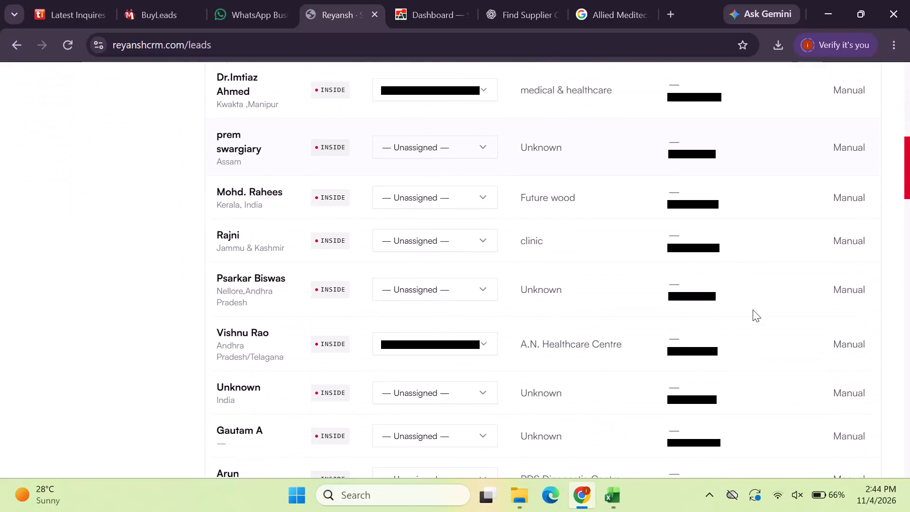
Find the unassigned lead located in "North East" with company Unknown and open its record for editing.
scroll(753, 310, down, 4)
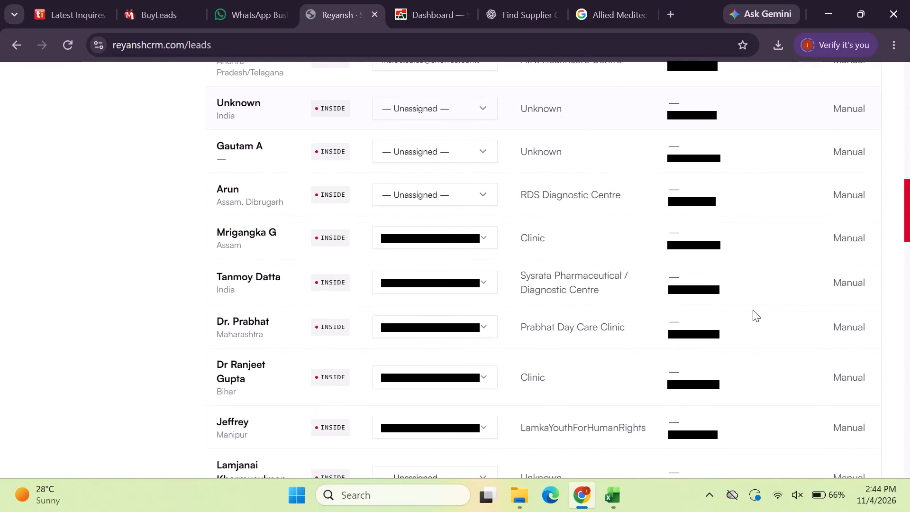
scroll(753, 310, down, 4)
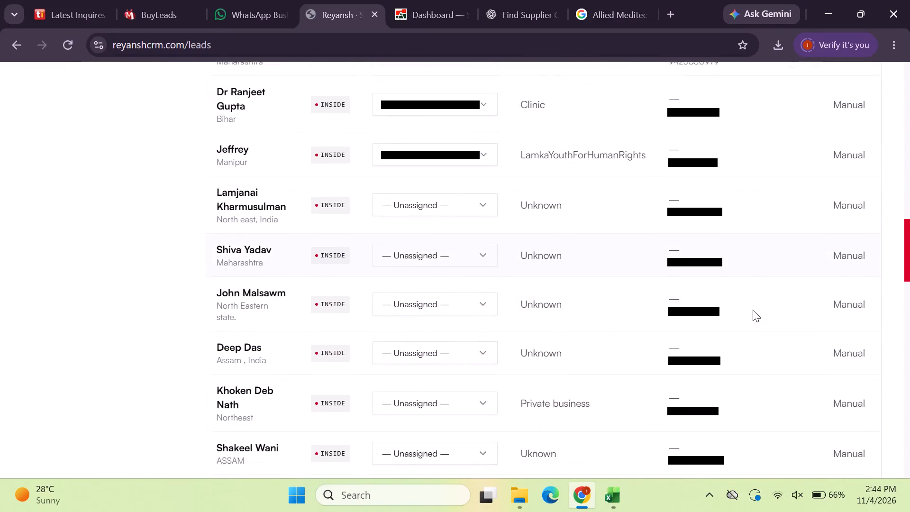
scroll(753, 310, down, 2)
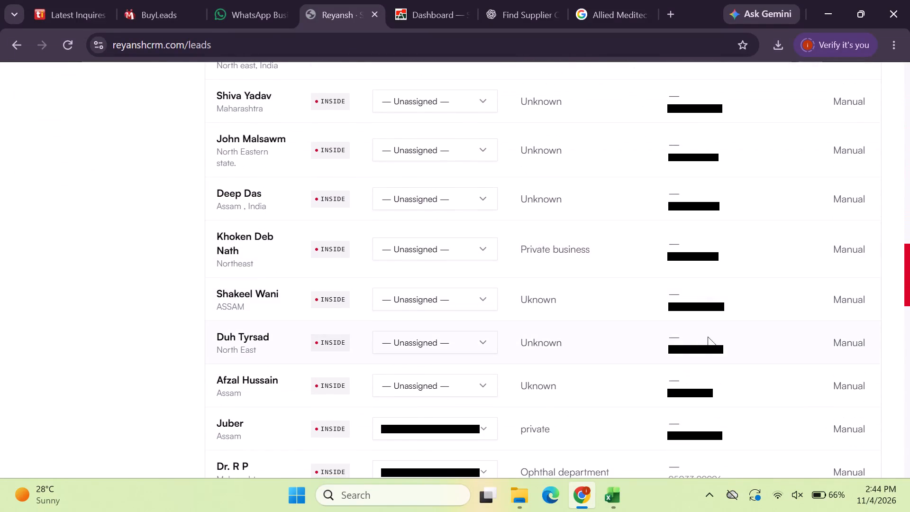
click(699, 343)
key(Right)
key(Right)
key(Right)
key(Right)
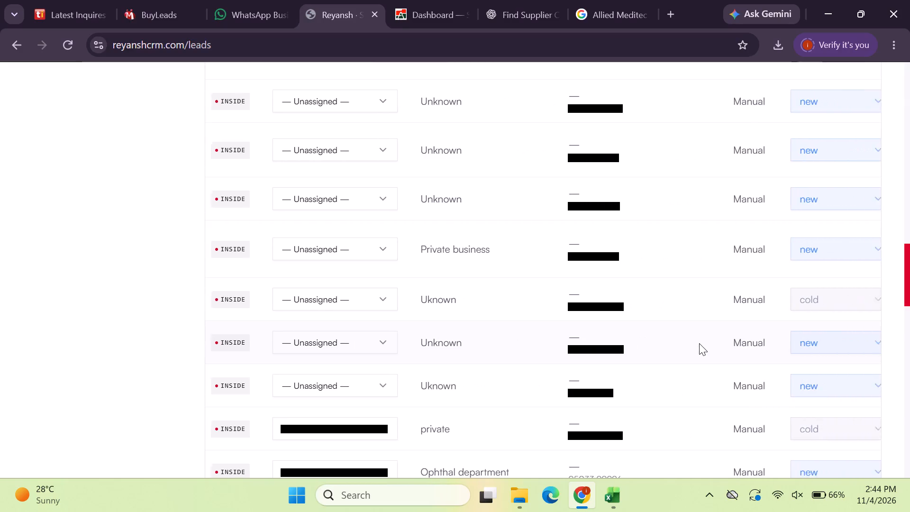
key(Right)
key(Right)
key(Right)
key(Right)
key(Right)
key(Right)
key(Right)
key(Right)
key(Right)
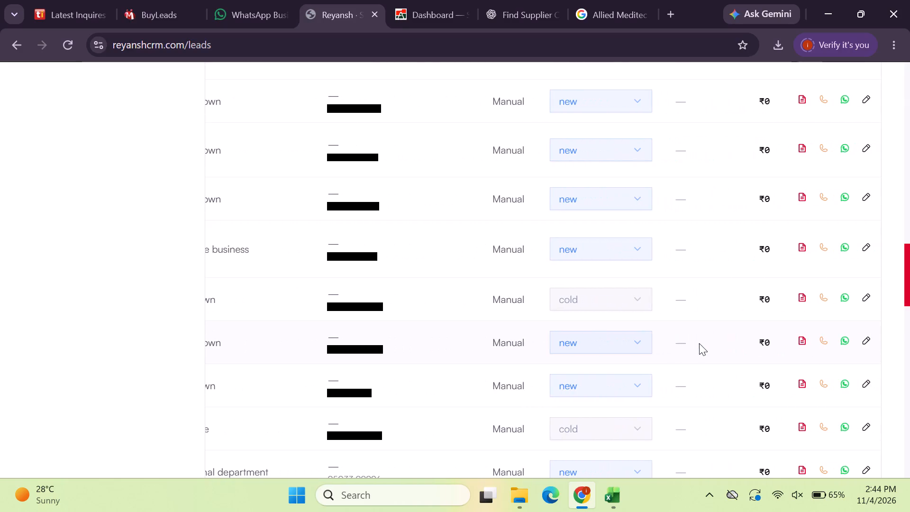
click(866, 344)
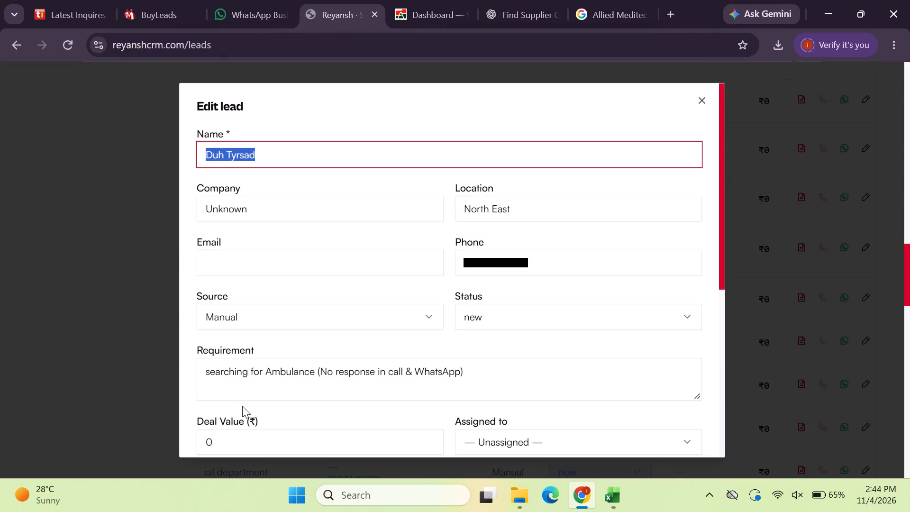
Append "no requirement" to the end of the lead's Requirement text about searching for an ambulance.
click(475, 376)
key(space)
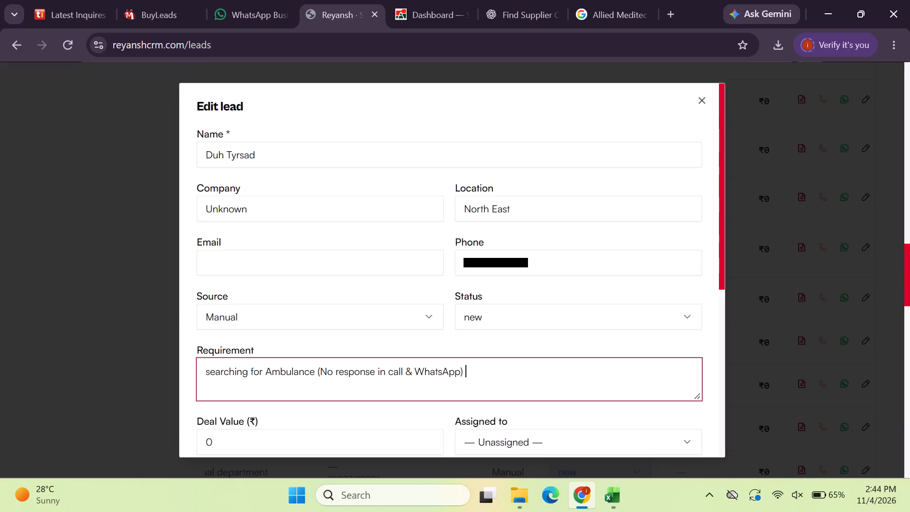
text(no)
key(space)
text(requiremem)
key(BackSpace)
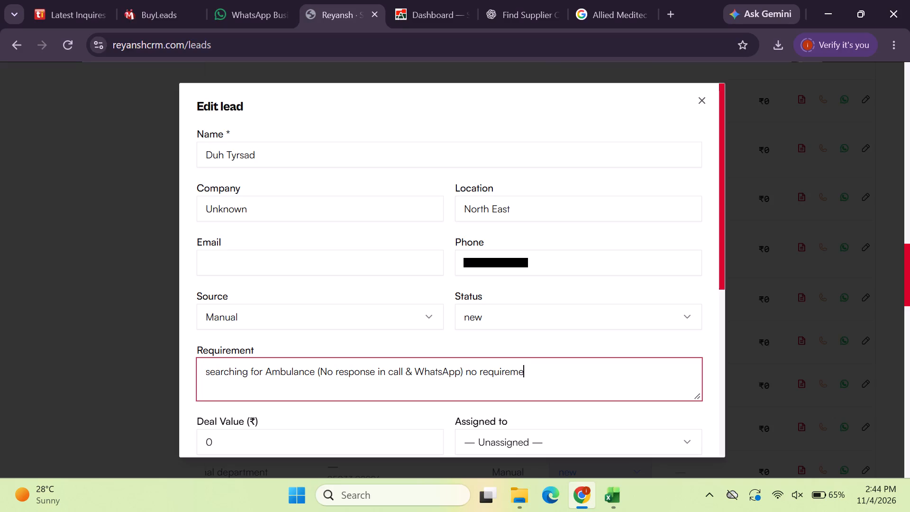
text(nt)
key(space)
Delete the "No response in call & WhatsApp" remark that precedes "no requirement" in the Requirement text.
click(460, 370)
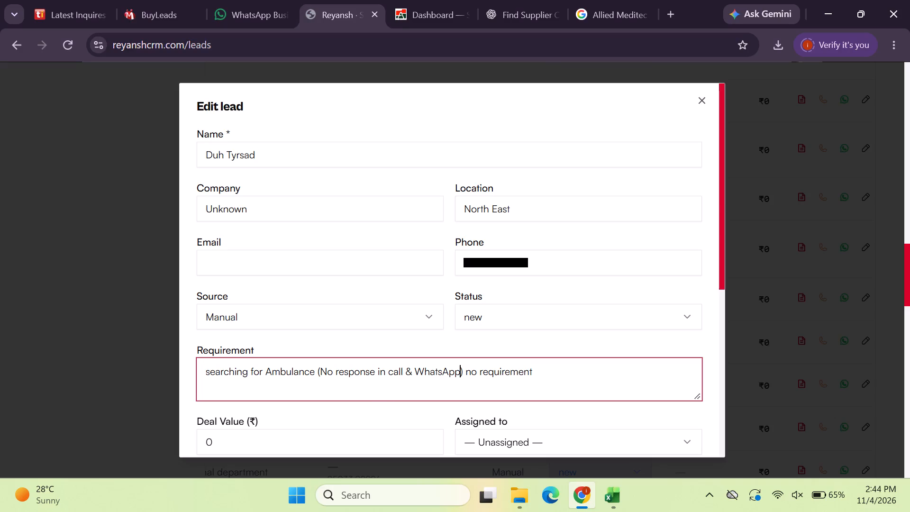
click(466, 370)
key(BackSpace)
key(BackSpace)
key(BackSpace)
key(BackSpace)
key(BackSpace)
key(BackSpace)
key(BackSpace)
key(BackSpace)
key(BackSpace)
key(BackSpace)
key(BackSpace)
key(BackSpace)
key(BackSpace)
key(BackSpace)
key(BackSpace)
key(BackSpace)
key(BackSpace)
key(BackSpace)
key(BackSpace)
key(BackSpace)
Delete the ambulance search and no-response note from the lead's Requirement text, keeping only "no requirement".
key(BackSpace)
key(BackSpace)
key(BackSpace)
key(BackSpace)
key(BackSpace)
key(BackSpace)
key(BackSpace)
key(BackSpace)
key(BackSpace)
key(BackSpace)
key(BackSpace)
key(BackSpace)
key(BackSpace)
key(BackSpace)
key(BackSpace)
key(BackSpace)
key(BackSpace)
key(BackSpace)
key(BackSpace)
key(BackSpace)
key(BackSpace)
key(BackSpace)
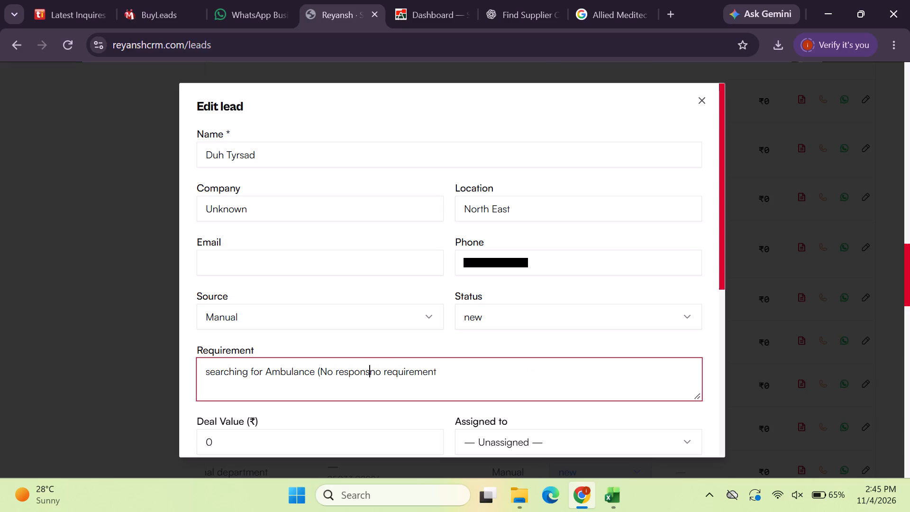
key(BackSpace)
key(BackSpace)
key(BackSpace)
key(BackSpace)
key(BackSpace)
key(BackSpace)
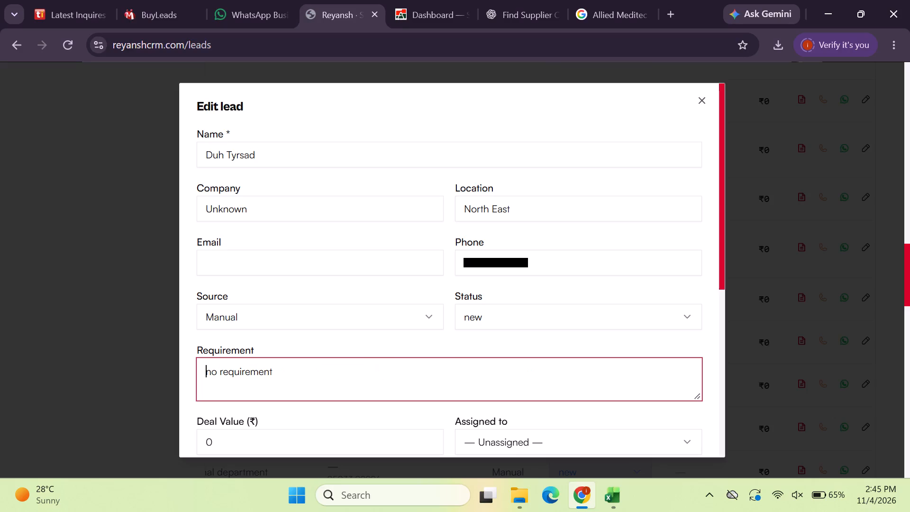
Place the text cursor at the first letter of "no requirement" in the lead's Requirement text for editing.
click(211, 373)
Capitalise the first letter of the lead's Requirement text so it reads "No requirement".
key(BackSpace)
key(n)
Set the North East lead's status to cold.
scroll(577, 366, down, 2)
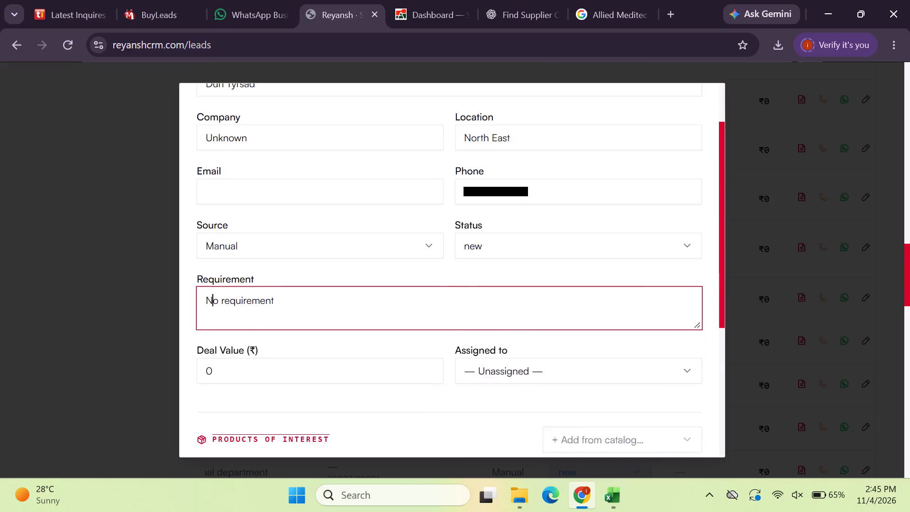
scroll(577, 366, down, 2)
scroll(634, 327, up, 2)
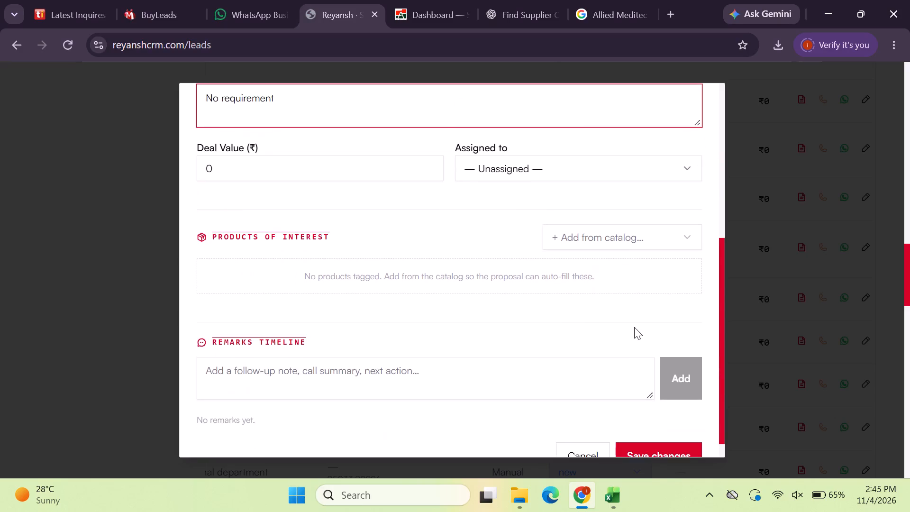
scroll(634, 327, up, 2)
scroll(634, 327, down, 1)
click(685, 242)
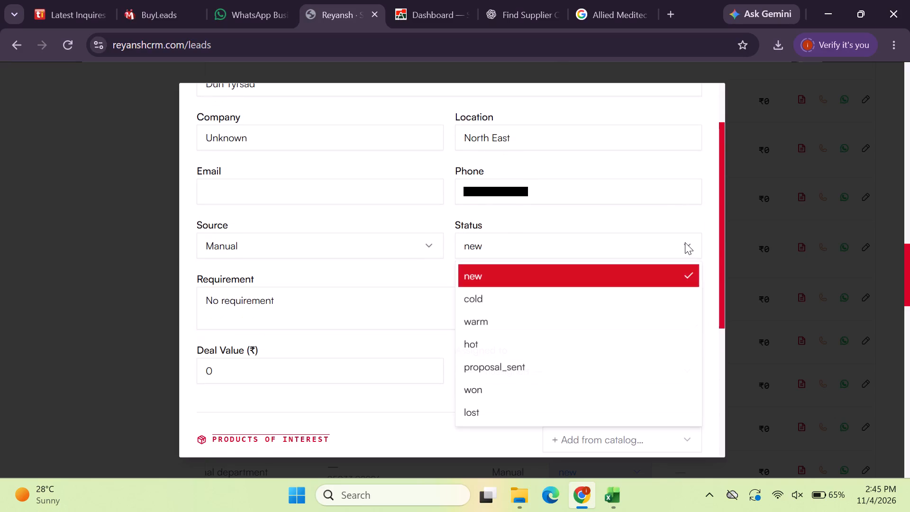
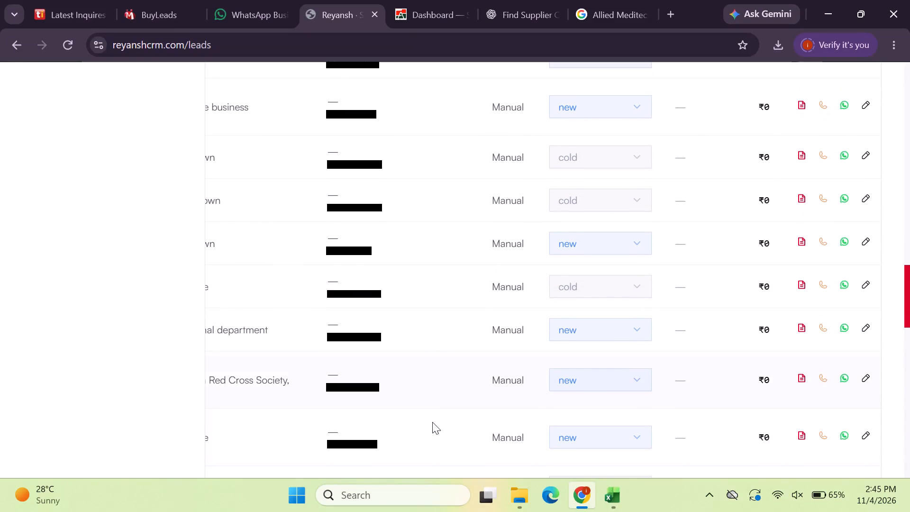
Look through the leads list, checking company names and new, warm or cold statuses to locate the next lead for follow-up.
scroll(432, 422, down, 2)
scroll(432, 422, up, 1)
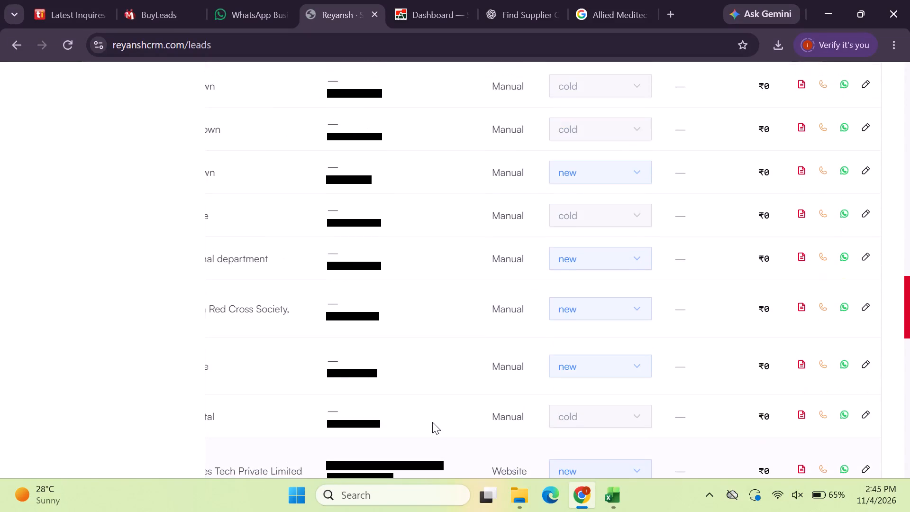
scroll(432, 422, up, 4)
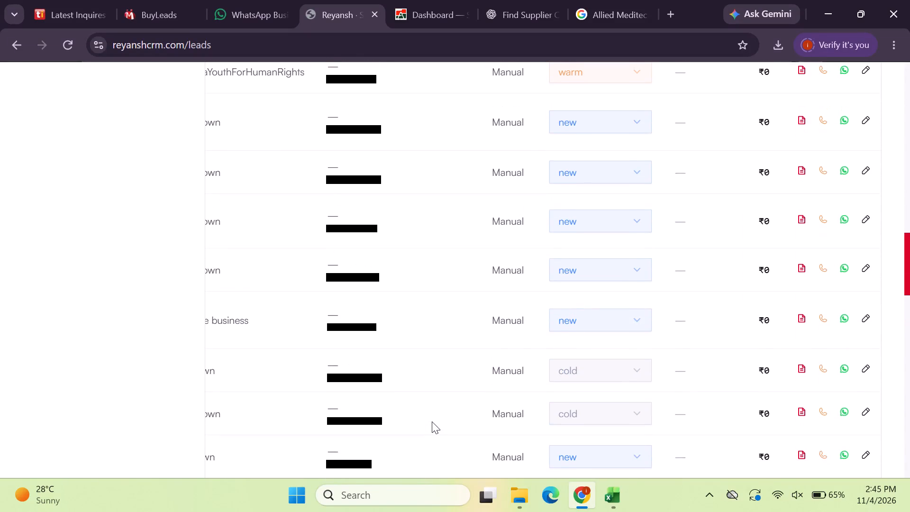
scroll(432, 421, up, 2)
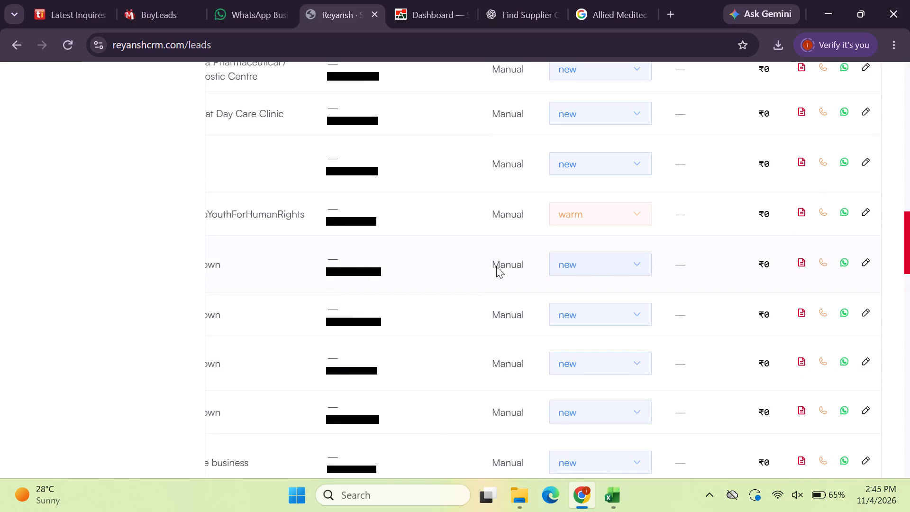
Open the lead just below LamkaYouthForHumanRights for editing and replace its Requirement text with "No requirement".
click(868, 264)
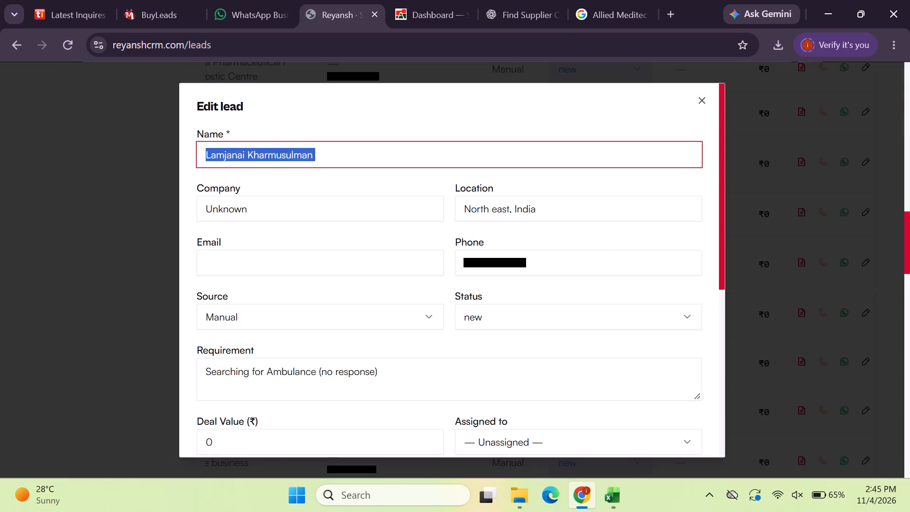
drag(201, 373, 490, 386)
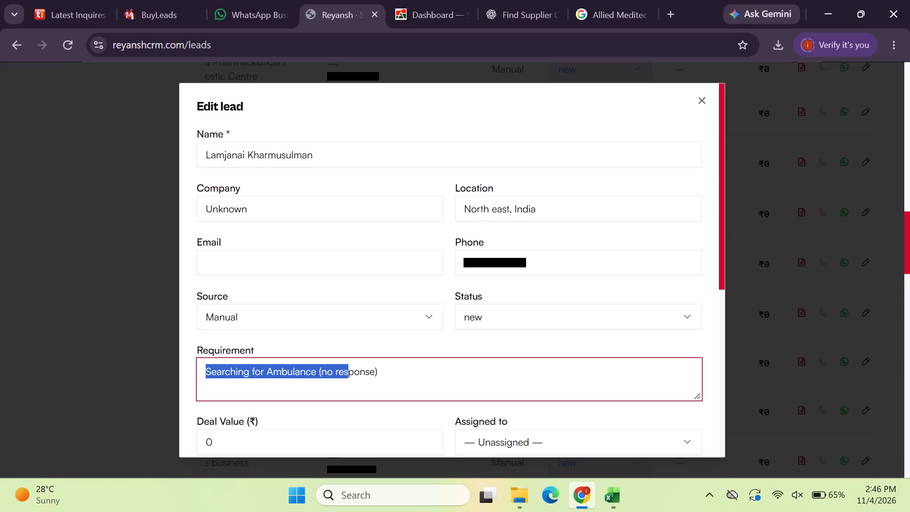
key(n)
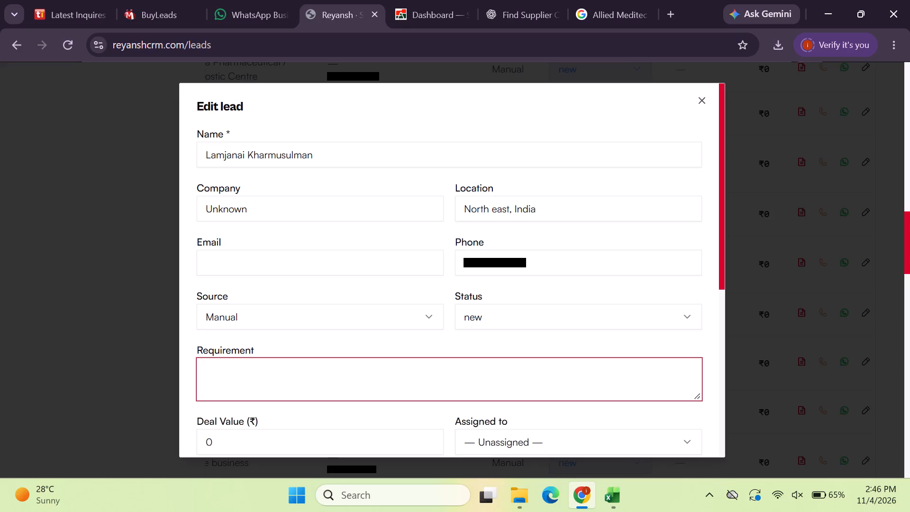
key(n)
text(o)
key(space)
text(requit)
key(BackSpace)
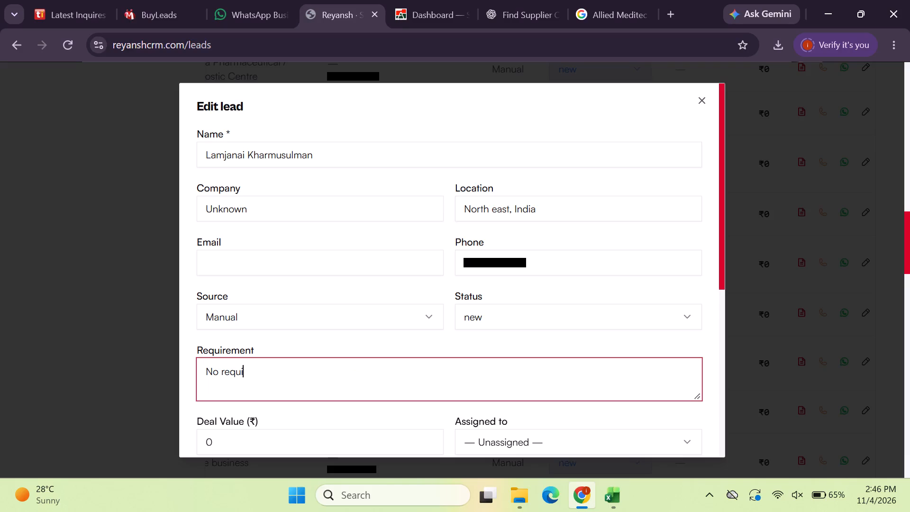
text(rement)
Set this lead's status to cold and save the changes.
scroll(610, 343, down, 1)
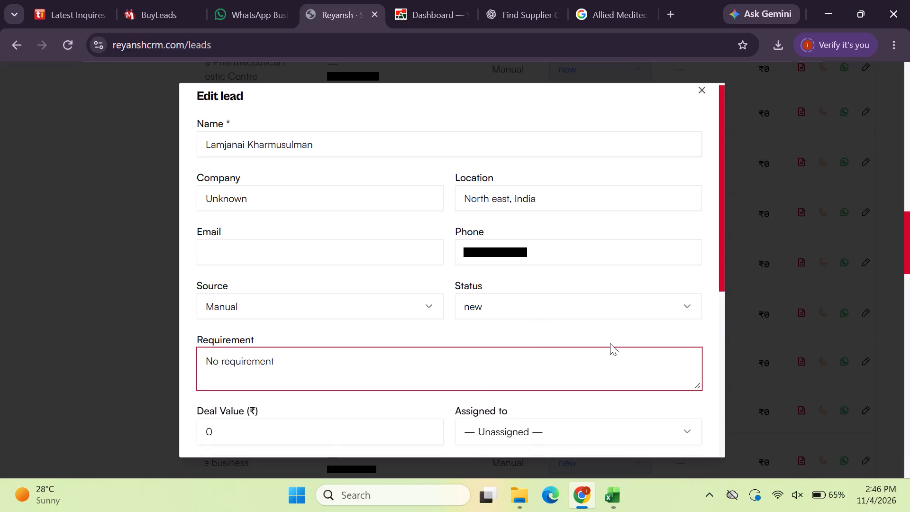
scroll(616, 337, down, 1)
click(657, 305)
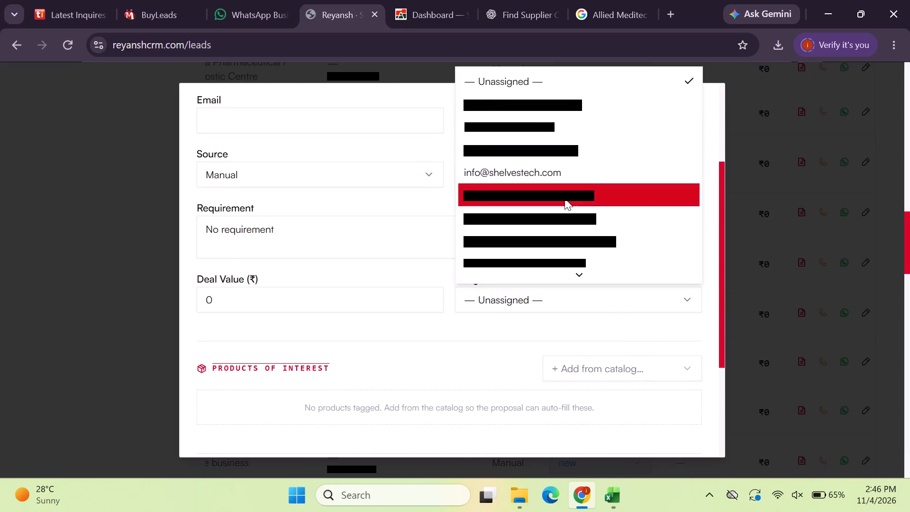
click(560, 339)
scroll(565, 339, down, 4)
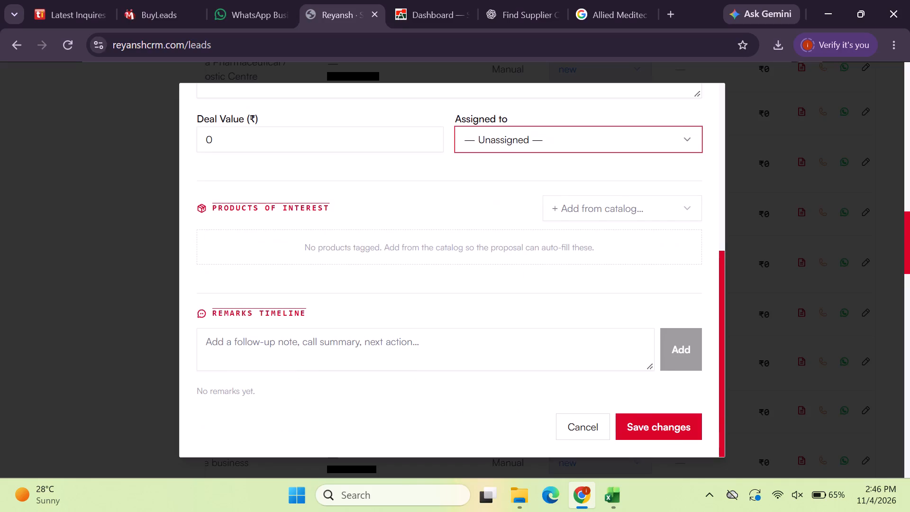
scroll(624, 353, up, 4)
click(666, 300)
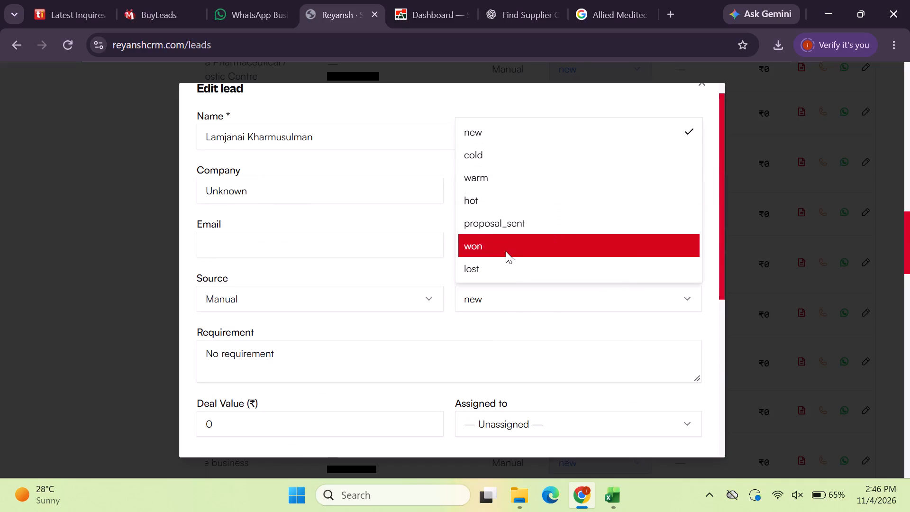
click(484, 159)
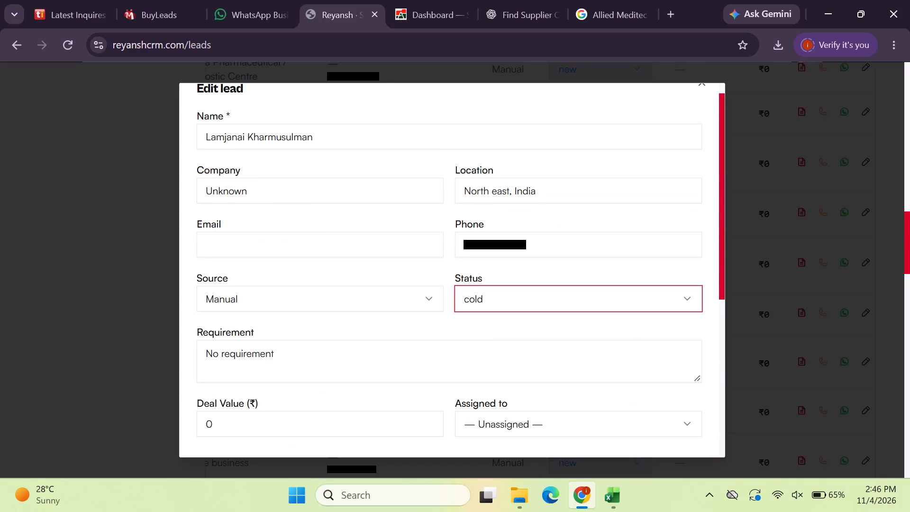
scroll(591, 349, down, 5)
click(657, 427)
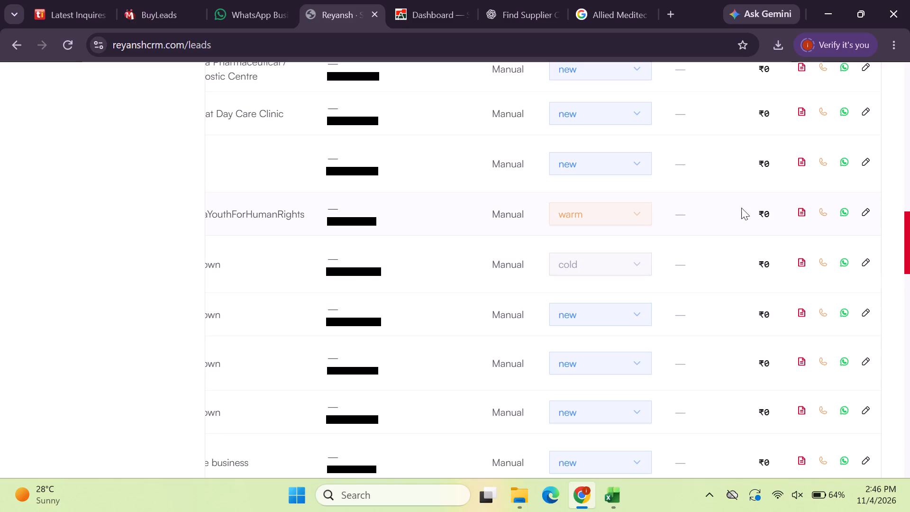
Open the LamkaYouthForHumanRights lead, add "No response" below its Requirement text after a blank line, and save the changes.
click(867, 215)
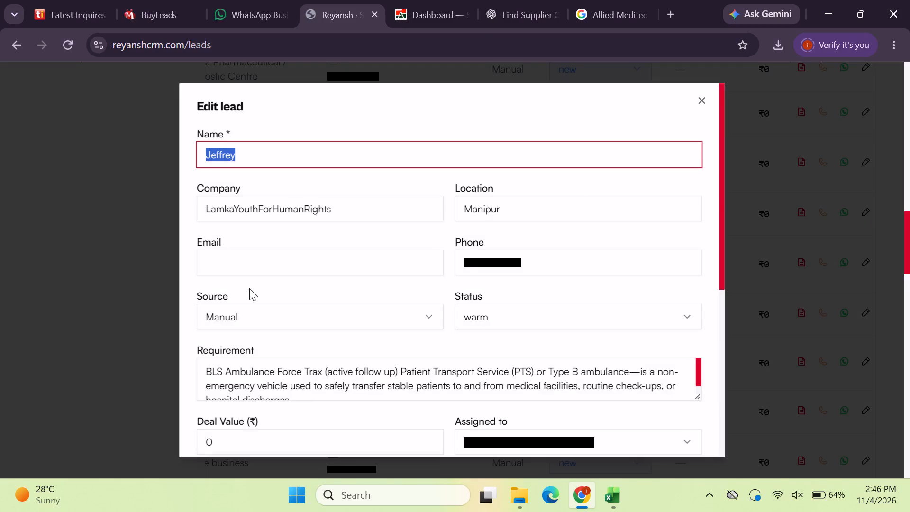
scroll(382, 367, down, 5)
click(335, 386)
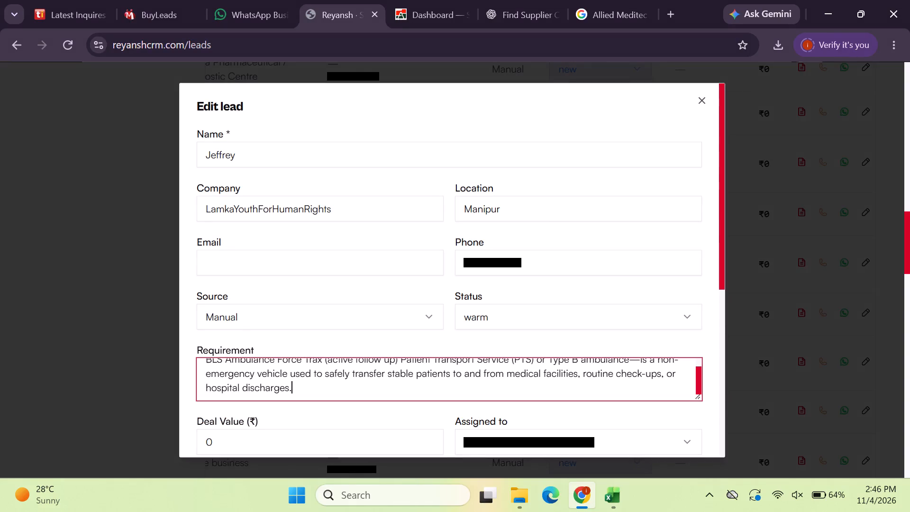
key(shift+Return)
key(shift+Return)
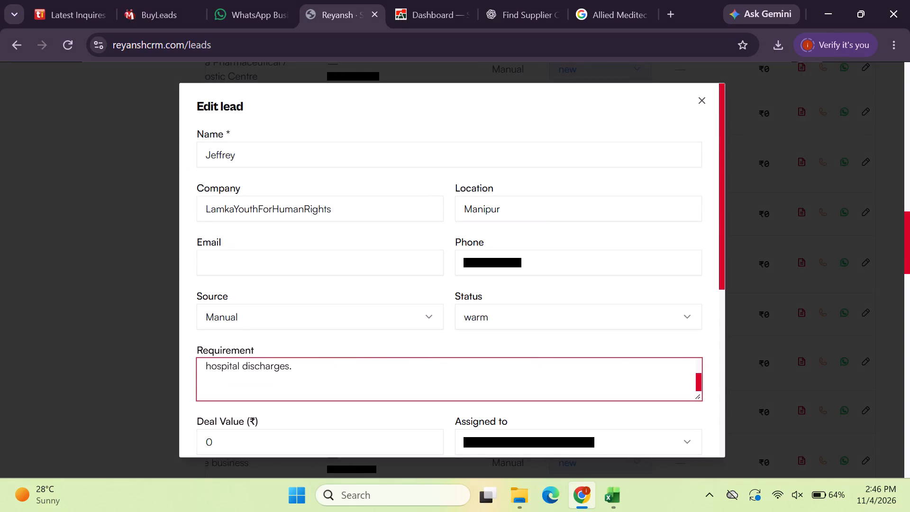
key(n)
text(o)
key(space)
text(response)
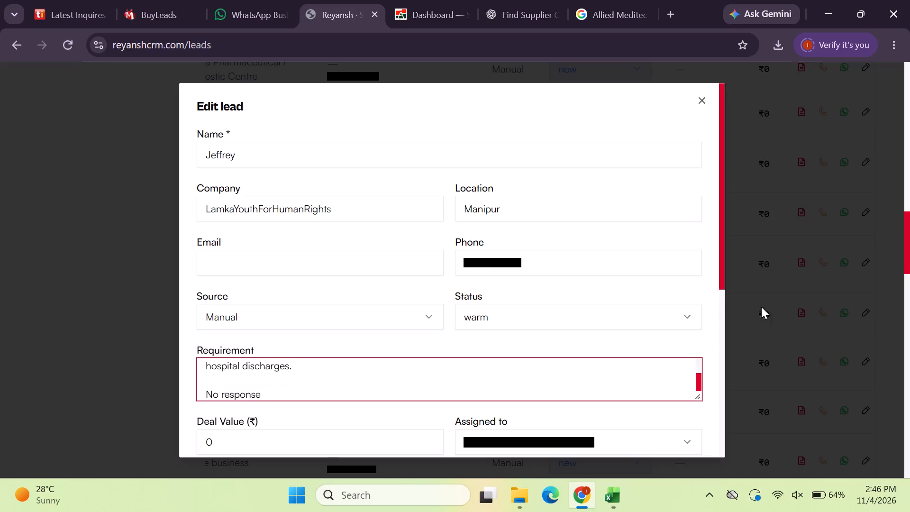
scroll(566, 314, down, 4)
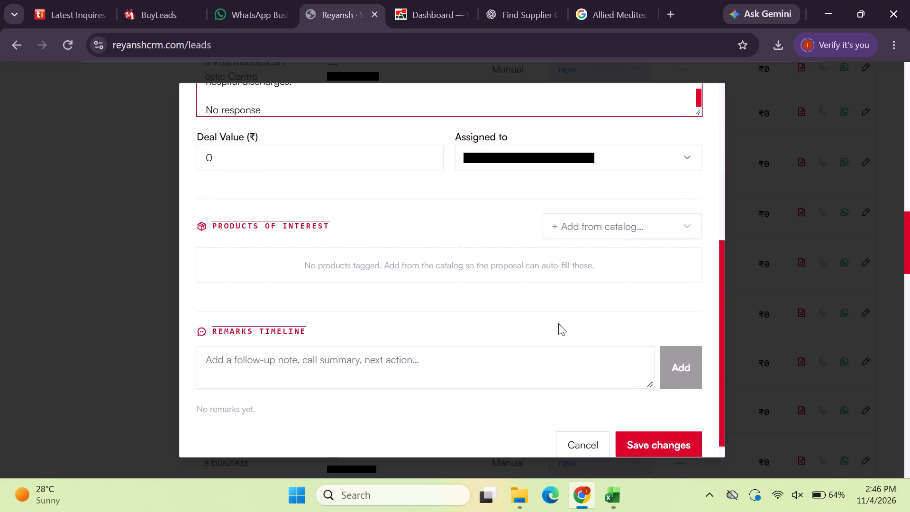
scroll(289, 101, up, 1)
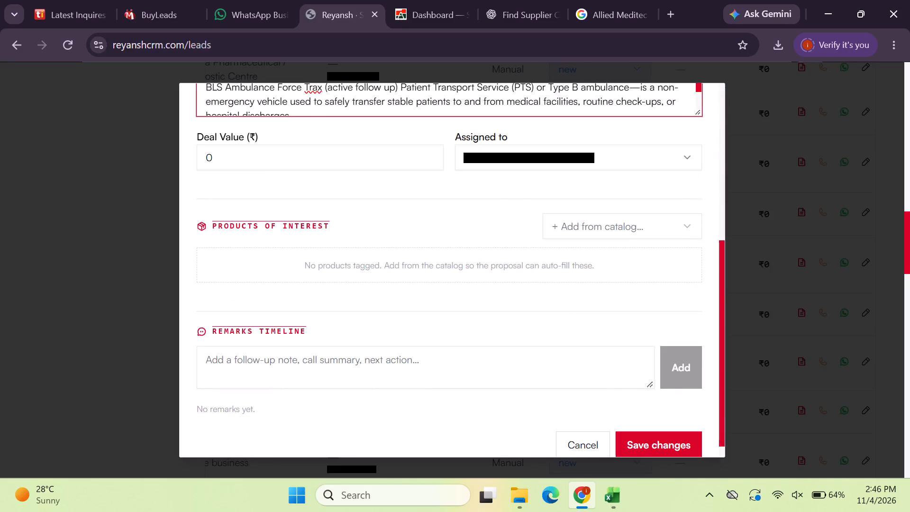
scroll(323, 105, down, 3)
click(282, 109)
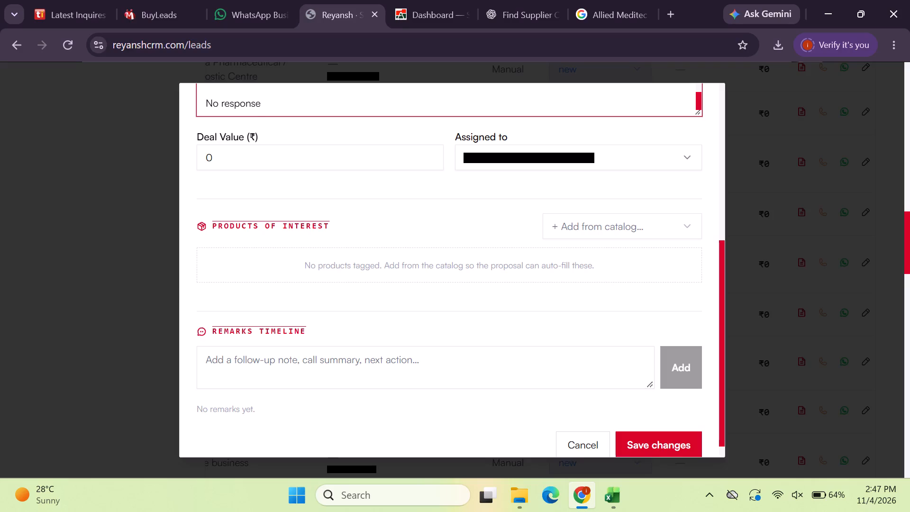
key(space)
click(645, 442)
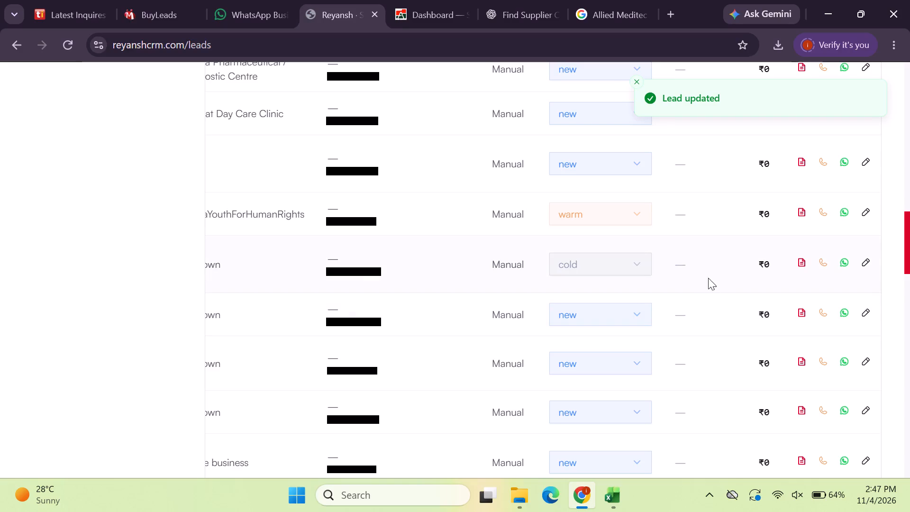
Reopen the LamkaYouthForHumanRights lead and cut "No response" and the blank lines from the end of its Requirement text.
click(868, 211)
scroll(578, 241, down, 2)
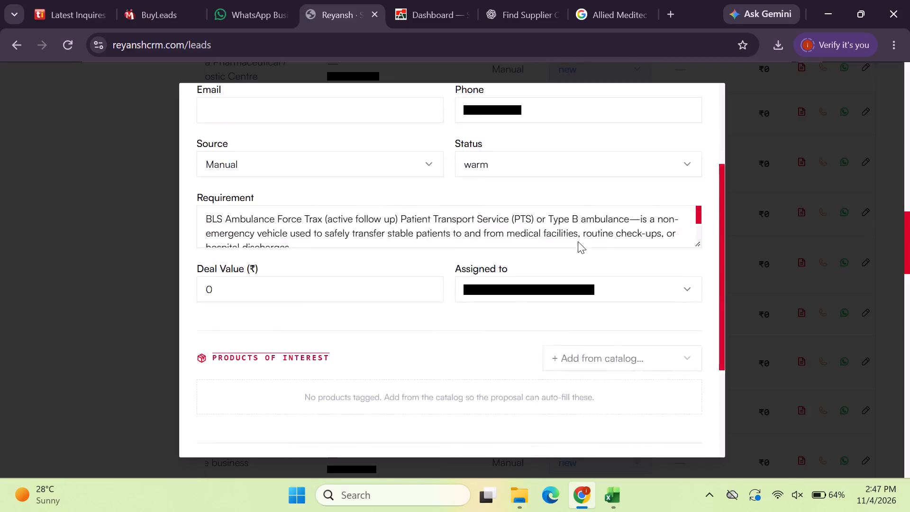
scroll(578, 241, down, 2)
scroll(646, 101, down, 4)
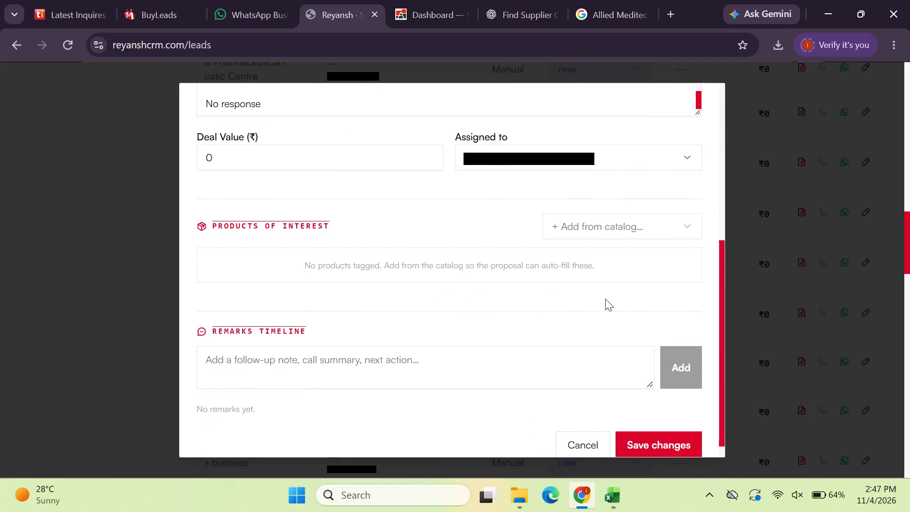
click(387, 366)
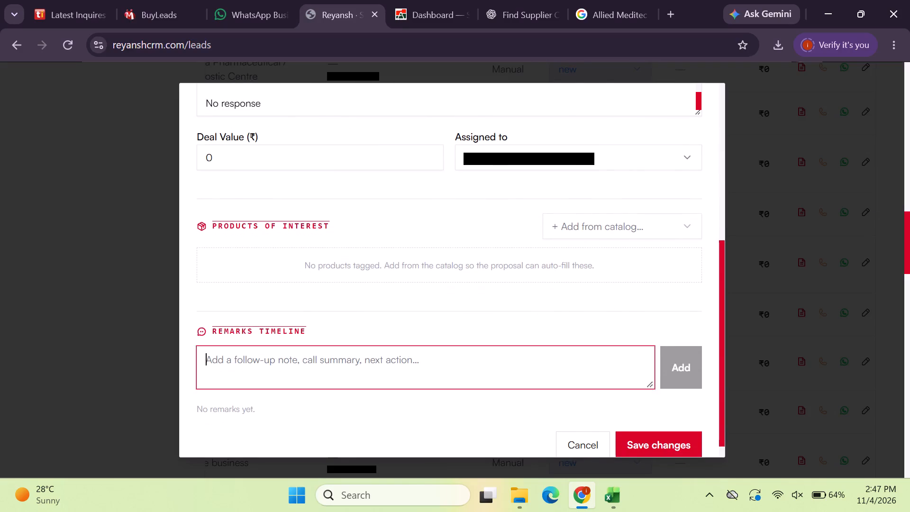
scroll(387, 366, up, 1)
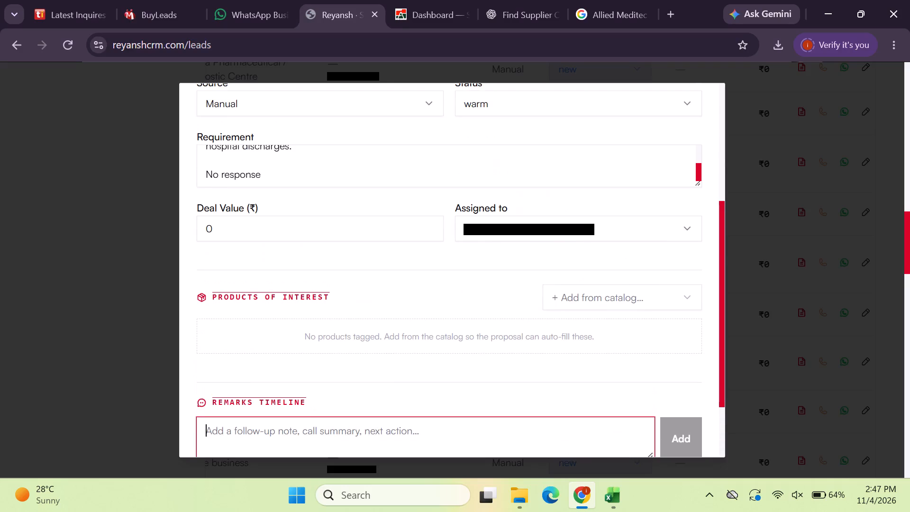
scroll(387, 366, up, 2)
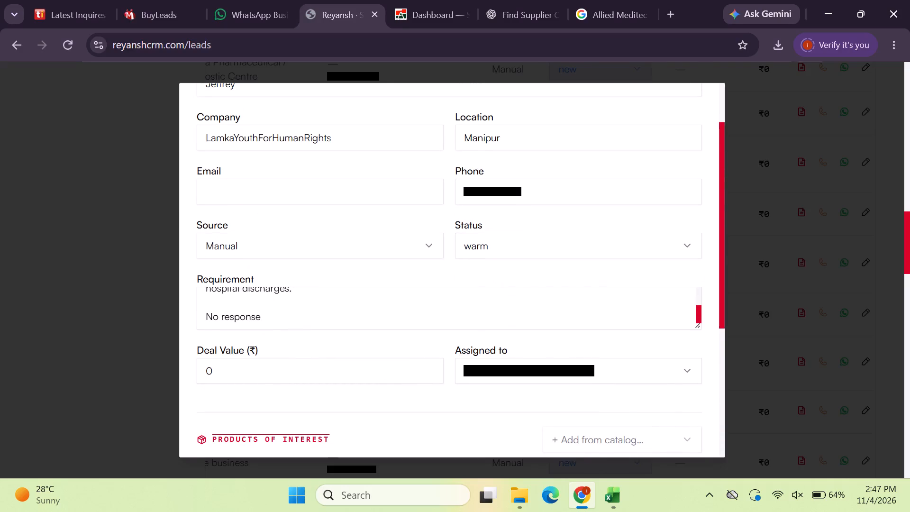
drag(202, 313, 276, 319)
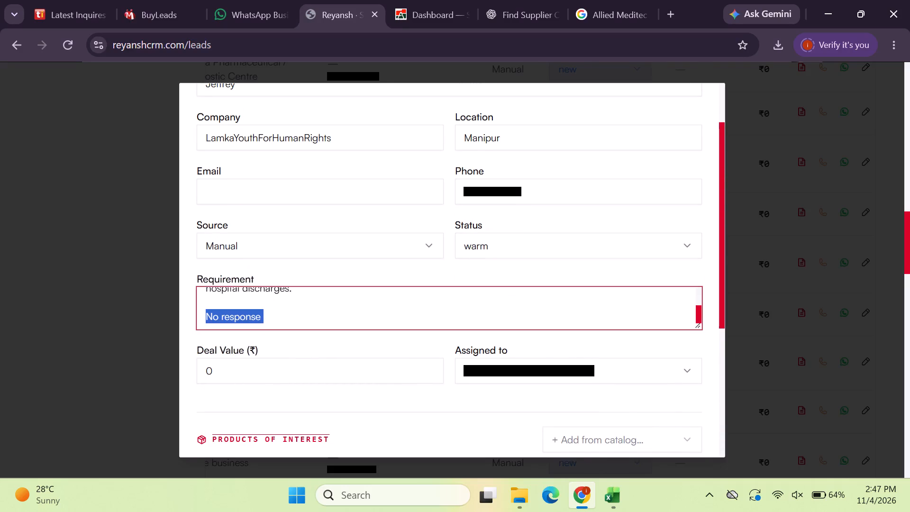
key(ctrl+c)
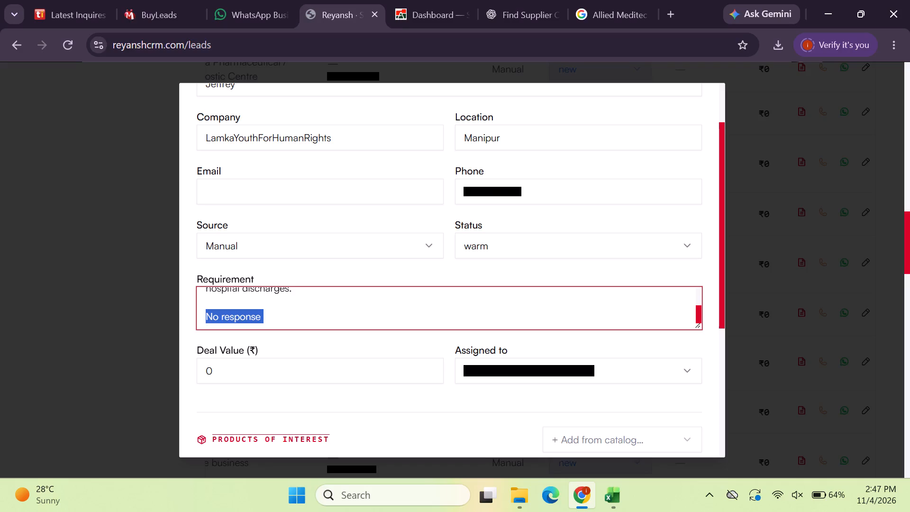
key(ctrl+x)
click(207, 320)
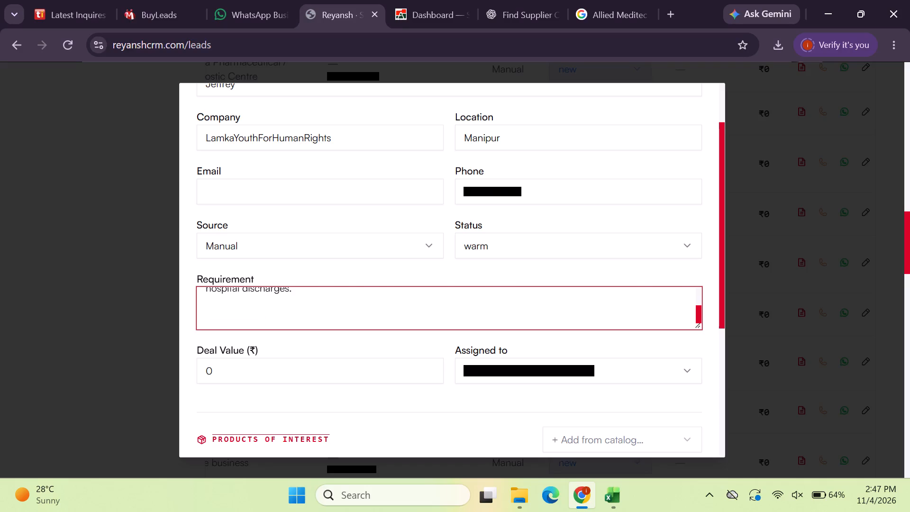
key(BackSpace)
key(BackSpace)
Enter "no response" as a new remark in the LamkaYouthForHumanRights lead's Remarks Timeline.
scroll(325, 323, down, 4)
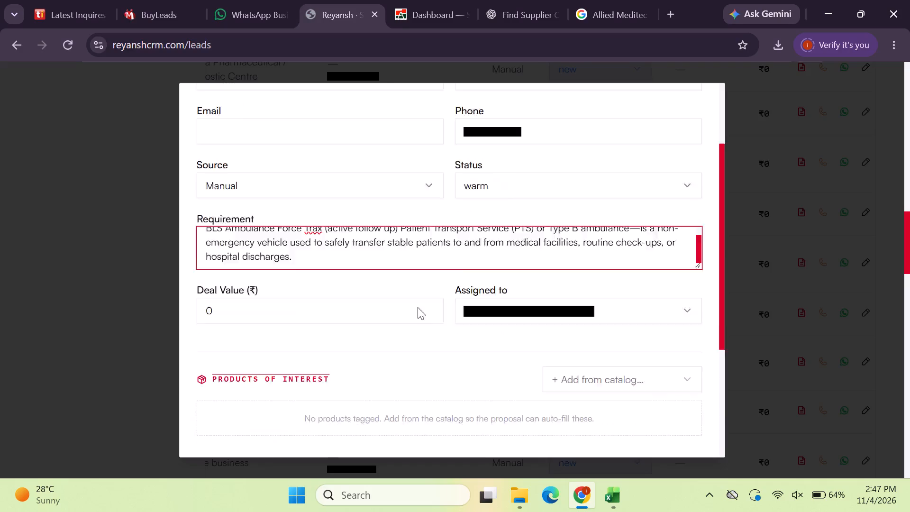
click(291, 350)
text(no)
key(space)
key(r)
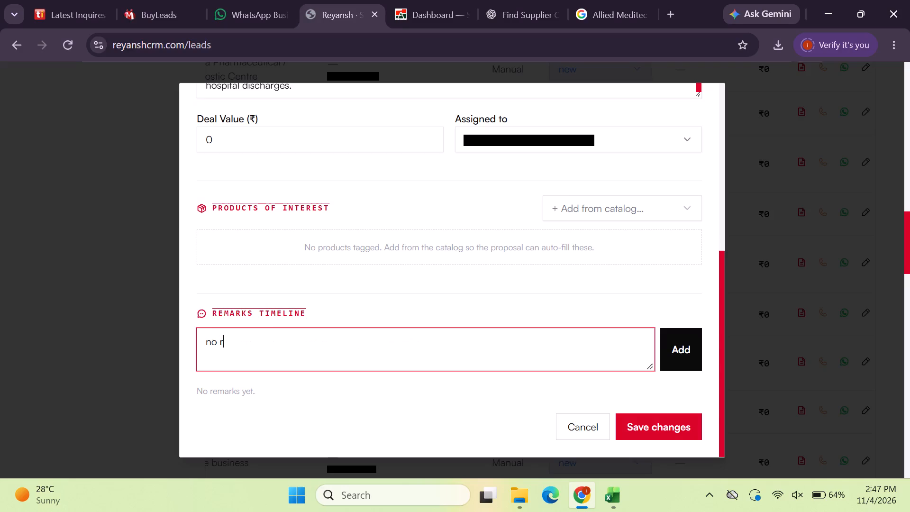
text(esponse)
Move the Requirement text from "(active follow up)" through "hospital discharges." into the remark, ahead of "no response".
scroll(399, 334, up, 2)
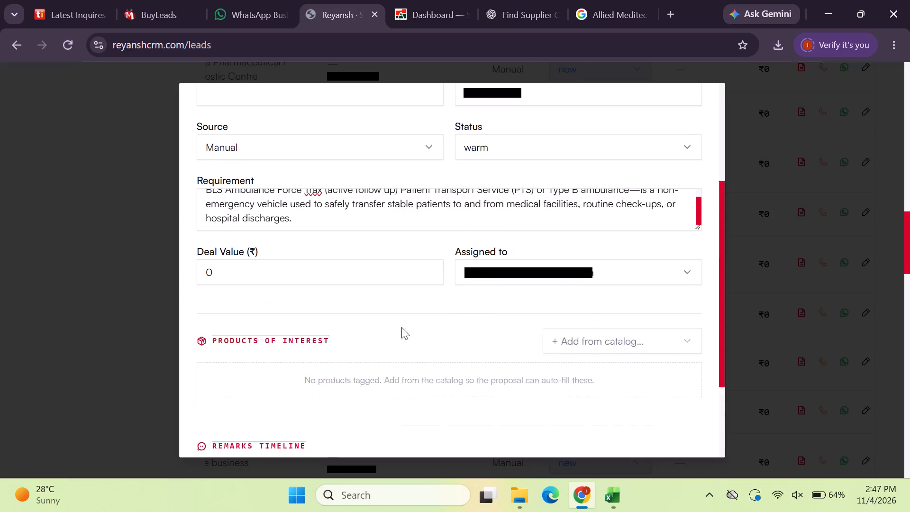
scroll(375, 214, down, 2)
scroll(375, 214, up, 1)
scroll(412, 163, up, 2)
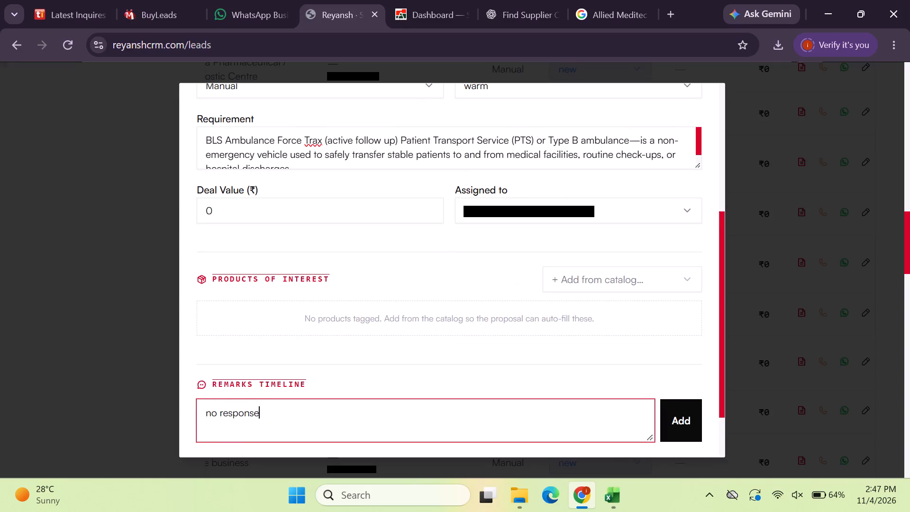
drag(324, 140, 333, 169)
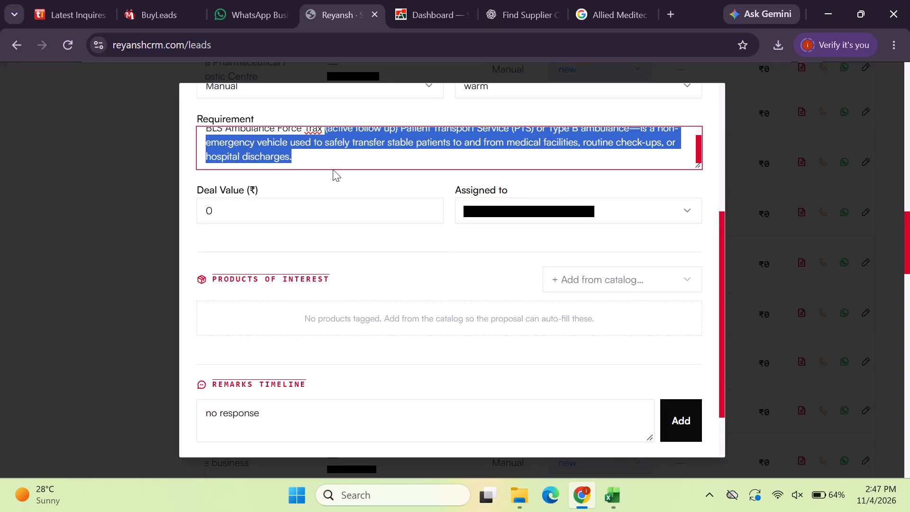
key(ctrl+x)
click(202, 411)
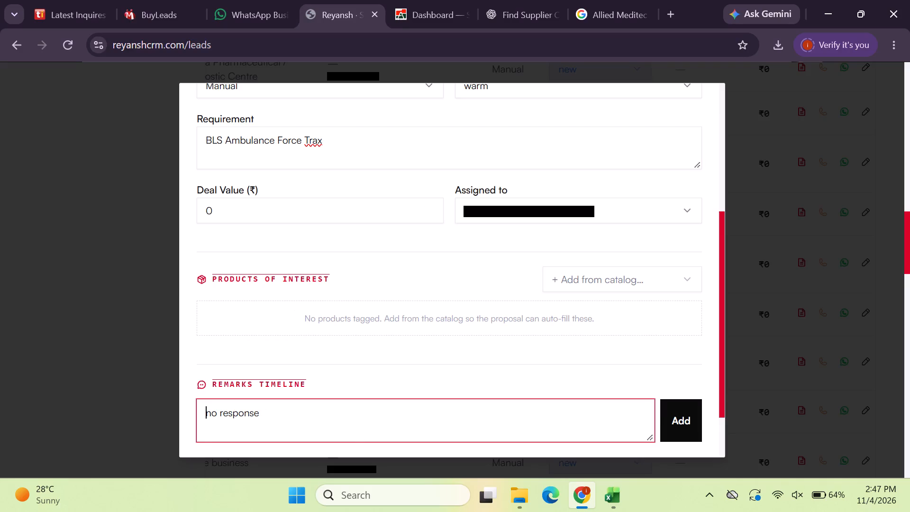
key(ctrl+v)
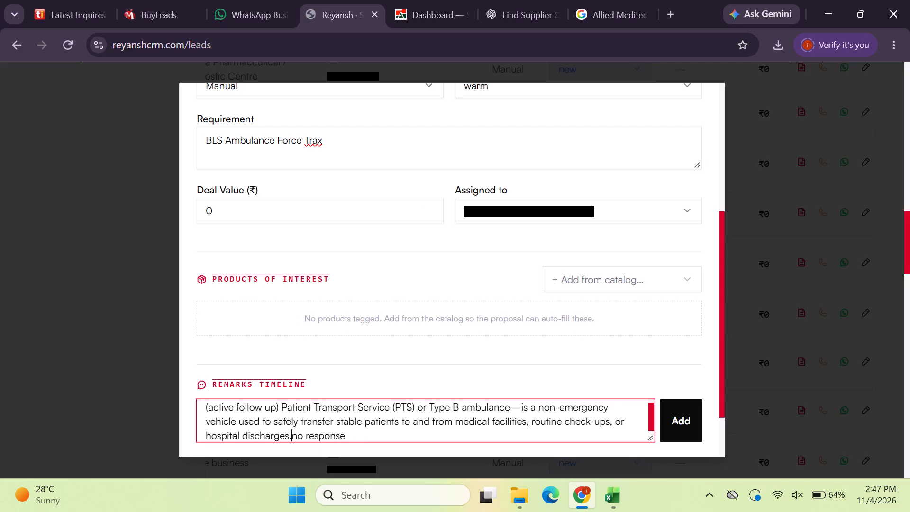
Separate "no response" from the moved text with a blank line, add the remark, and close the lead without saving its other changes.
click(291, 436)
key(shift+Return)
key(shift+Return)
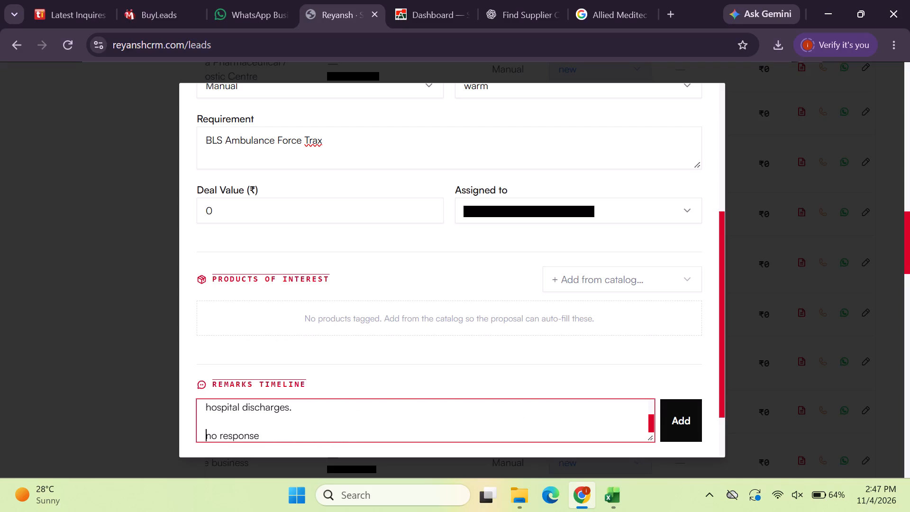
click(681, 419)
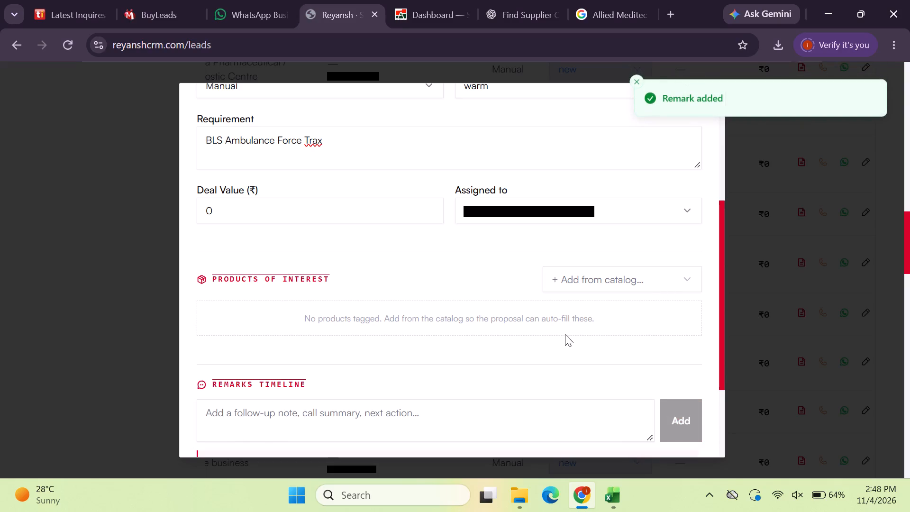
scroll(472, 357, up, 3)
scroll(472, 357, down, 5)
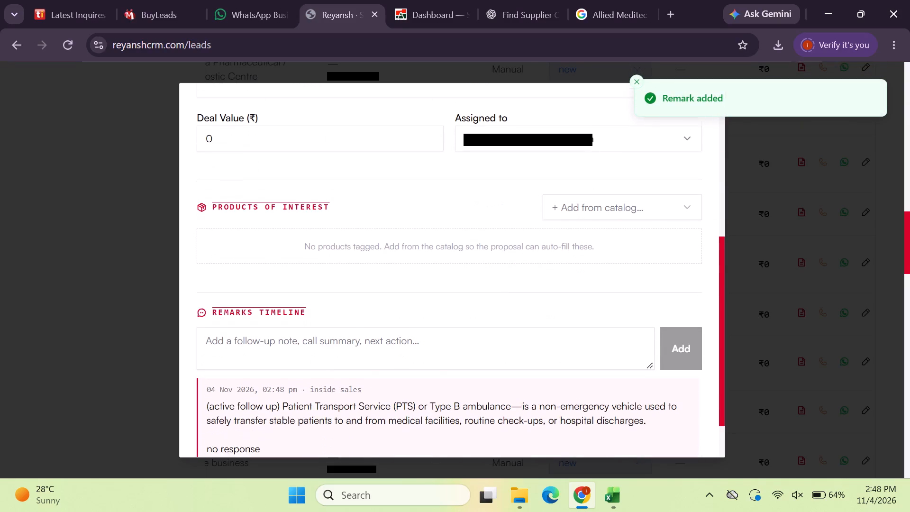
scroll(465, 349, down, 2)
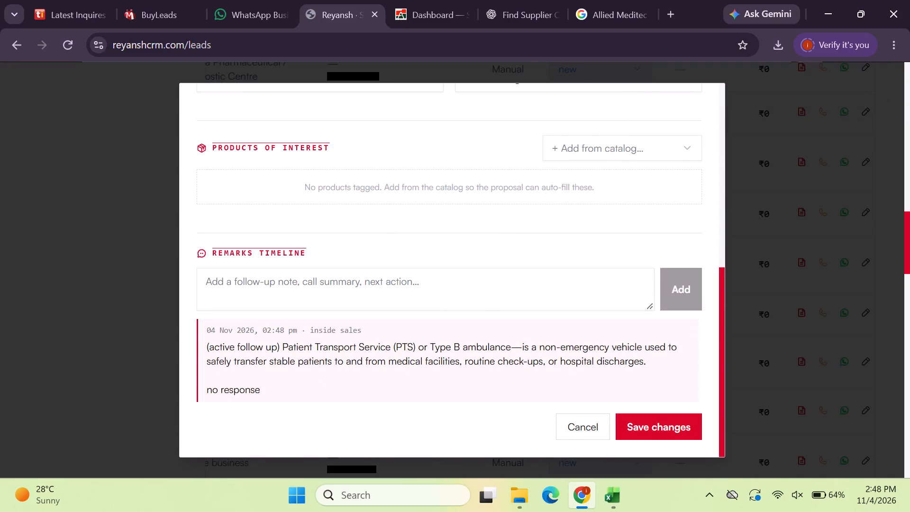
scroll(476, 301, up, 1)
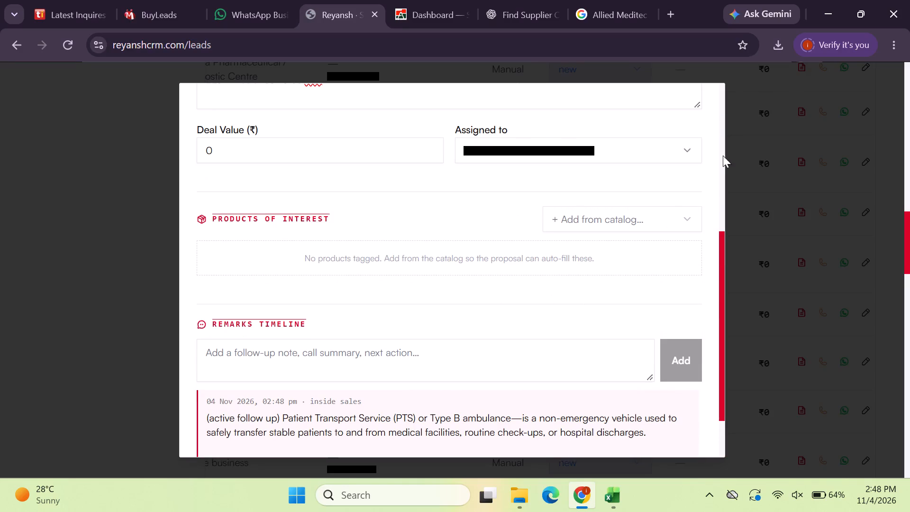
scroll(698, 214, up, 10)
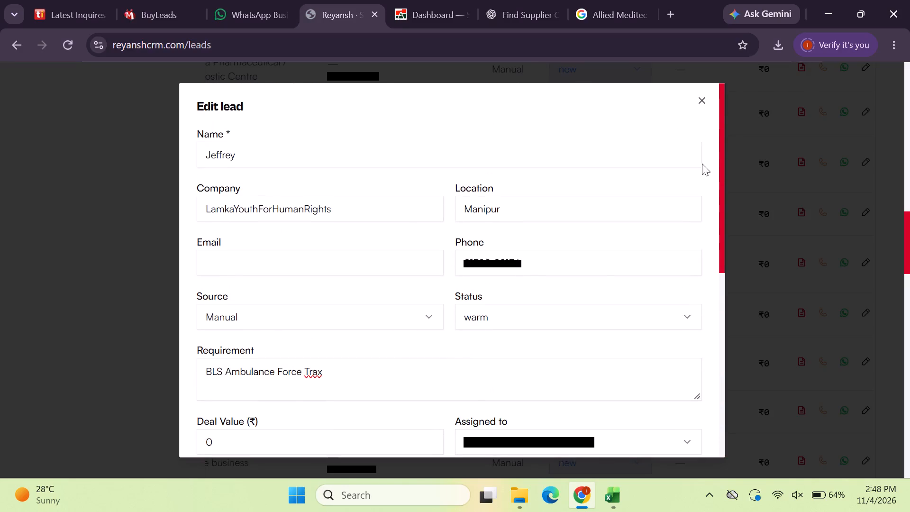
click(702, 103)
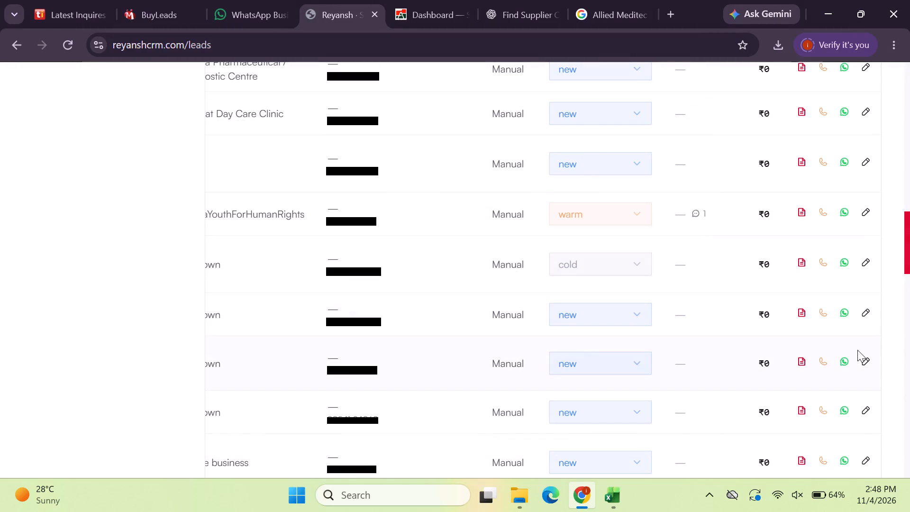
Set the status of the Hospital lead from Dibrugarh Assam to new in the leads list.
scroll(591, 375, down, 2)
scroll(645, 373, down, 1)
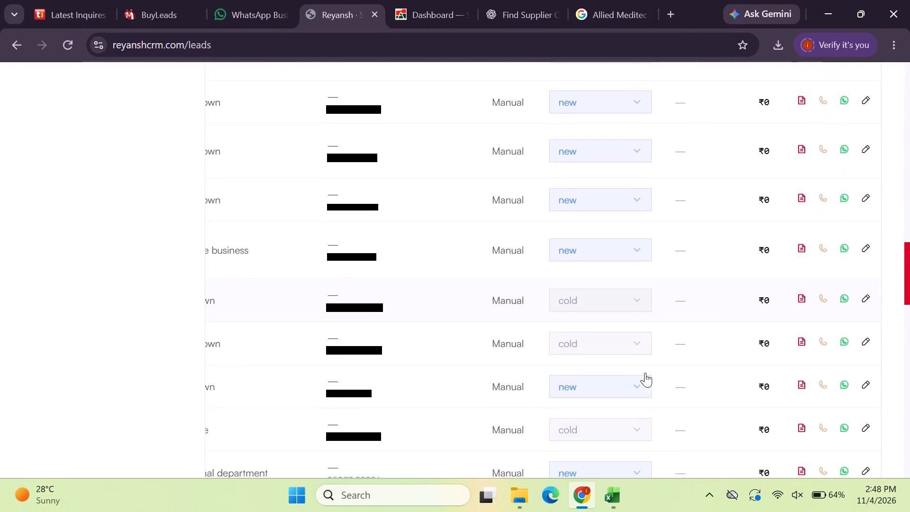
scroll(645, 373, down, 4)
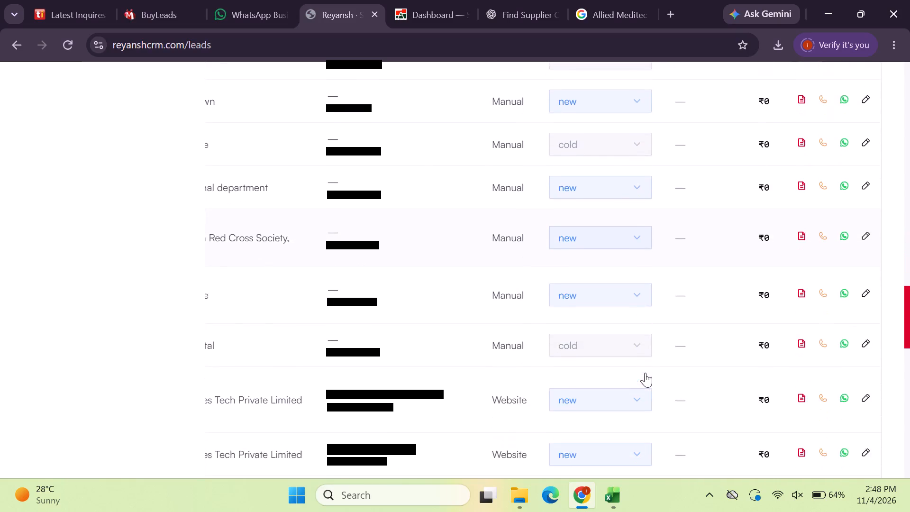
scroll(645, 373, down, 4)
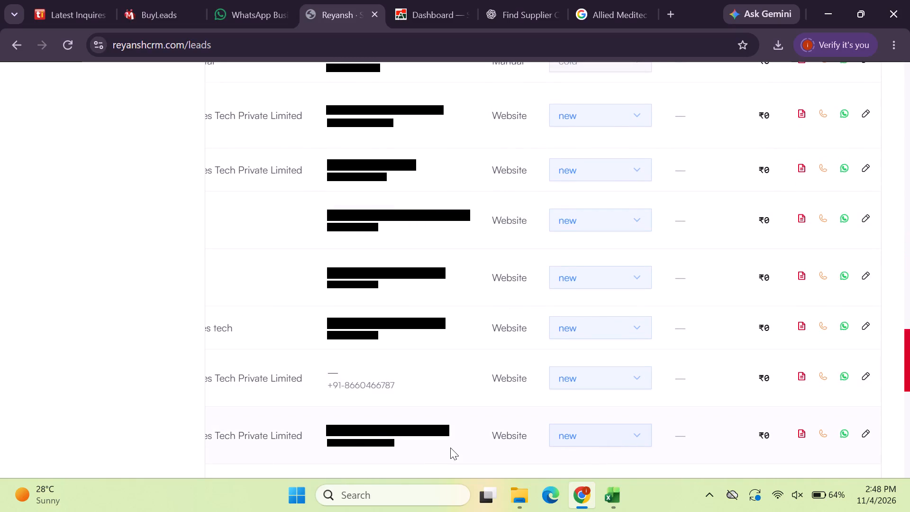
click(281, 376)
key(Left)
key(Left)
key(Left)
key(Left)
key(Left)
key(Left)
key(Left)
key(Left)
key(Left)
key(Left)
key(Left)
key(Left)
key(Left)
key(Left)
key(Left)
key(Left)
key(Left)
key(Left)
key(Left)
key(Left)
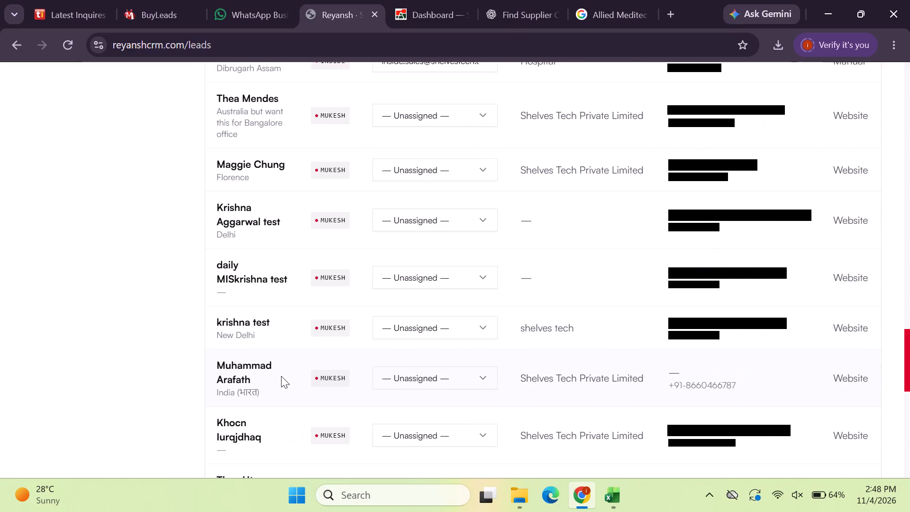
scroll(280, 375, up, 2)
scroll(304, 410, up, 3)
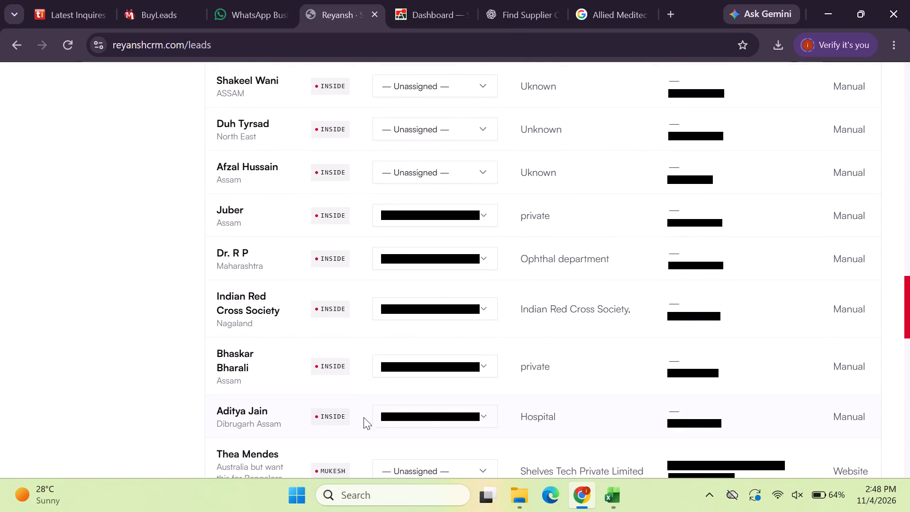
click(293, 412)
key(Right)
key(Right)
key(Right)
key(Right)
key(Right)
key(Right)
key(Right)
key(Right)
key(Right)
key(Right)
key(Right)
key(Right)
key(Right)
key(Right)
key(Right)
key(Right)
key(Right)
key(Right)
key(Right)
key(Right)
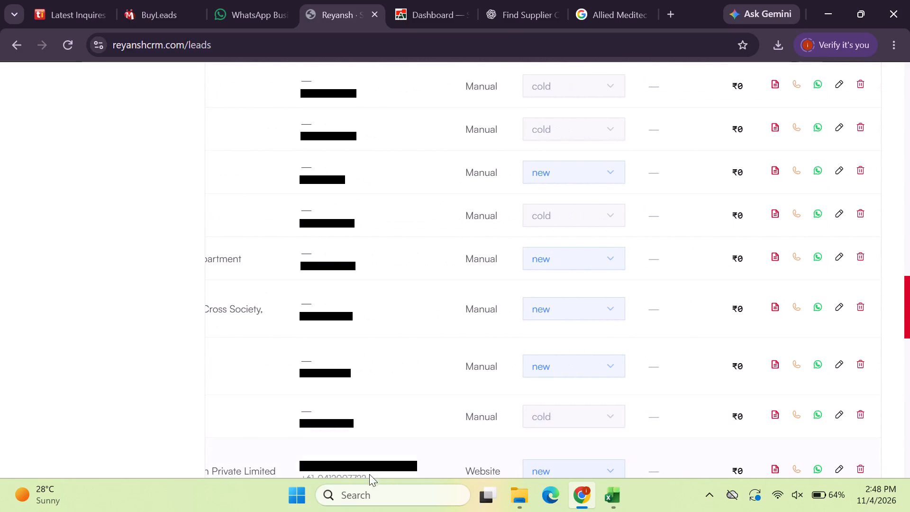
click(610, 416)
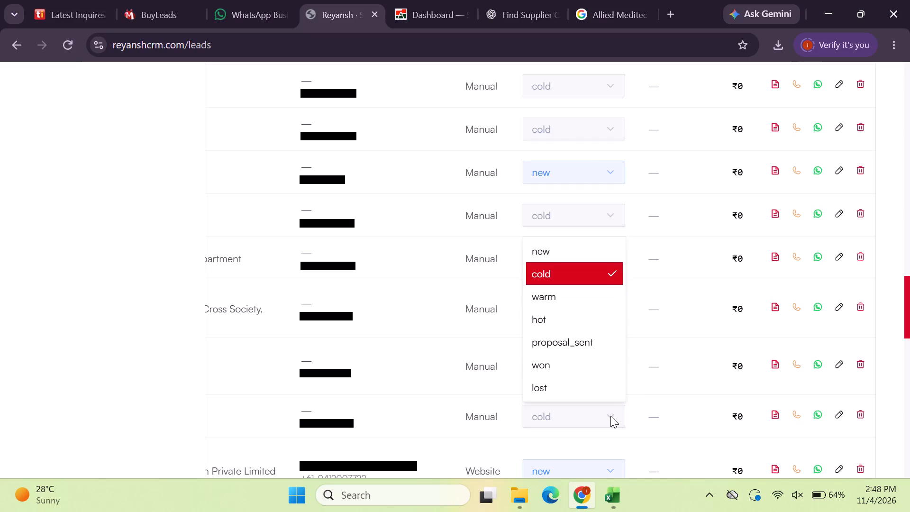
click(537, 247)
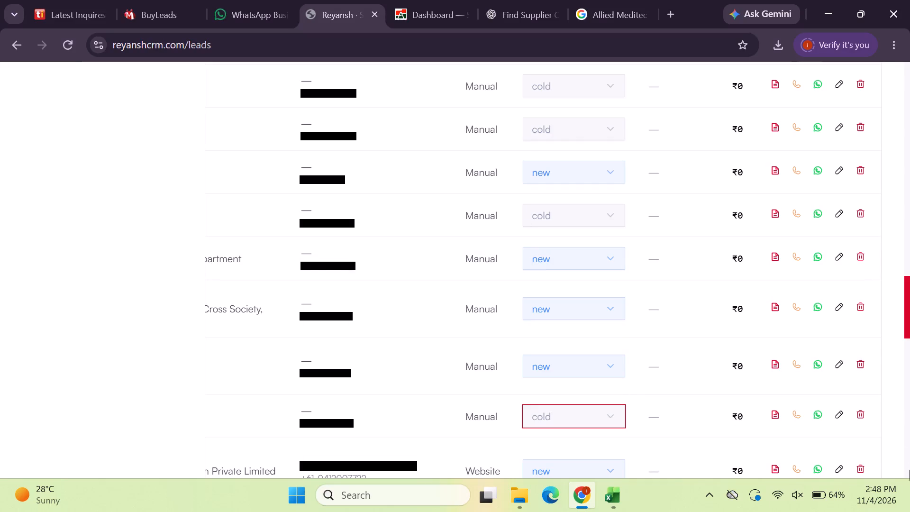
Open the Hospital lead from Dibrugarh Assam for editing and start a new remark reading "Want to collaborate for Ambulance in Northeast area .....".
click(840, 414)
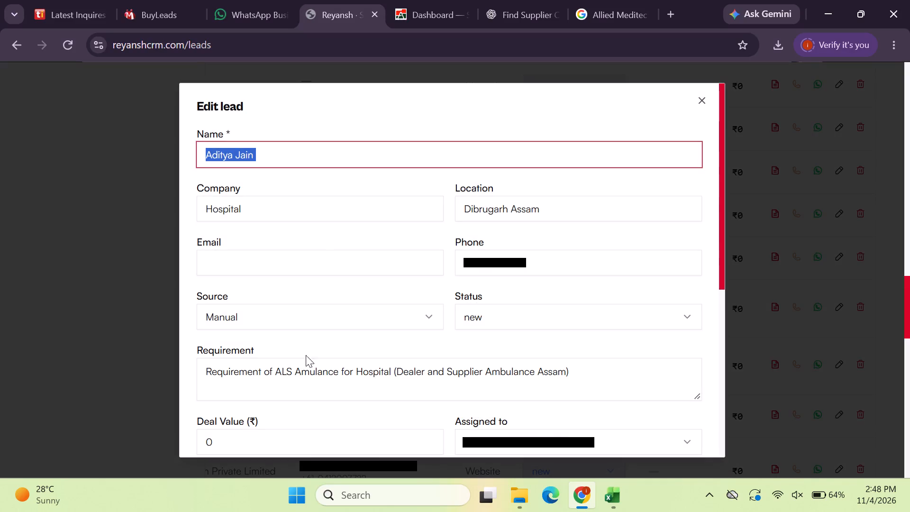
scroll(294, 395, down, 1)
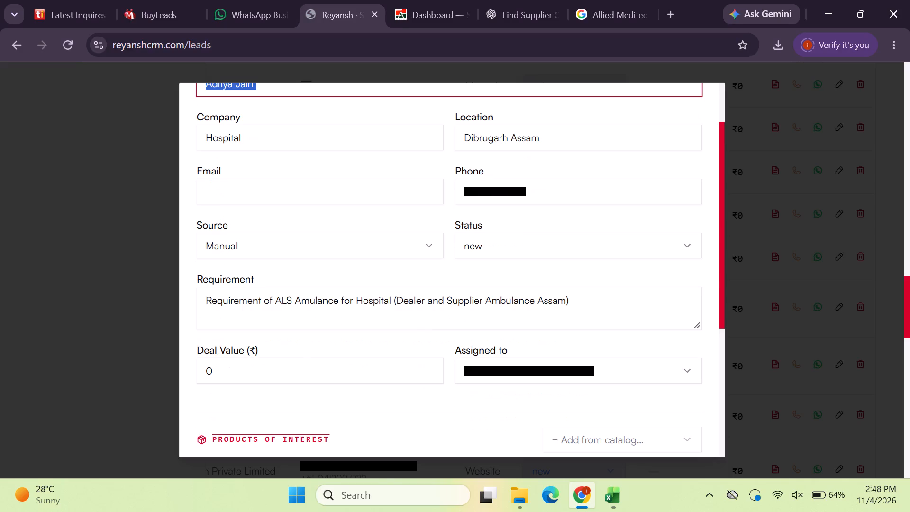
scroll(308, 366, down, 2)
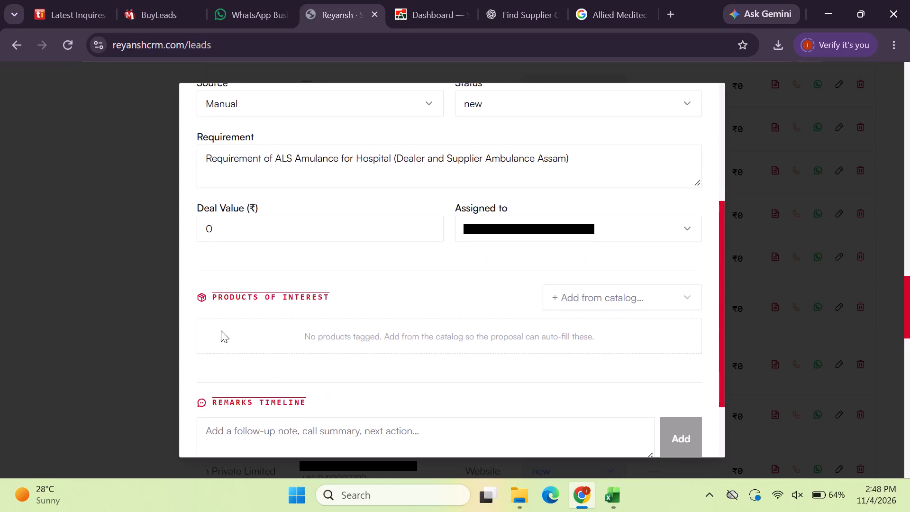
scroll(228, 333, down, 2)
click(225, 342)
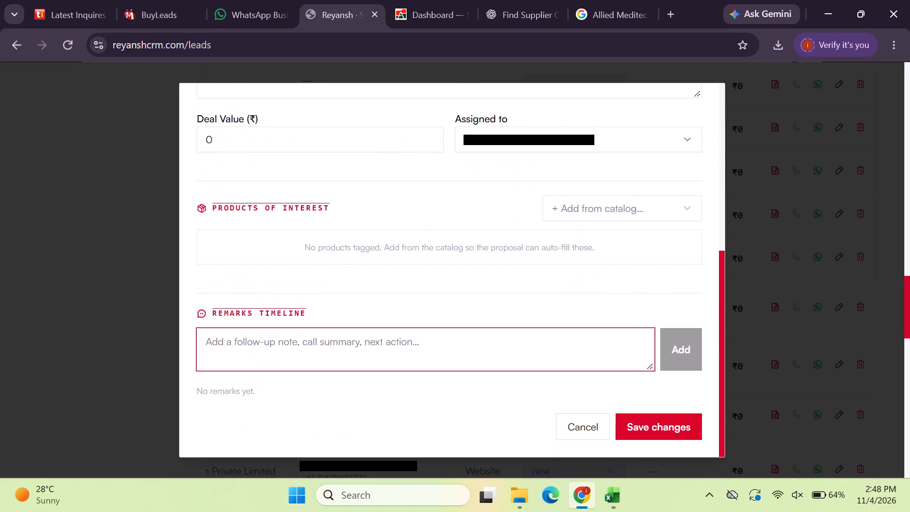
key(w)
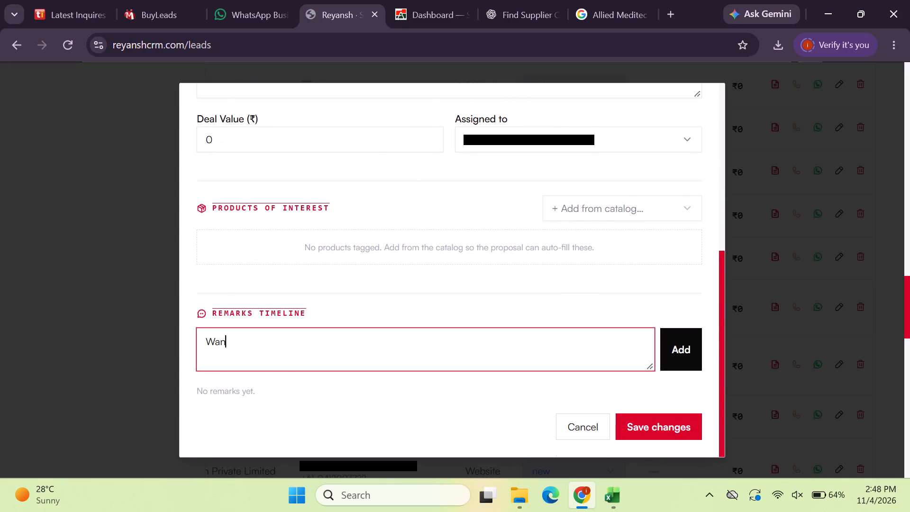
key(t)
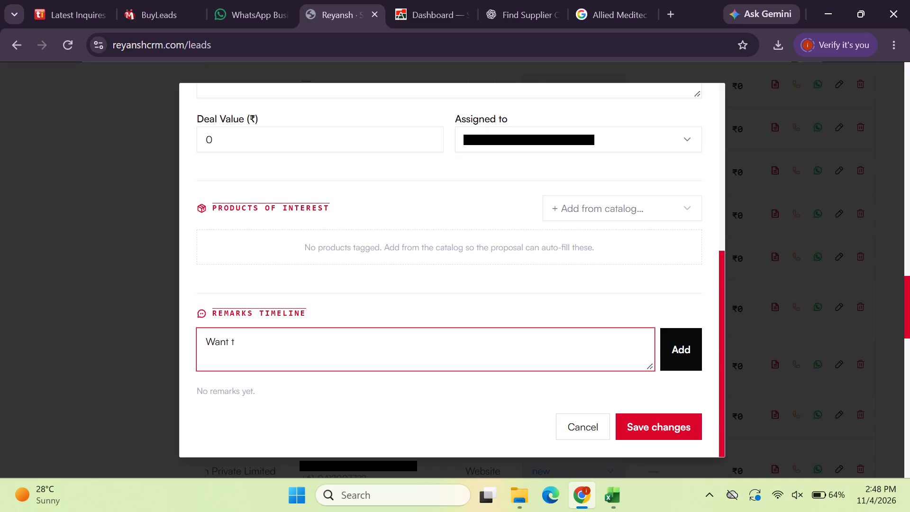
text(o coll)
text(aborate for)
key(space)
text(mbulance in)
key(space)
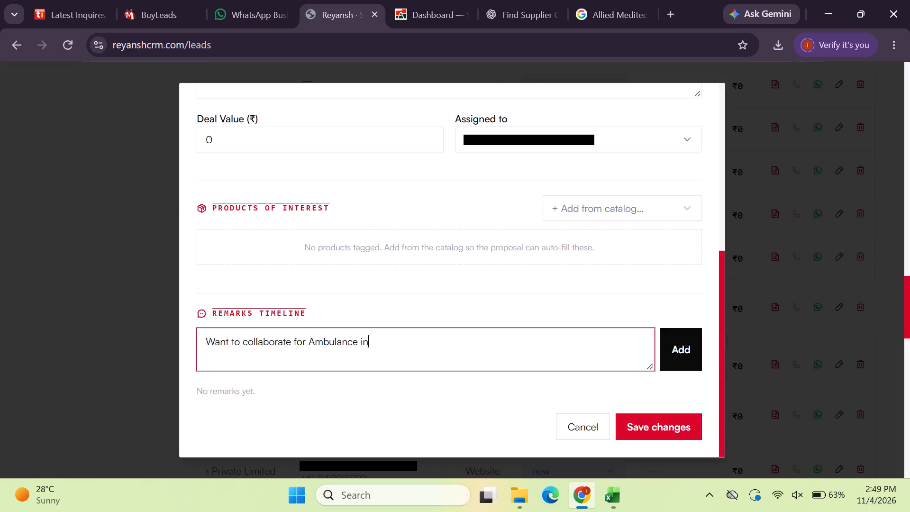
text(ortheast)
key(space)
text(area)
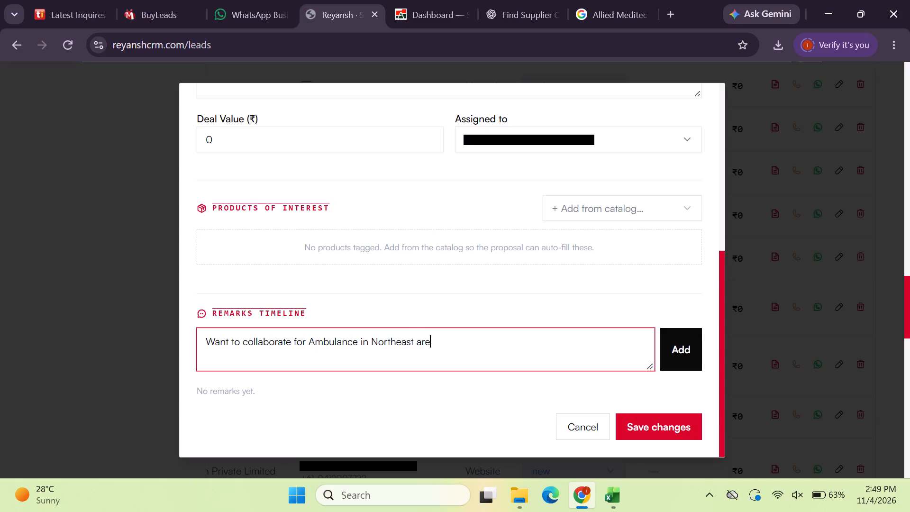
key(space)
text(.....)
Continue the remark with "supplier and dealer of Ambulance" after the dots.
text(supp)
text(lier)
key(space)
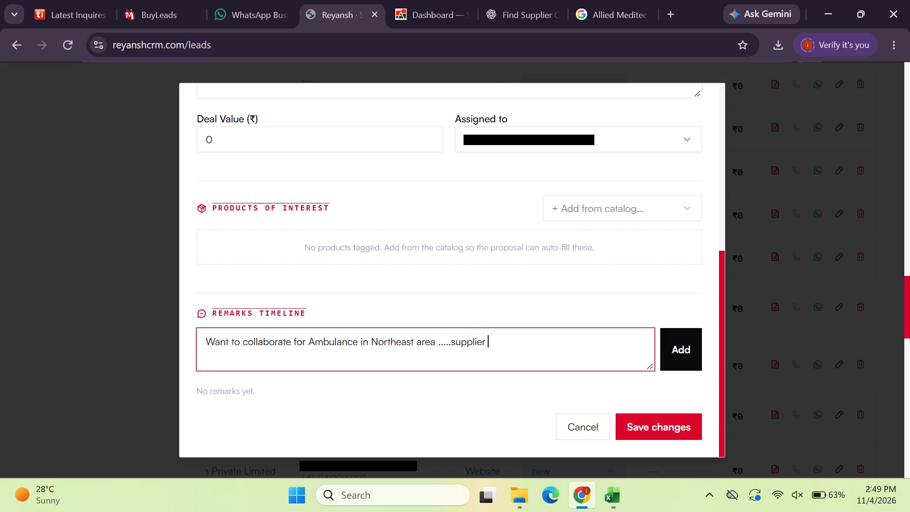
text(of d)
key(BackSpace)
key(BackSpace)
key(space)
key(BackSpace)
key(BackSpace)
key(BackSpace)
key(BackSpace)
text(and)
key(space)
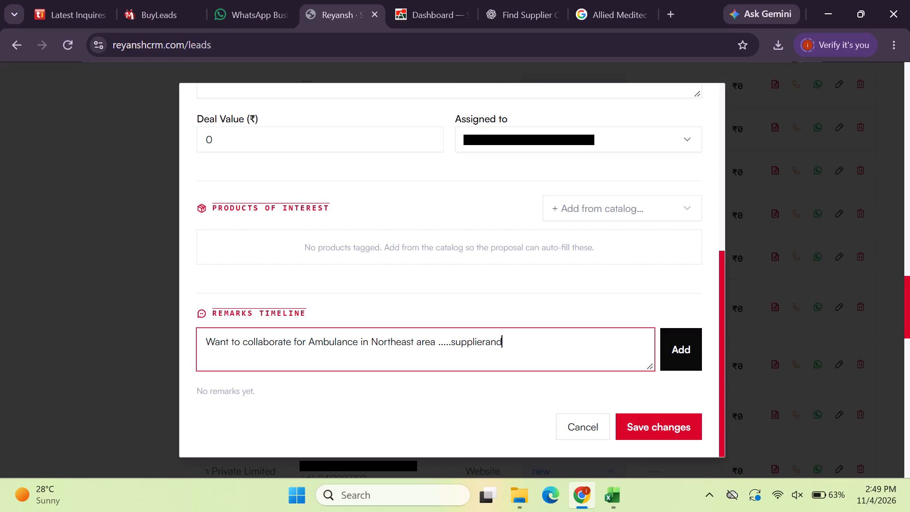
key(BackSpace)
key(BackSpace)
key(BackSpace)
key(BackSpace)
key(space)
text(an)
text(d dealer of)
key(space)
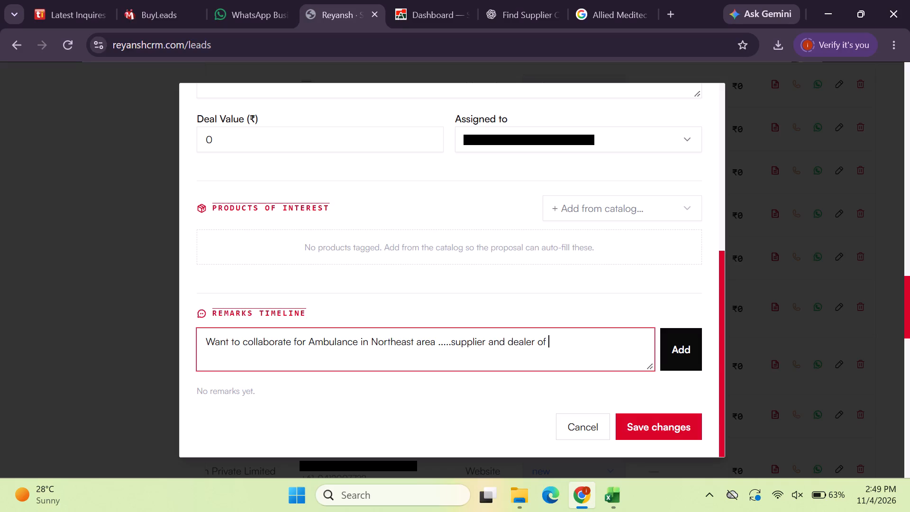
text(mbulance)
key(space)
Add the remark to the Hospital lead's Remarks Timeline, look over the lead's details, and close the lead.
click(437, 347)
click(689, 354)
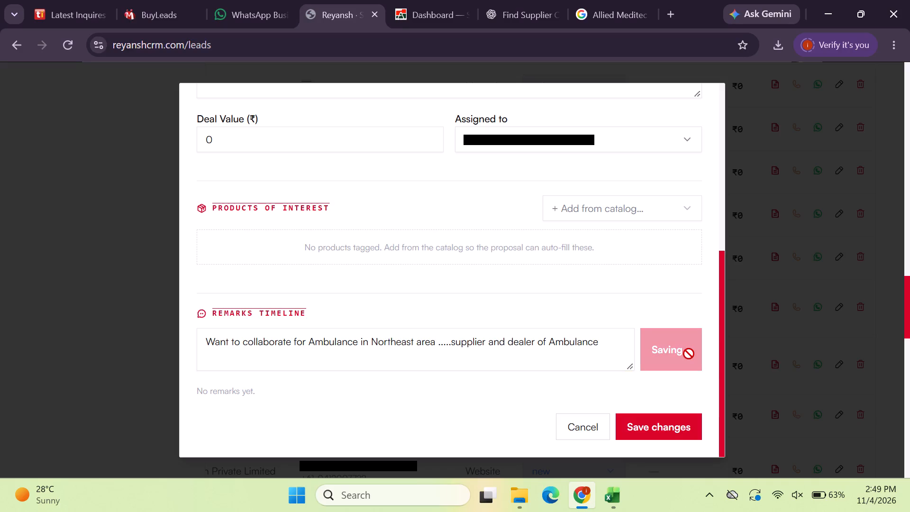
scroll(534, 339, up, 3)
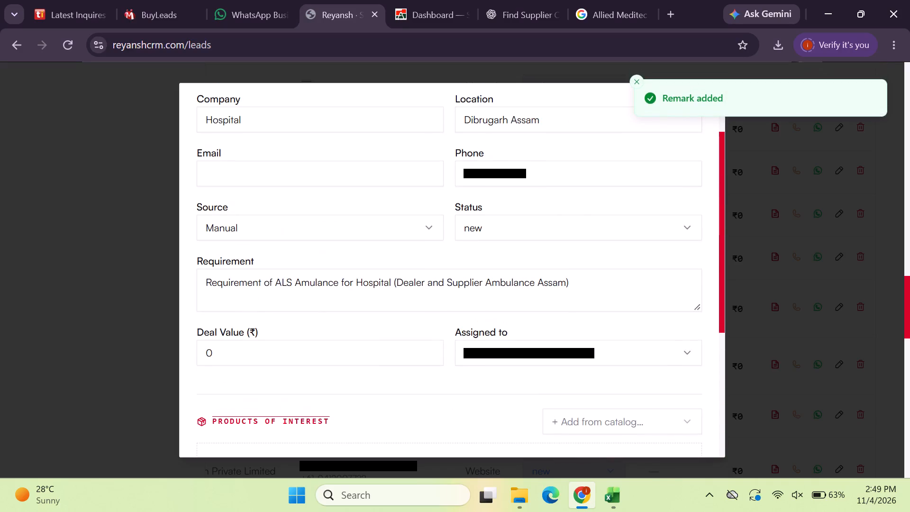
scroll(534, 339, down, 7)
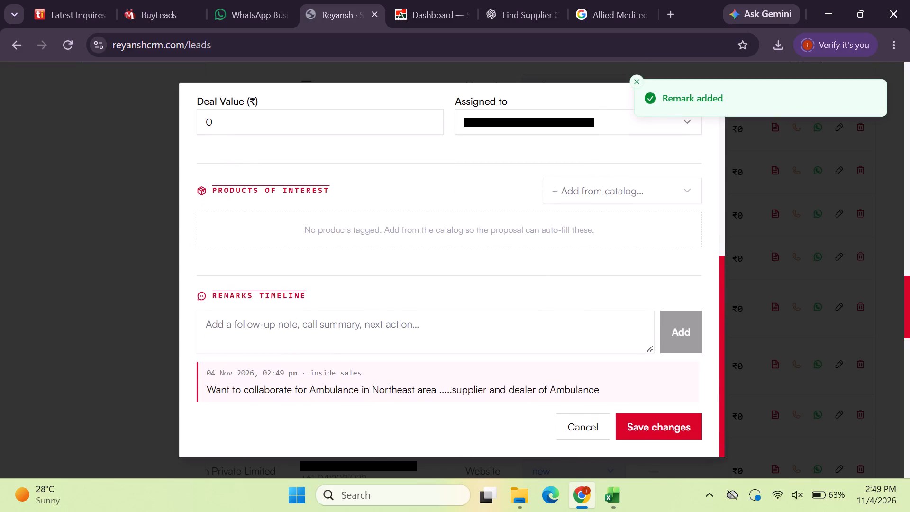
scroll(563, 329, down, 3)
scroll(589, 342, up, 3)
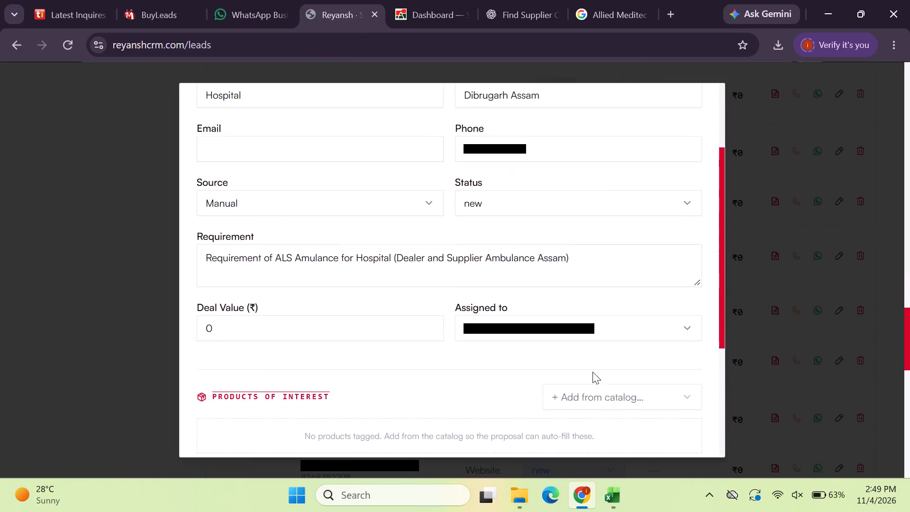
scroll(602, 351, up, 7)
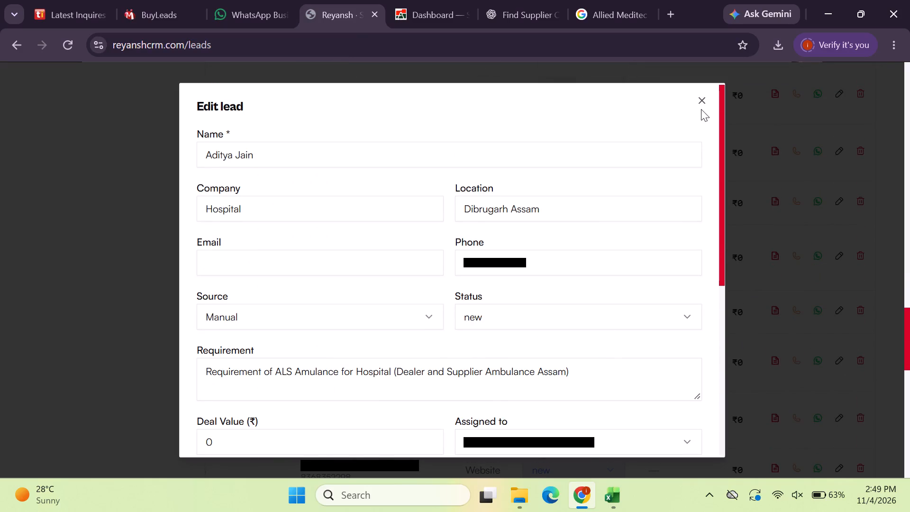
click(701, 103)
Look through the leads around the Dibrugarh Assam Hospital entry, examining their names, locations and companies.
scroll(731, 338, down, 4)
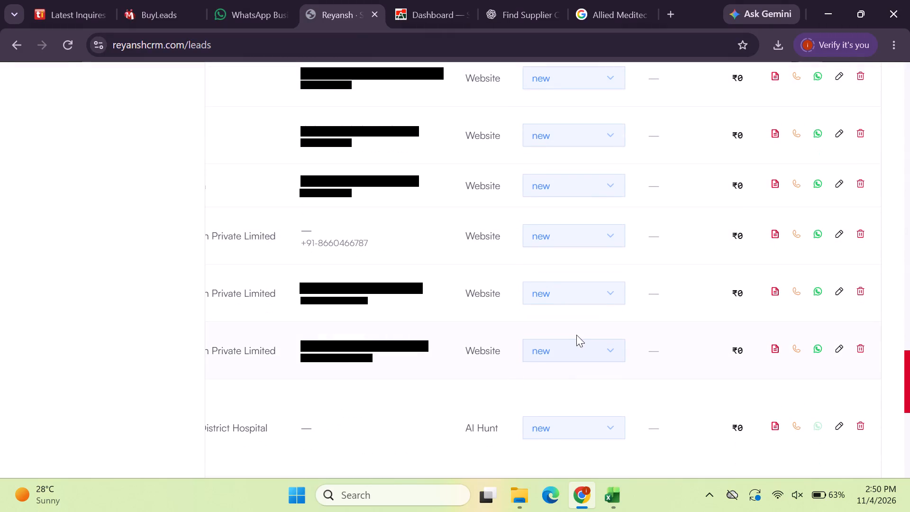
scroll(577, 334, down, 1)
scroll(624, 337, up, 2)
click(309, 257)
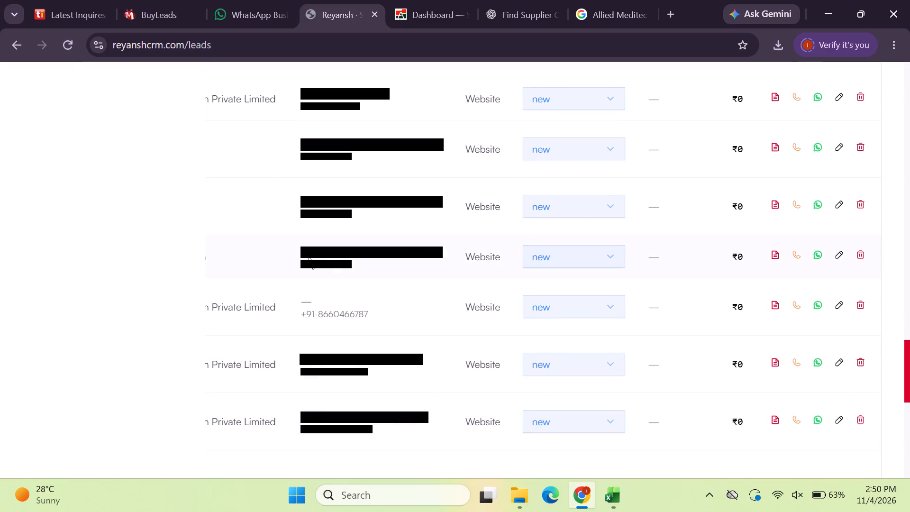
key(Left)
key(Left)
key(Left)
key(Left)
key(Left)
key(Left)
key(Left)
key(Left)
key(Left)
key(Left)
key(Left)
key(Left)
key(Left)
key(Left)
key(Left)
key(Left)
key(Left)
key(Left)
key(Left)
key(Left)
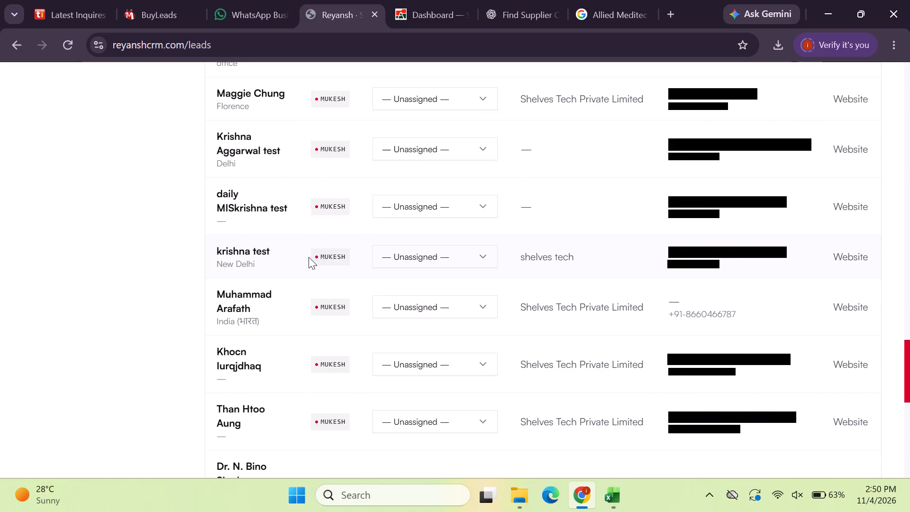
scroll(414, 321, up, 5)
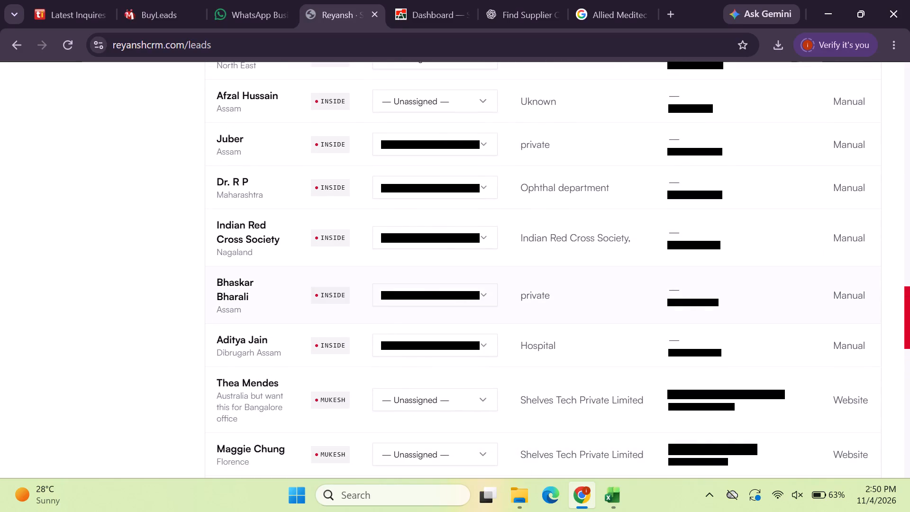
Examine the status and remark columns of the Dibrugarh Assam Hospital lead and its neighbouring leads.
click(328, 344)
click(310, 301)
key(Right)
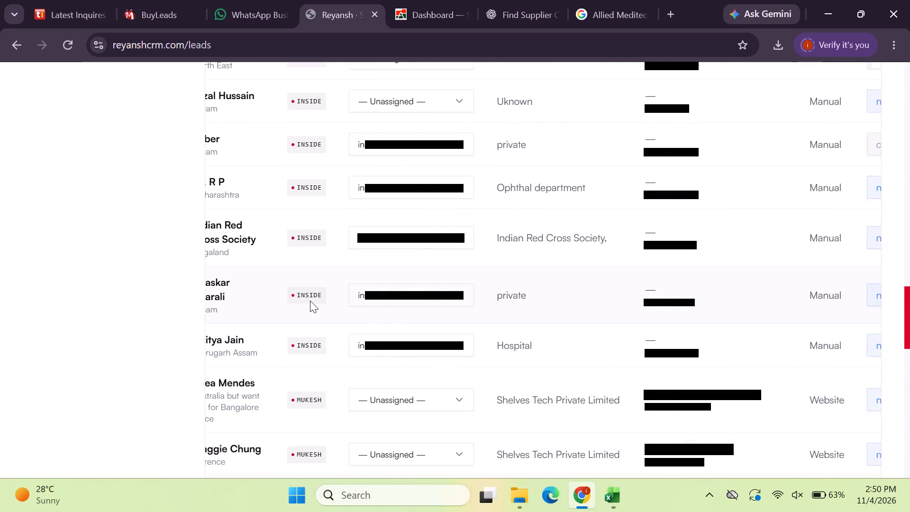
key(Right)
key(Right)
key(Right)
key(Right)
key(Right)
key(Right)
key(Right)
key(Right)
key(Right)
key(Right)
key(Right)
key(Right)
key(Right)
key(Right)
key(Right)
key(Right)
key(Right)
key(Right)
key(Right)
key(Right)
key(Right)
key(Right)
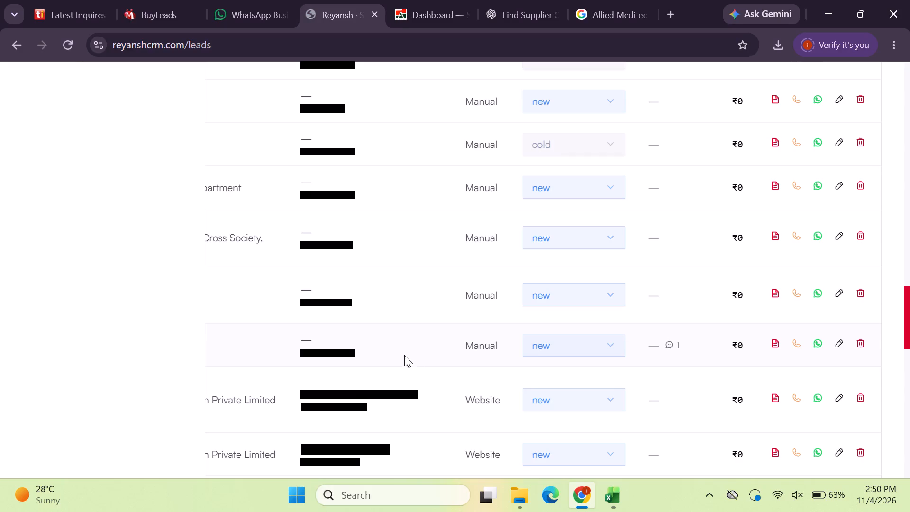
Move the requirement text "for private use , Price sensitive" of the Assam lead above the Hospital lead into its Remarks Timeline note.
click(668, 344)
click(838, 294)
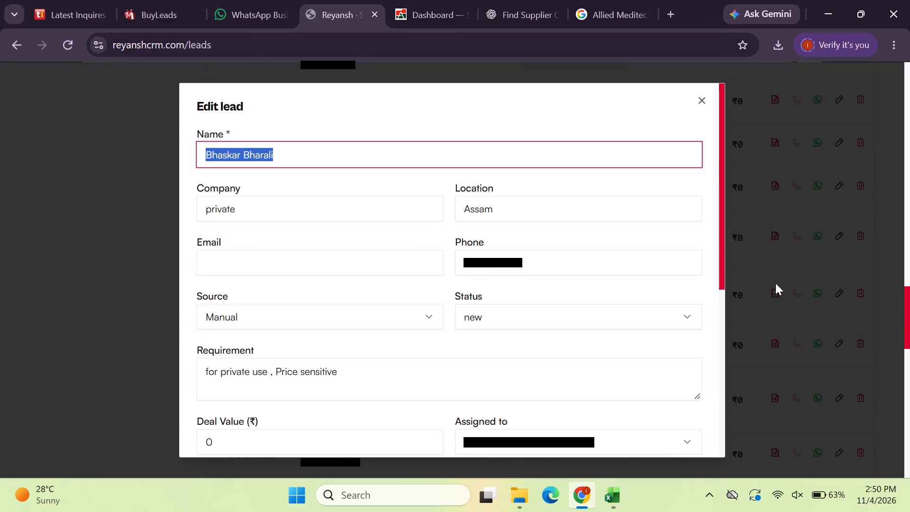
scroll(411, 360, down, 3)
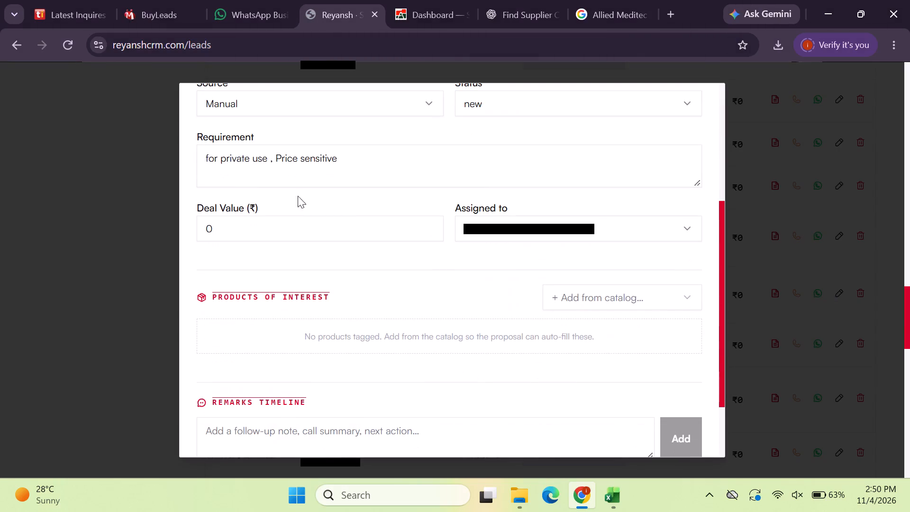
drag(276, 161, 334, 158)
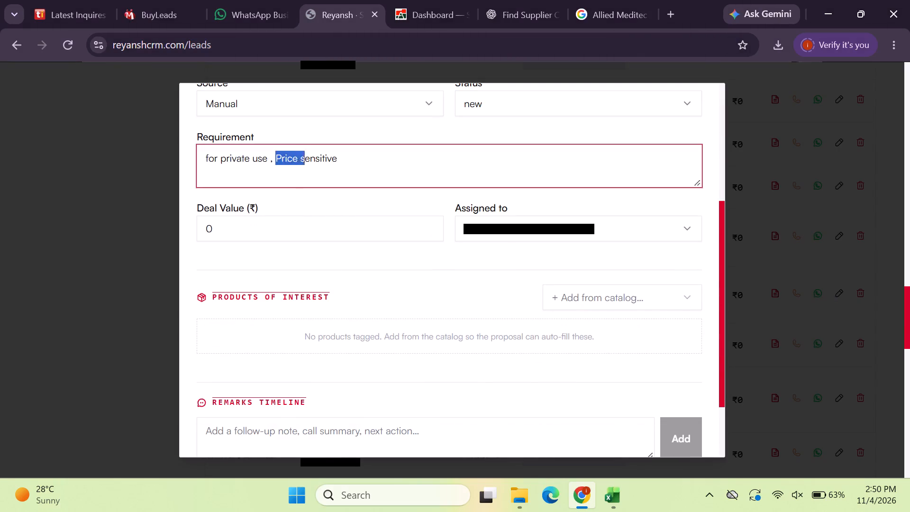
drag(334, 158, 349, 160)
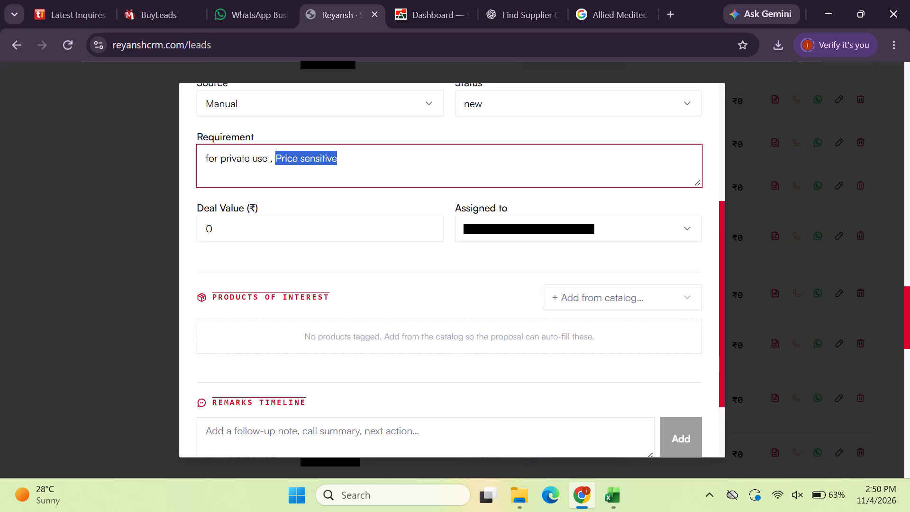
drag(201, 154, 364, 164)
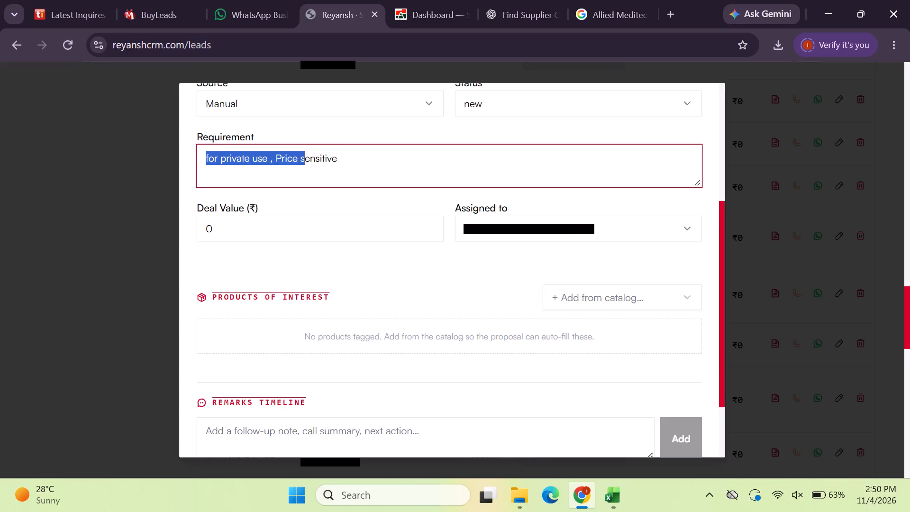
key(ctrl+x)
scroll(344, 330, down, 4)
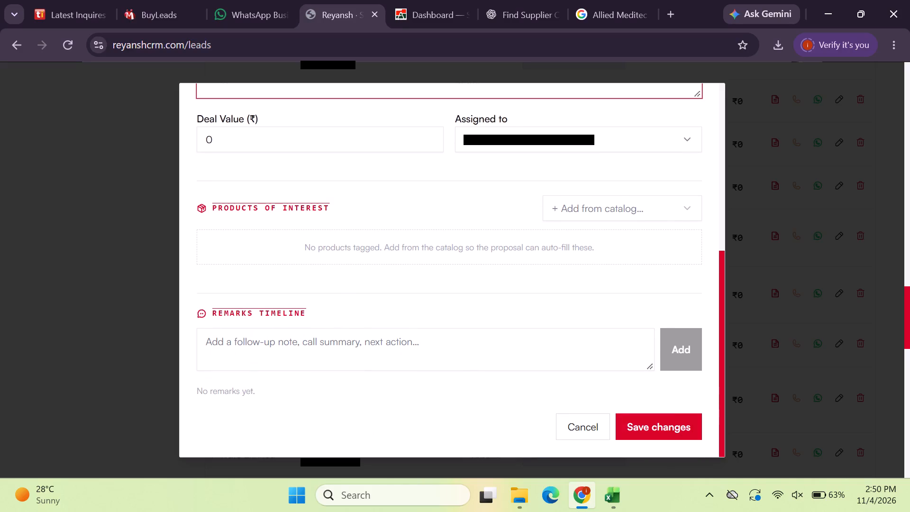
click(216, 345)
key(ctrl+v)
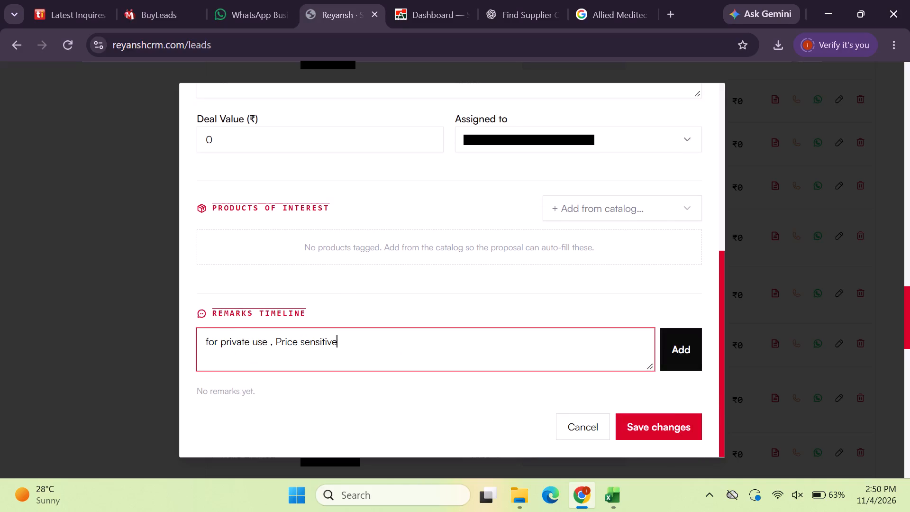
Set the lead's requirement to "Ambulance" and save the lead's changes.
scroll(479, 295, up, 2)
scroll(273, 281, up, 2)
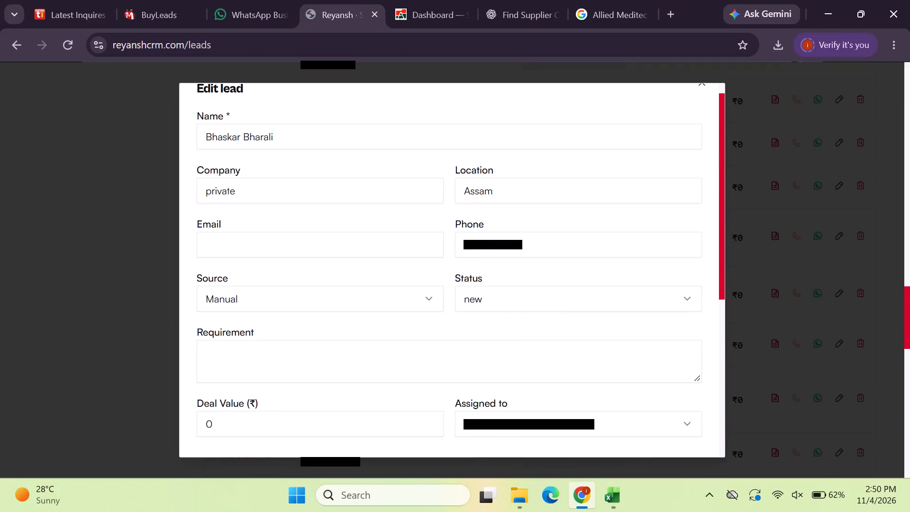
click(227, 358)
key(a)
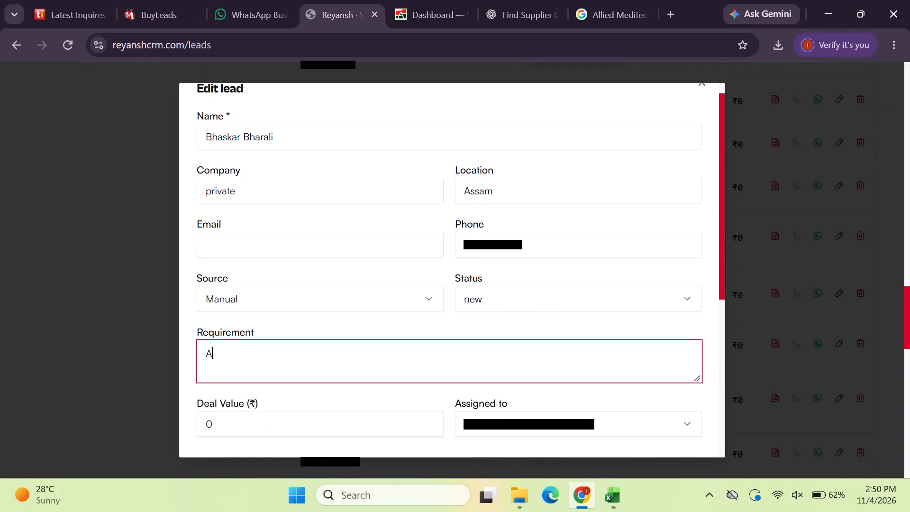
text(mbulance)
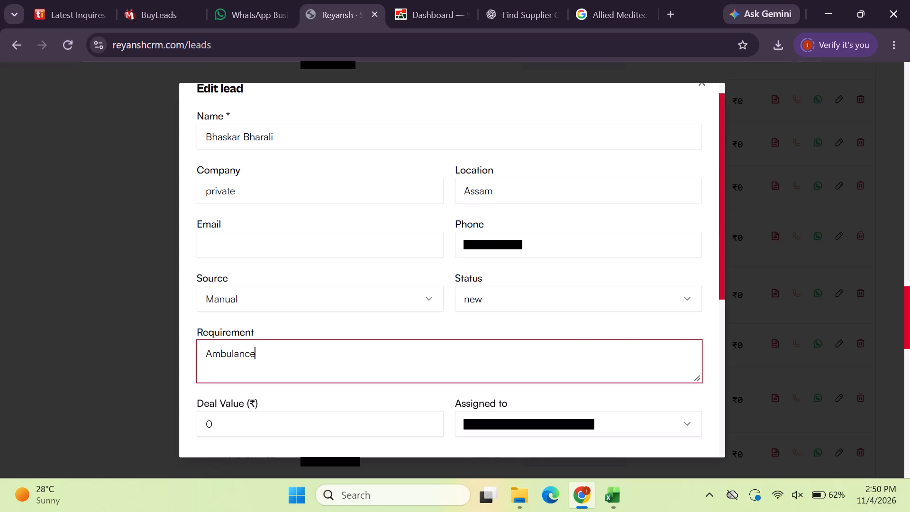
scroll(630, 337, down, 7)
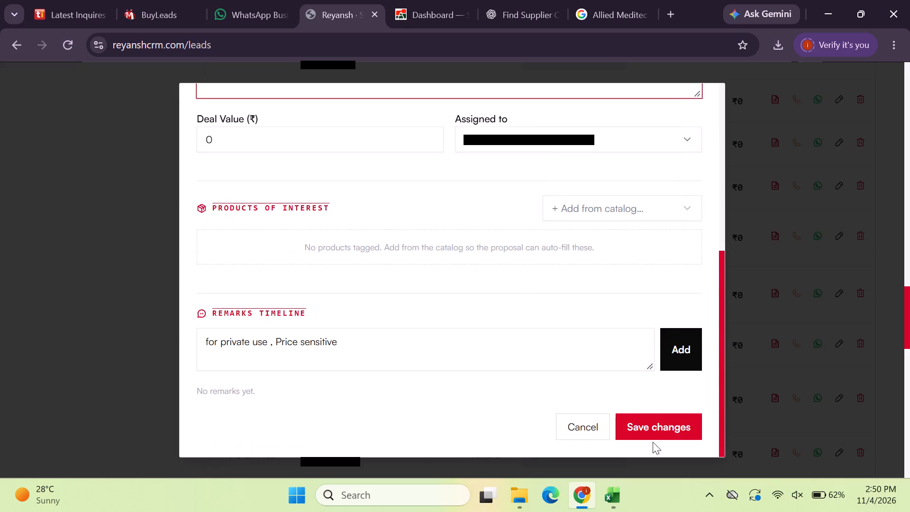
click(656, 430)
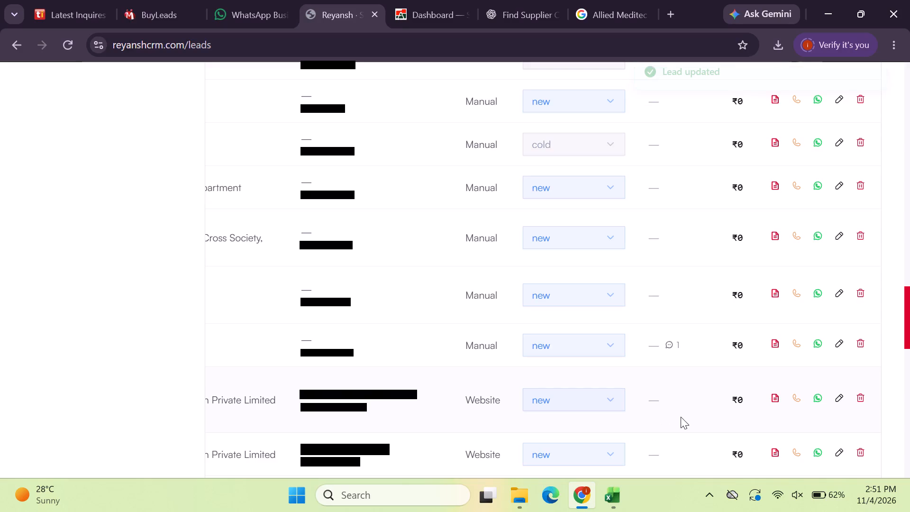
Open the Dibrugarh Assam Hospital lead, review its Remarks Timeline and requirement, and close it without changes.
click(672, 346)
click(837, 344)
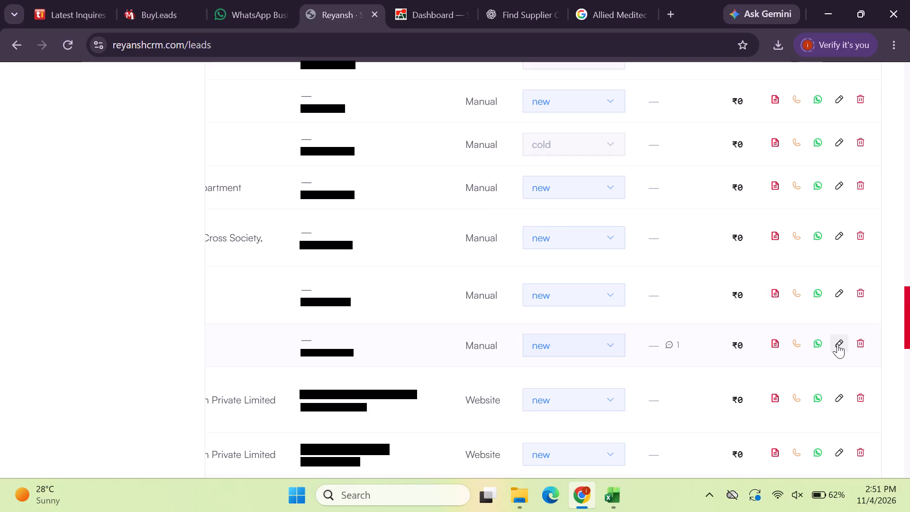
scroll(484, 311, down, 5)
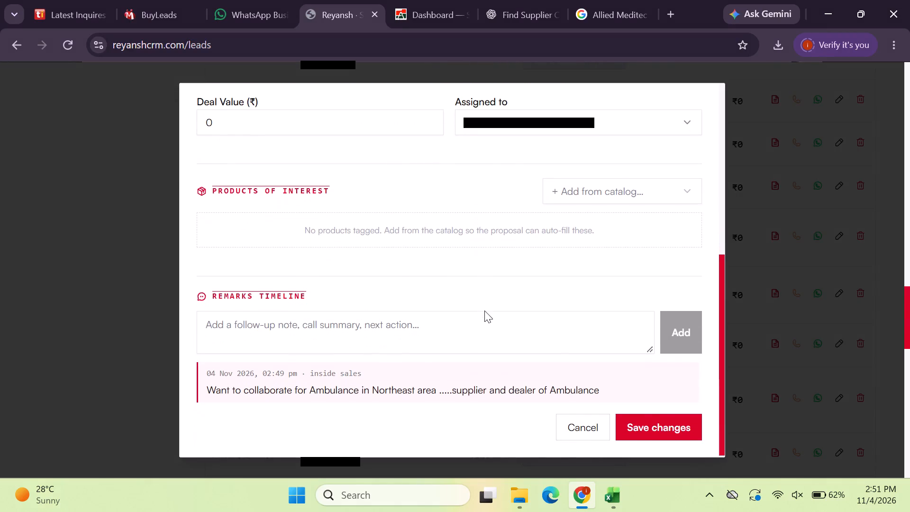
scroll(484, 311, down, 4)
scroll(679, 180, up, 7)
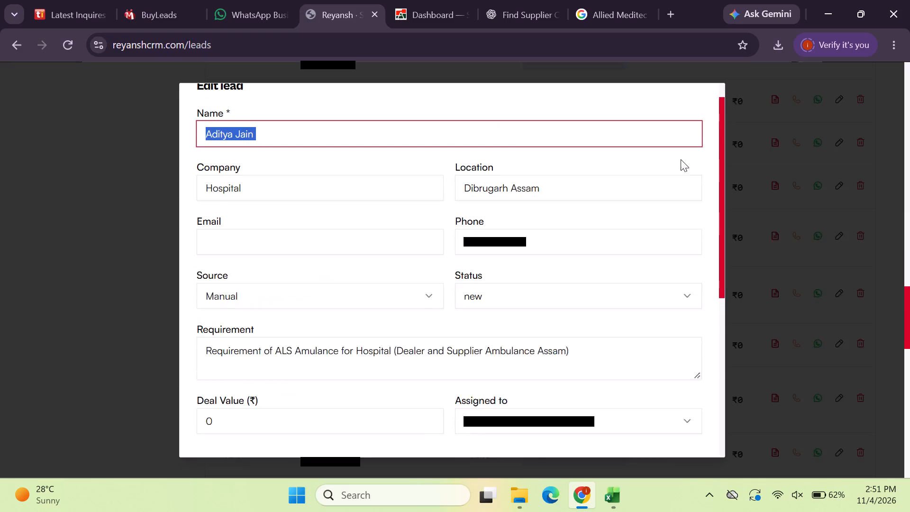
scroll(681, 159, up, 7)
click(704, 100)
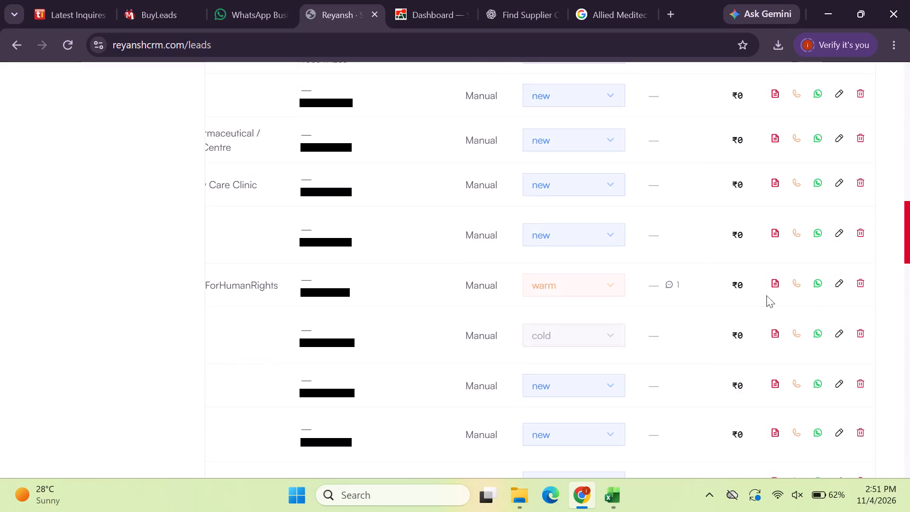
Look through the leads down to the Dibrugarh Assam Hospital entry, examining their names, locations and companies.
scroll(734, 393, down, 1)
scroll(633, 367, down, 2)
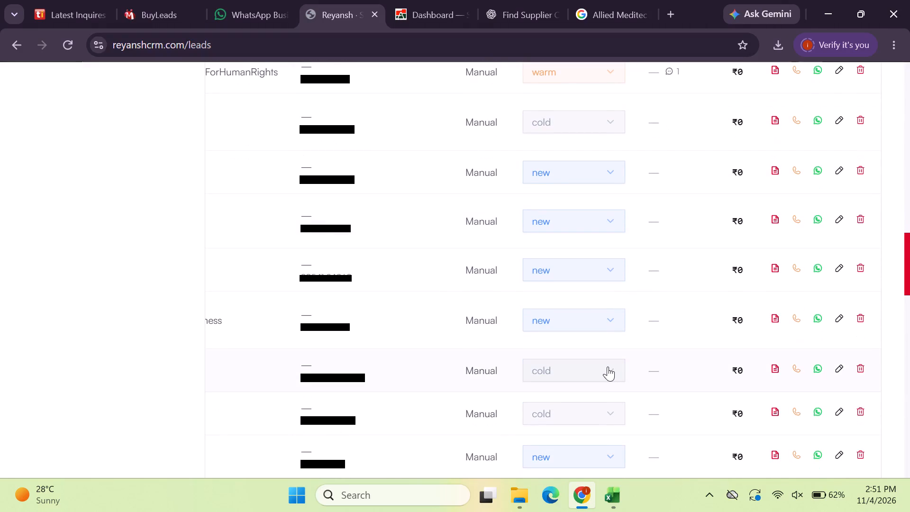
key(Left)
key(Left)
key(Left)
key(Left)
key(Left)
key(Left)
key(Left)
key(Left)
key(Left)
click(501, 359)
key(Left)
key(Left)
key(Left)
key(Left)
key(Left)
key(Left)
key(Left)
key(Left)
key(Left)
key(Left)
key(Left)
key(Left)
key(Left)
key(Left)
key(Left)
key(Left)
key(Left)
key(Left)
key(Left)
key(Left)
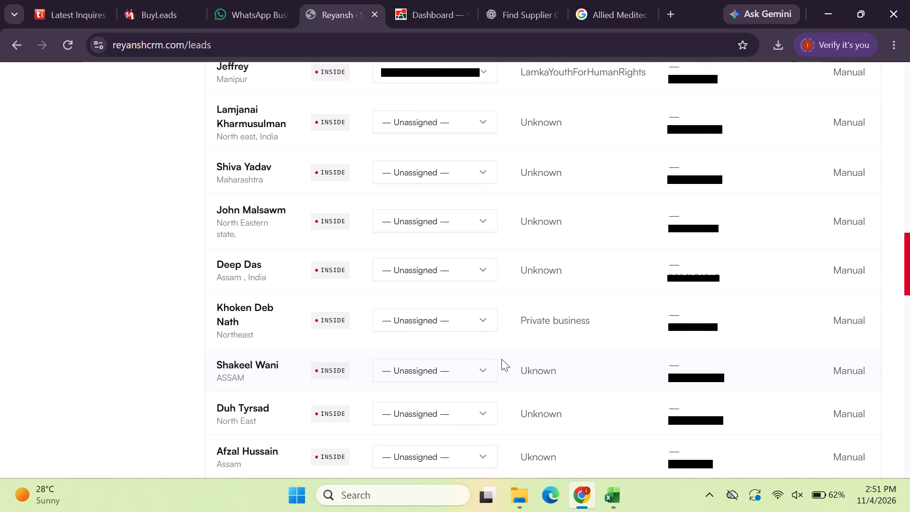
scroll(337, 407, down, 2)
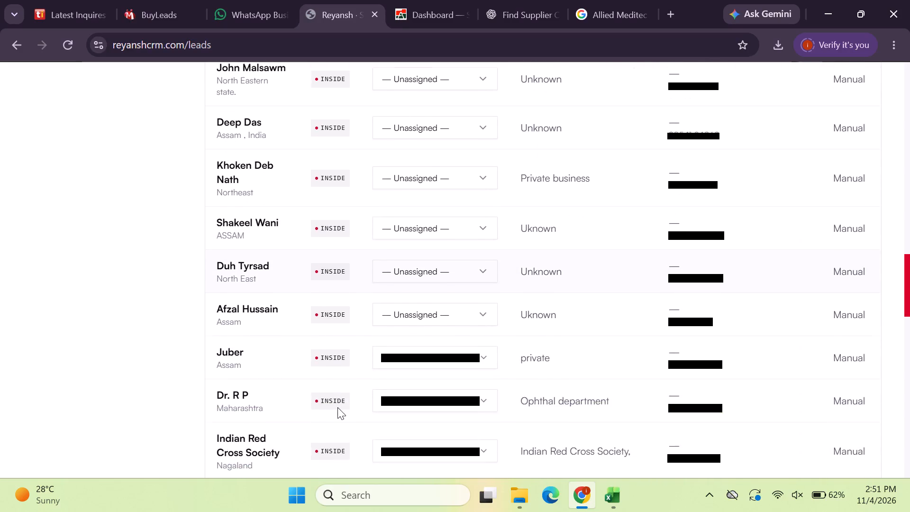
scroll(337, 407, down, 2)
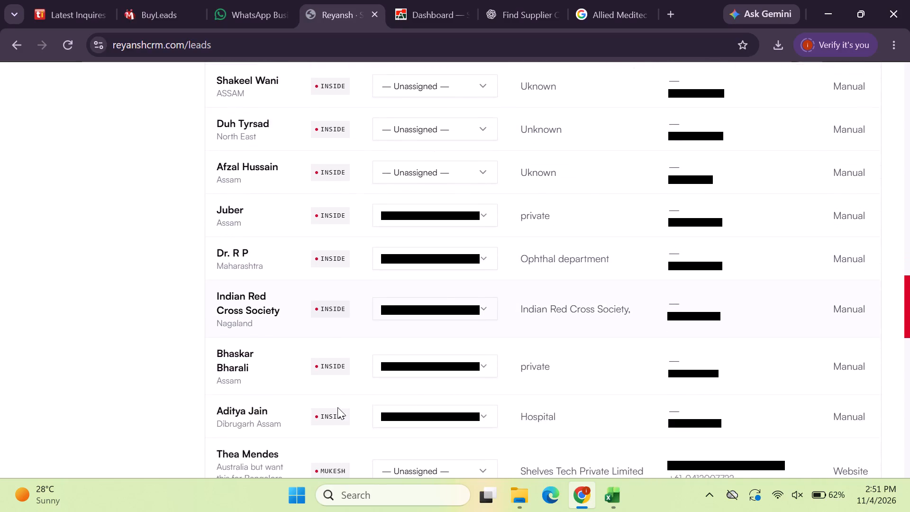
scroll(337, 407, down, 1)
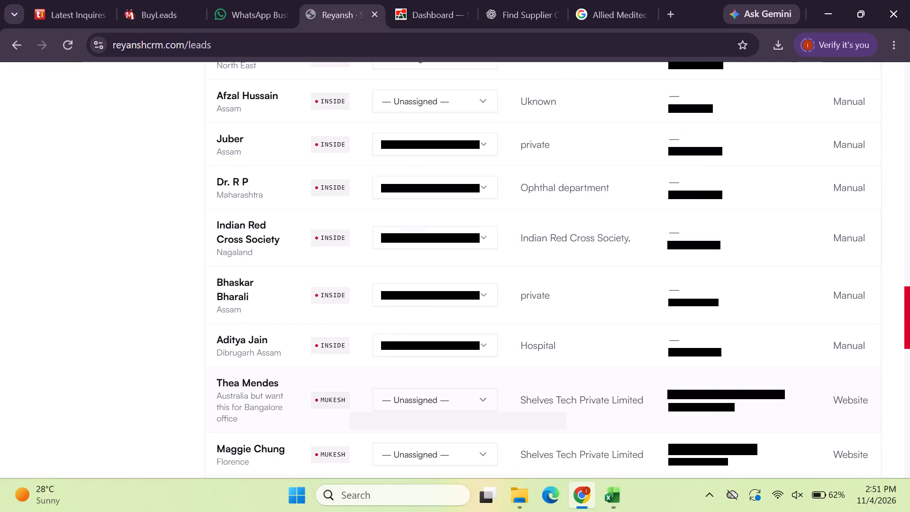
Copy ".(No equirement for Now)" from the Indian Red Cross Society lead's requirement into its Remarks Timeline note.
click(262, 234)
key(Right)
key(Right)
key(Right)
key(Right)
key(Right)
key(Right)
key(Right)
key(Right)
key(Right)
key(Right)
key(Right)
key(Right)
key(Right)
key(Right)
key(Right)
key(Right)
key(Right)
key(Right)
key(Right)
key(Right)
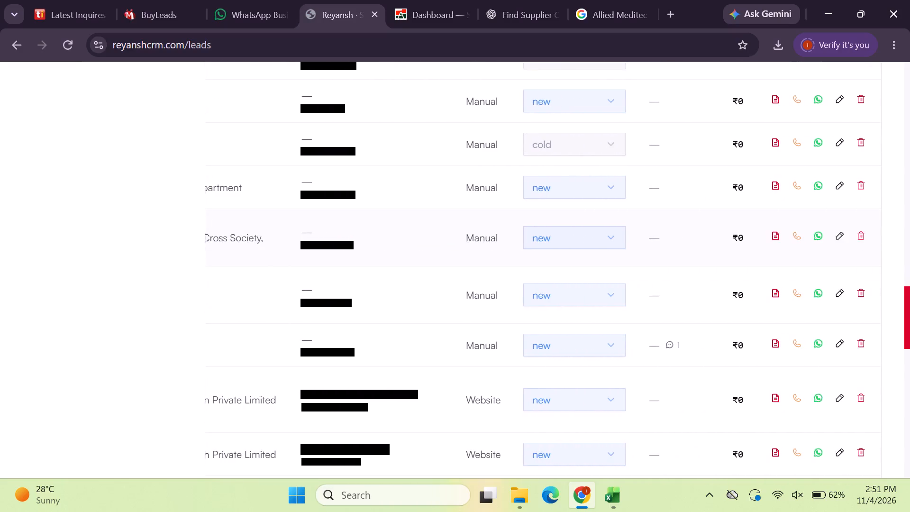
click(838, 237)
scroll(250, 282, down, 1)
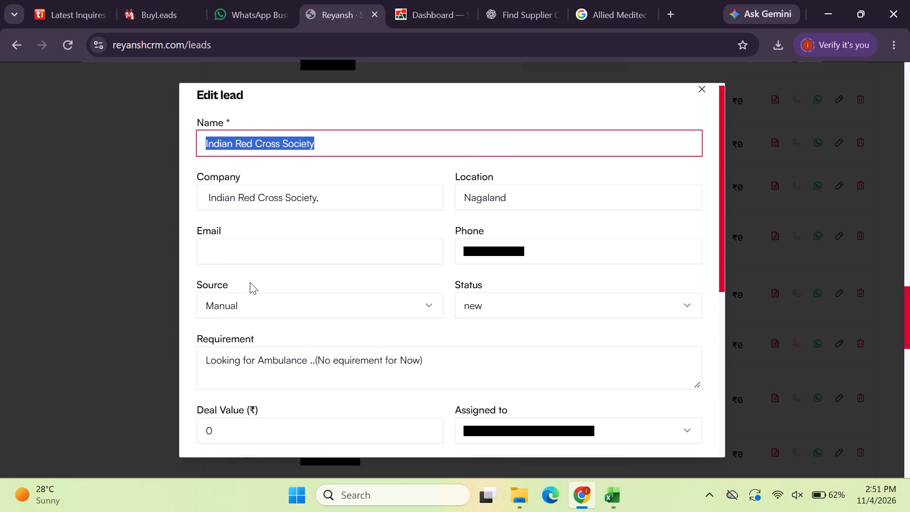
scroll(250, 282, down, 1)
drag(312, 229, 463, 229)
key(ctrl+c)
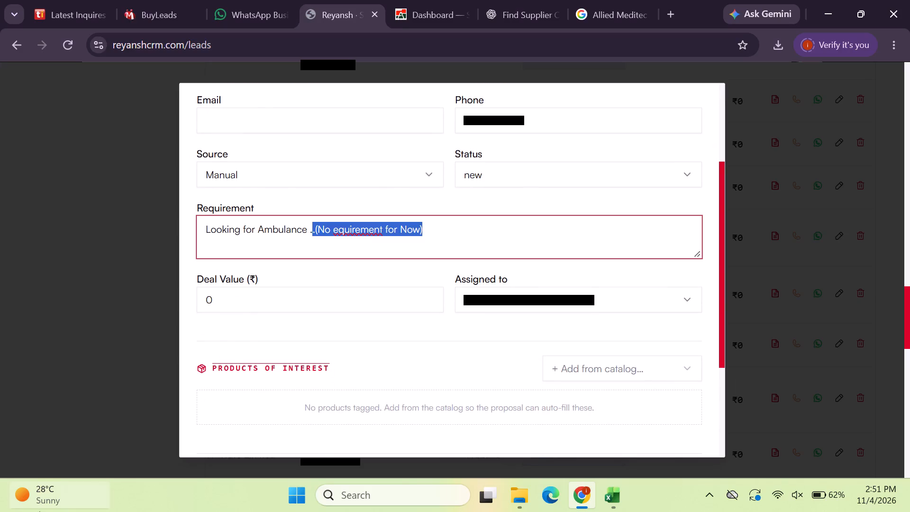
scroll(314, 346, down, 2)
click(234, 371)
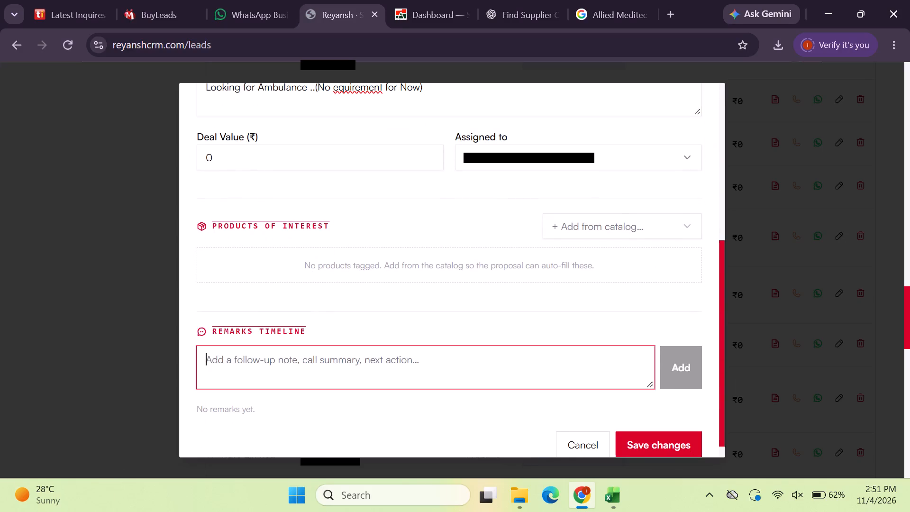
key(ctrl+v)
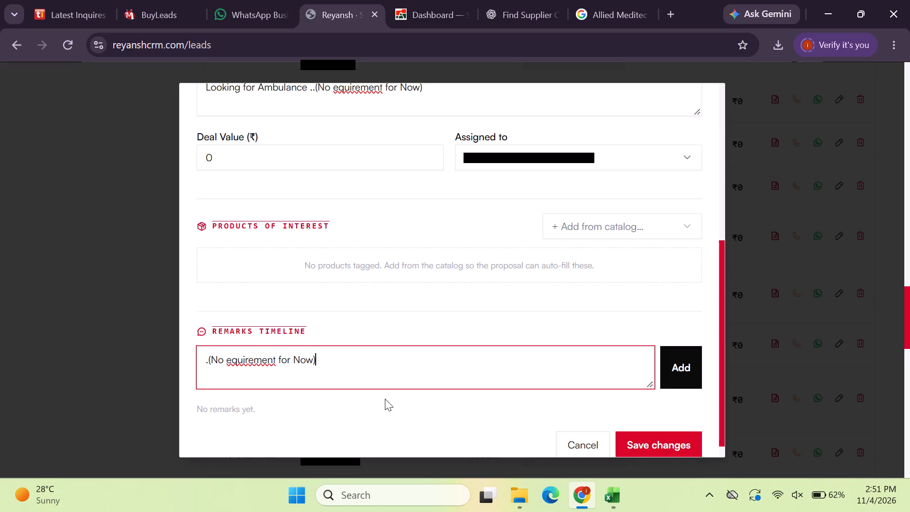
Trim the note to "No equirement for Now" by removing the dot and brackets, and save the lead's changes.
key(BackSpace)
click(212, 359)
key(BackSpace)
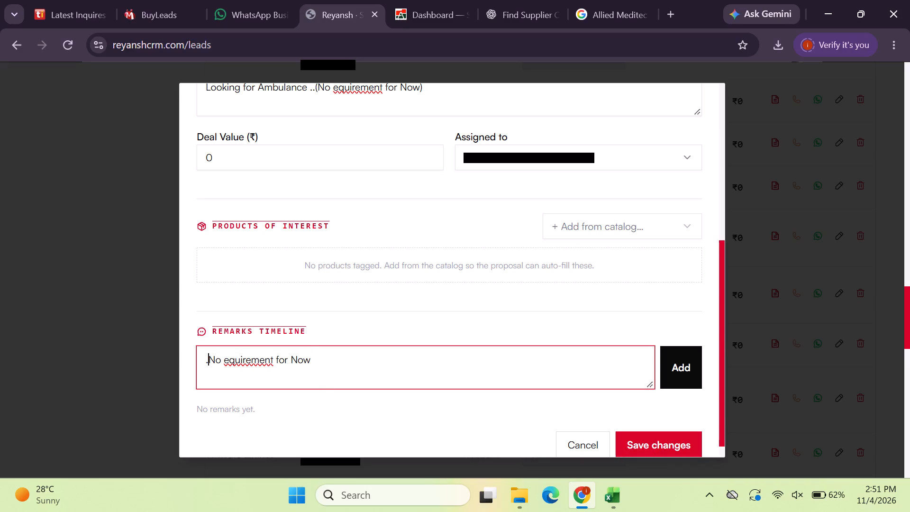
key(BackSpace)
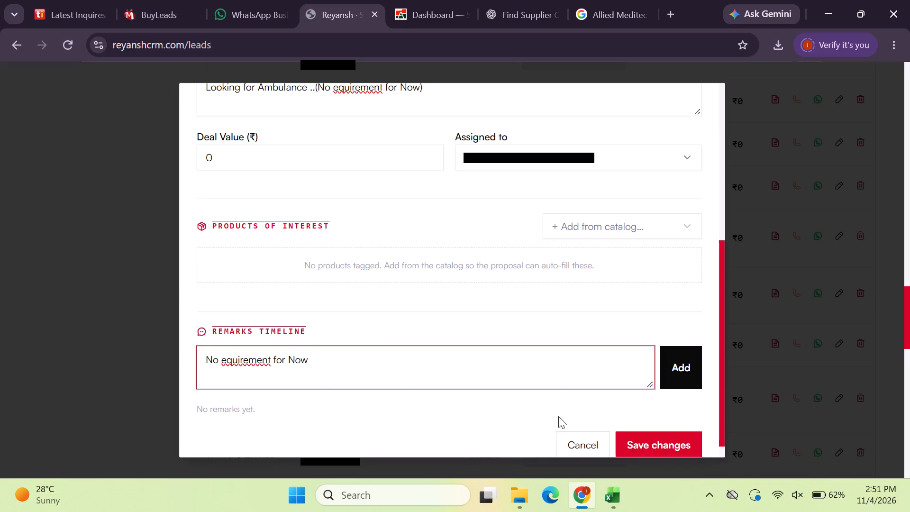
click(646, 444)
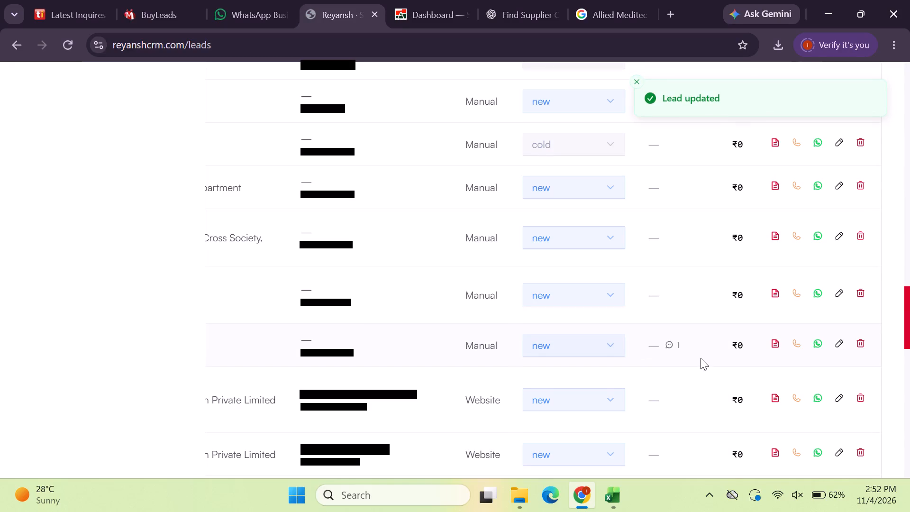
Look through the leads around and below the Indian Red Cross Society entry, examining their names, locations, assignees and companies.
scroll(701, 358, down, 6)
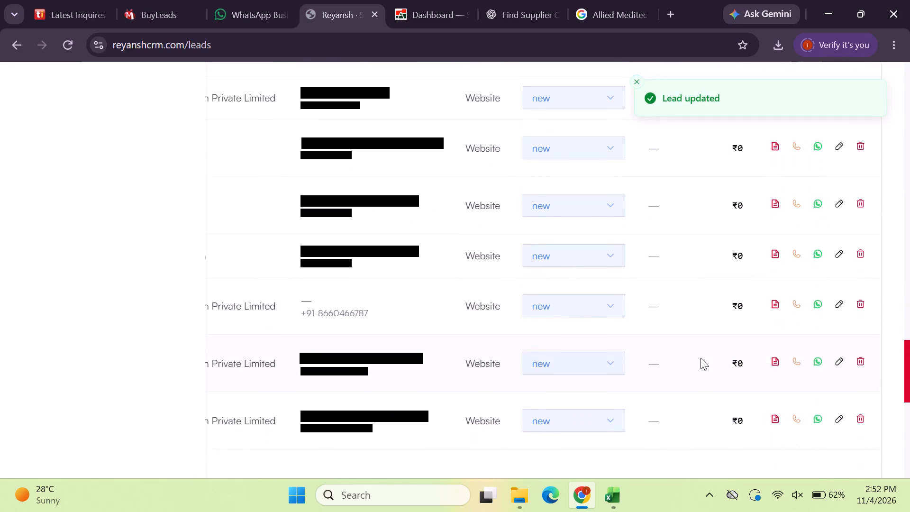
scroll(701, 358, up, 3)
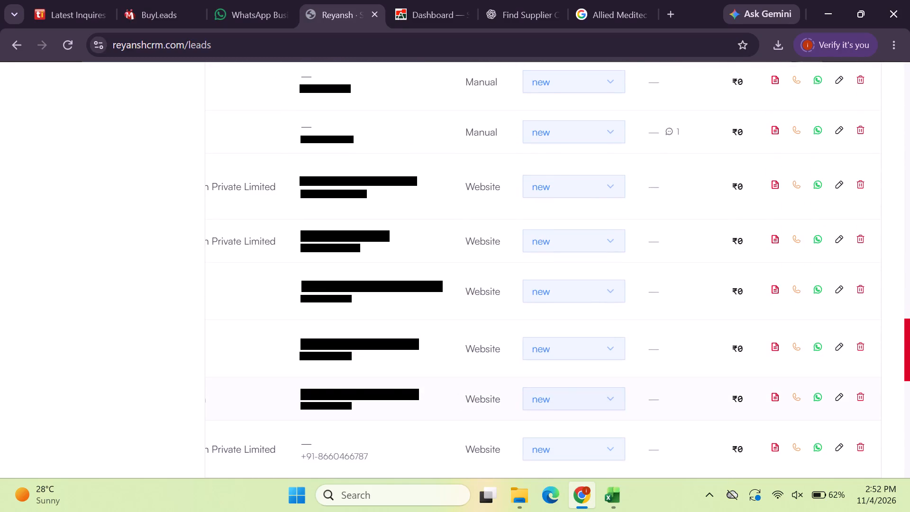
click(415, 391)
key(Left)
key(Left)
key(Left)
key(Left)
key(Left)
key(Left)
key(Left)
key(Left)
key(Left)
key(Left)
key(Left)
key(Left)
key(Left)
key(Left)
key(Left)
key(Left)
key(Left)
key(Left)
key(Left)
key(Left)
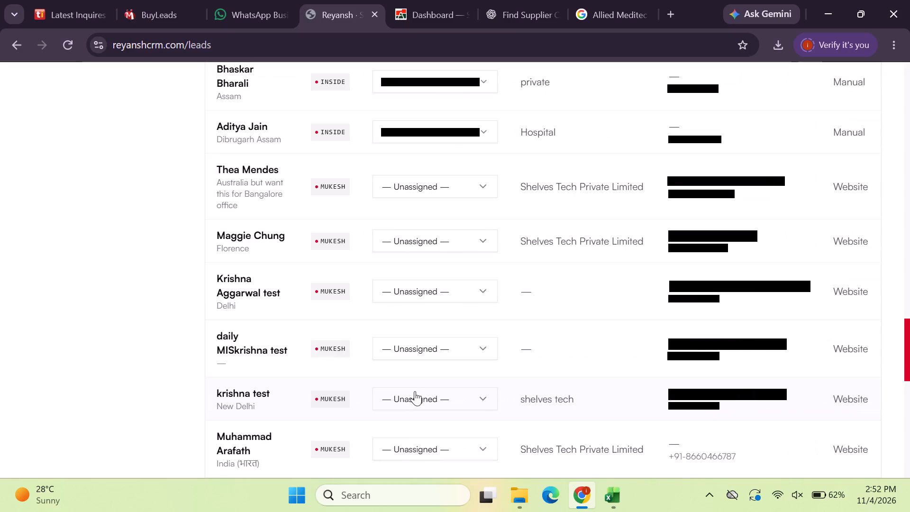
scroll(415, 391, up, 6)
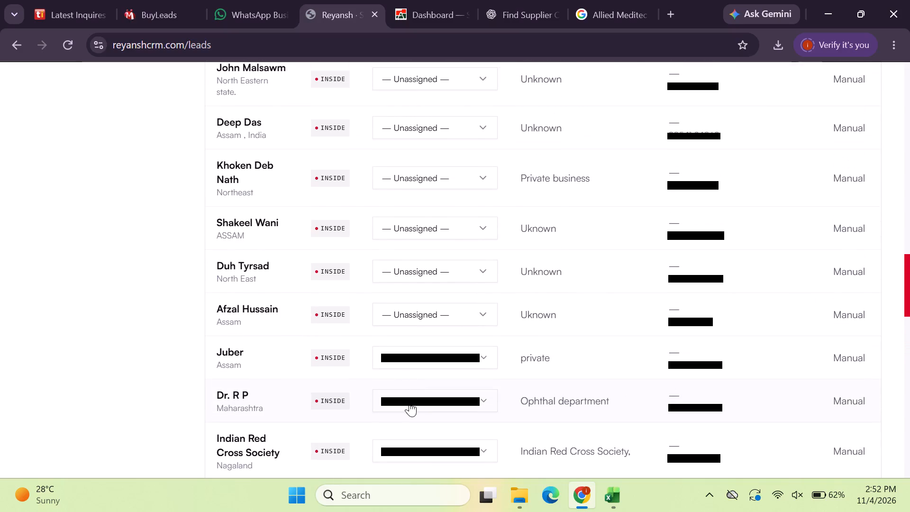
Copy "(Follow up ..no response )" from the Maharashtra Ophthal department lead's requirement into its Remarks Timeline note.
click(409, 402)
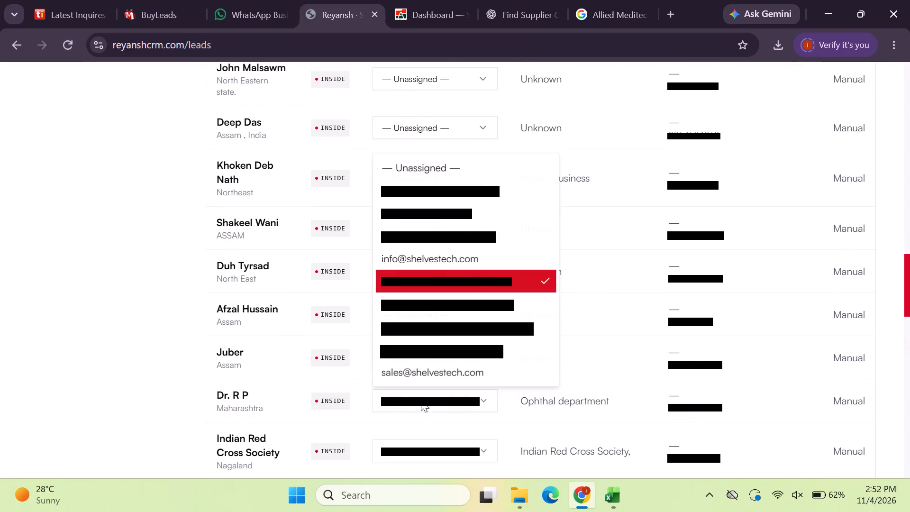
click(597, 401)
key(Right)
key(Right)
key(Right)
key(Right)
key(Right)
key(Right)
key(Right)
key(Right)
key(Right)
key(Right)
key(Right)
key(Right)
key(Right)
key(Right)
key(Right)
key(Right)
key(Right)
key(Right)
key(Right)
key(Right)
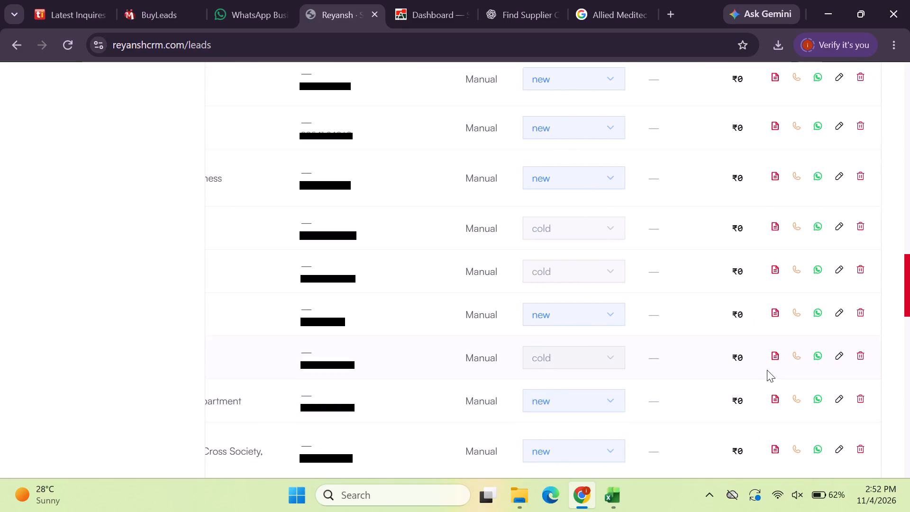
click(836, 396)
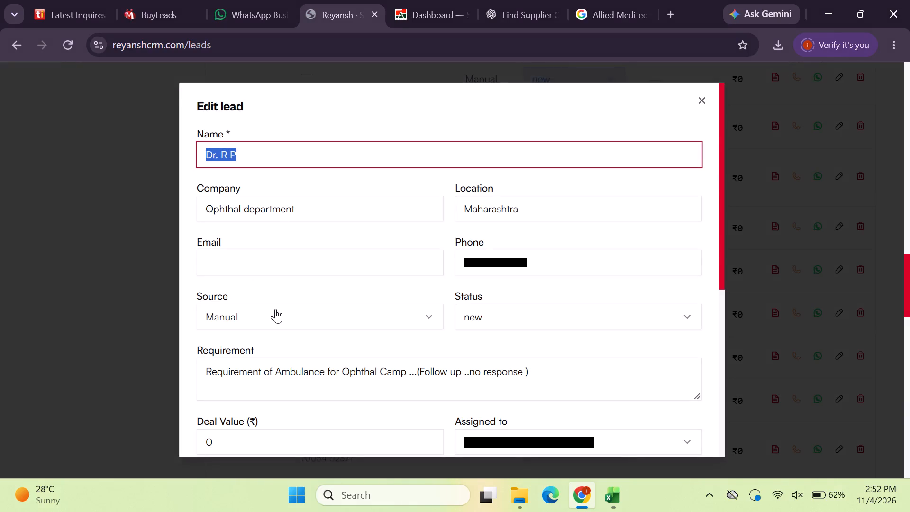
scroll(284, 309, down, 1)
drag(416, 301, 463, 312)
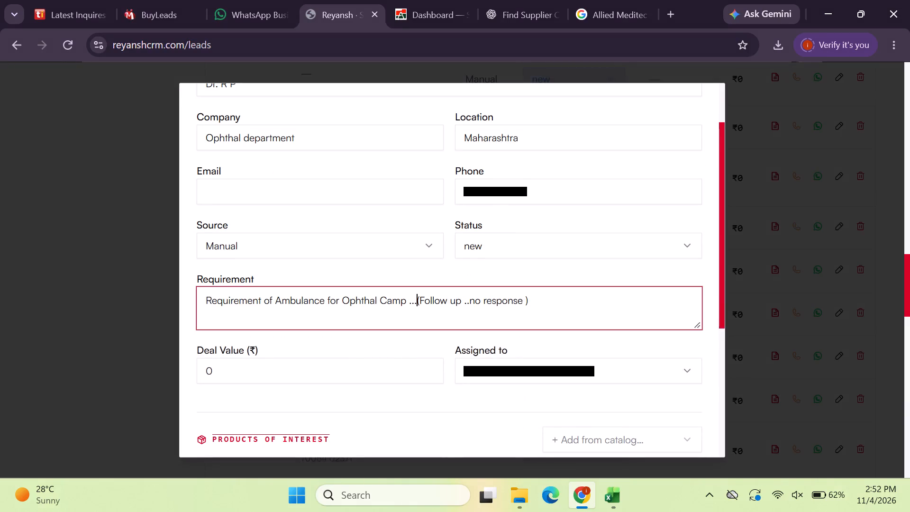
drag(463, 312, 683, 328)
key(ctrl+c)
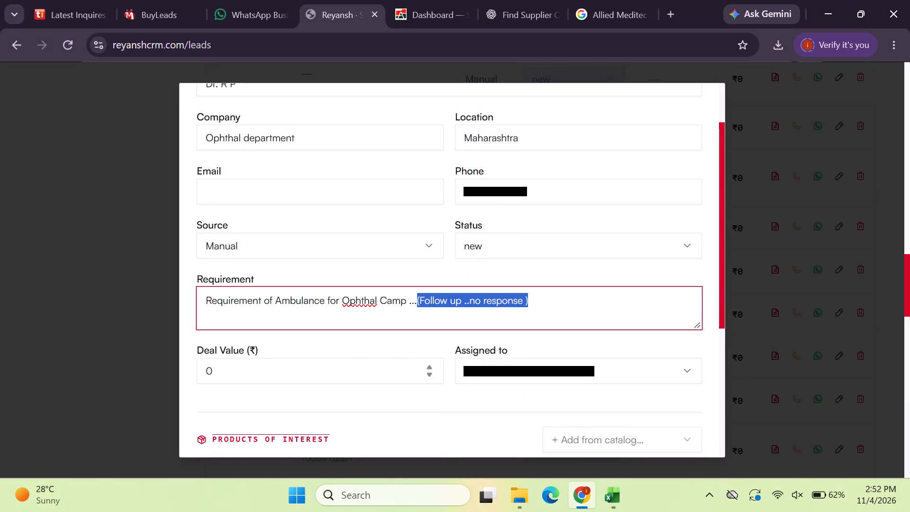
scroll(289, 381, down, 2)
scroll(218, 412, down, 2)
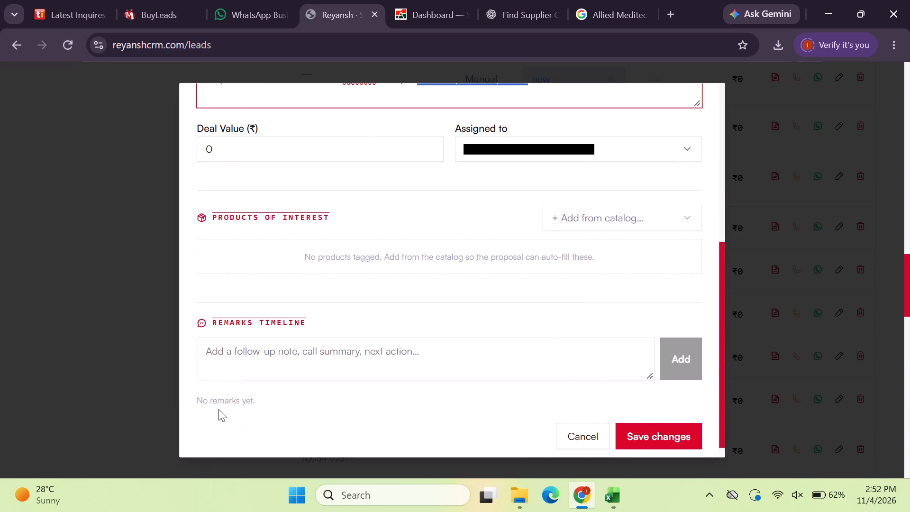
click(221, 349)
key(ctrl+v)
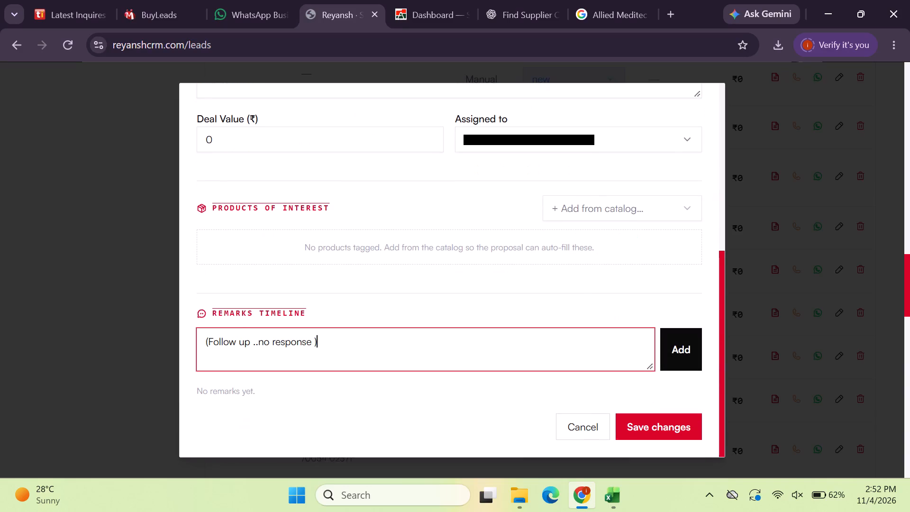
Trim the note to "Follow up ..no response" by removing the brackets, add it to the Remarks Timeline, and save the lead's changes.
key(BackSpace)
key(BackSpace)
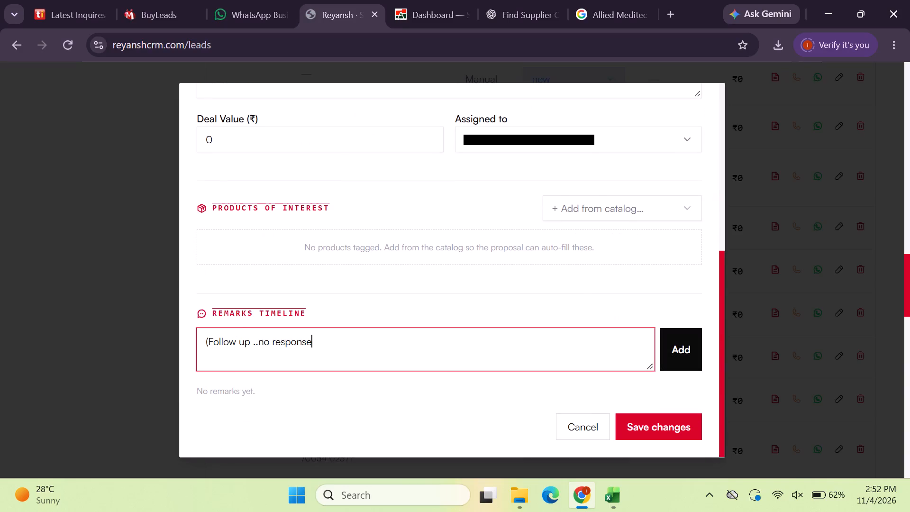
click(209, 342)
key(BackSpace)
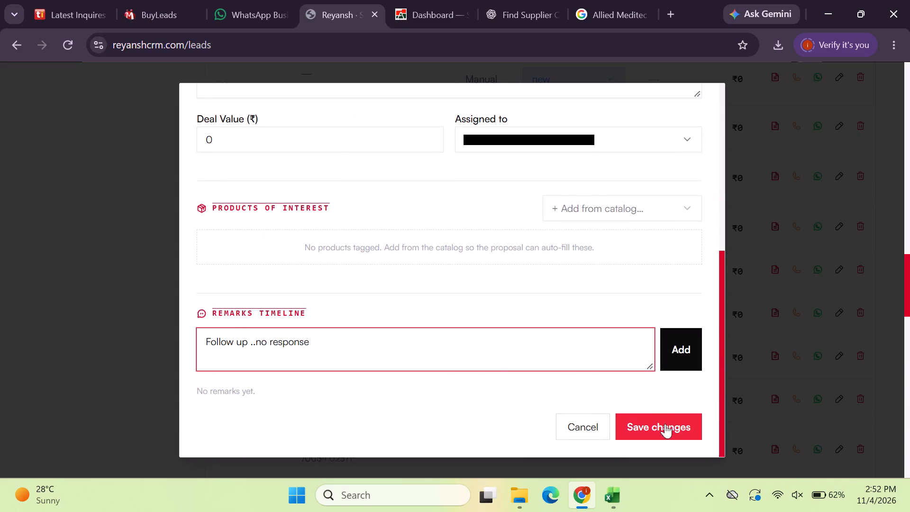
click(680, 352)
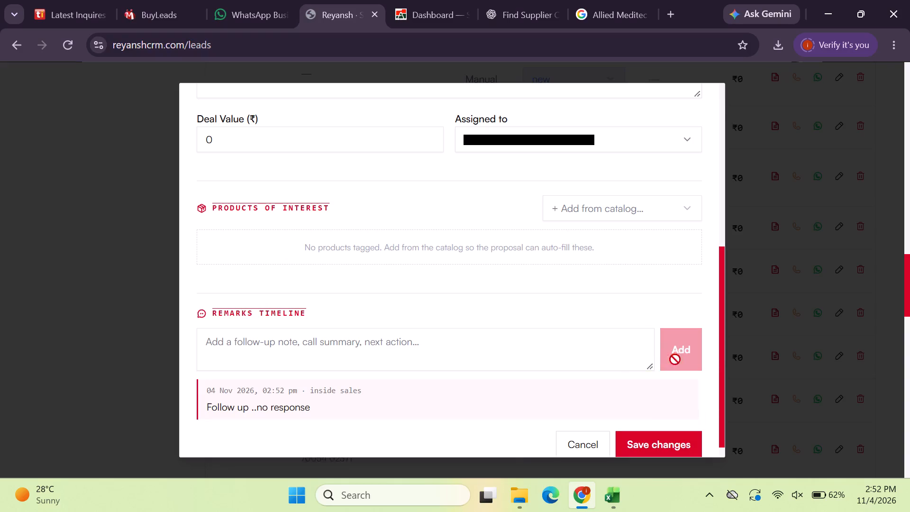
click(648, 441)
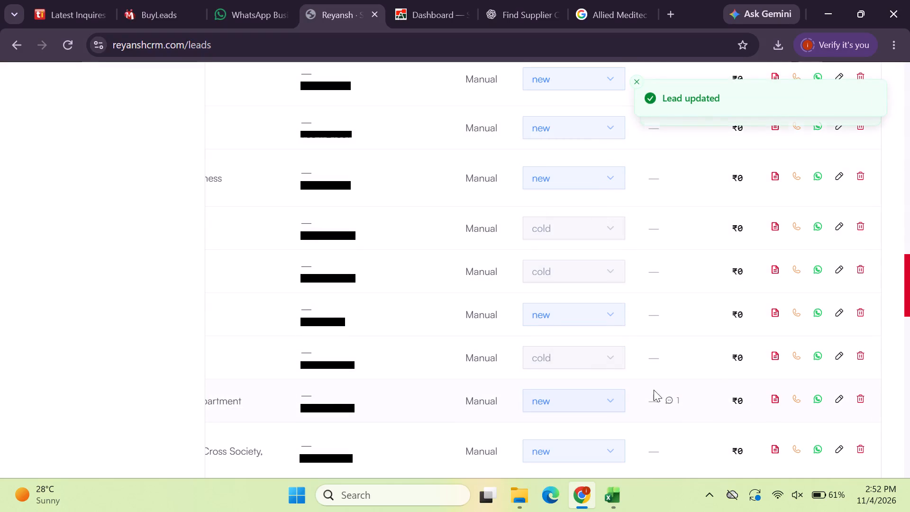
Open the private Assam lead below Indian Red Cross Society and review its requirement and Remarks Timeline.
scroll(644, 396, down, 1)
scroll(830, 381, down, 1)
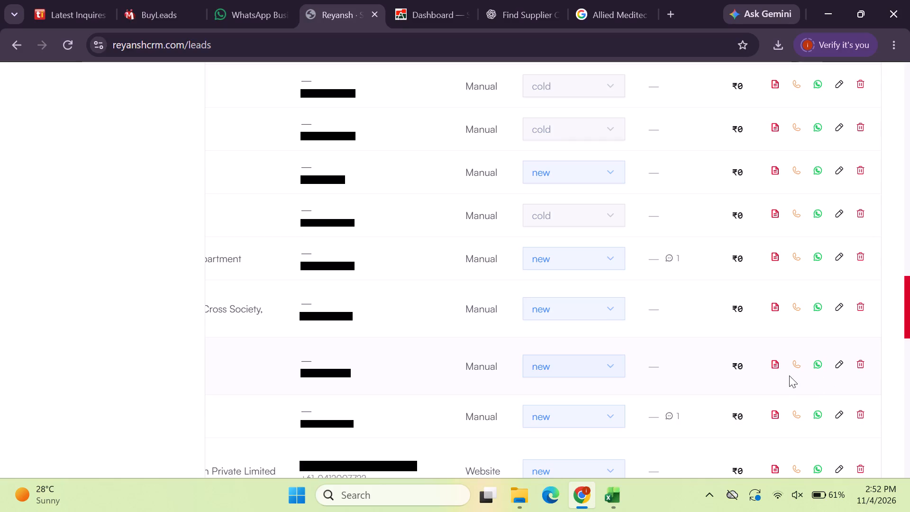
click(837, 361)
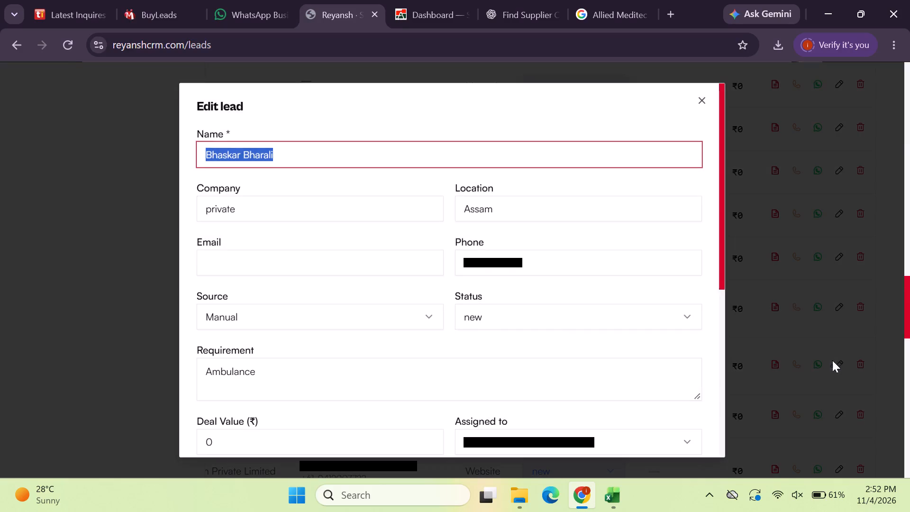
scroll(390, 335, down, 7)
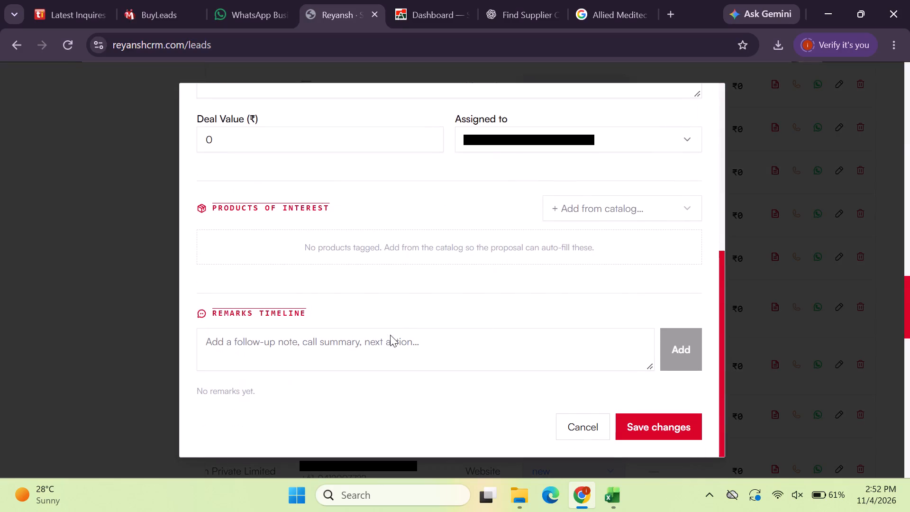
scroll(392, 333, up, 4)
scroll(393, 333, down, 6)
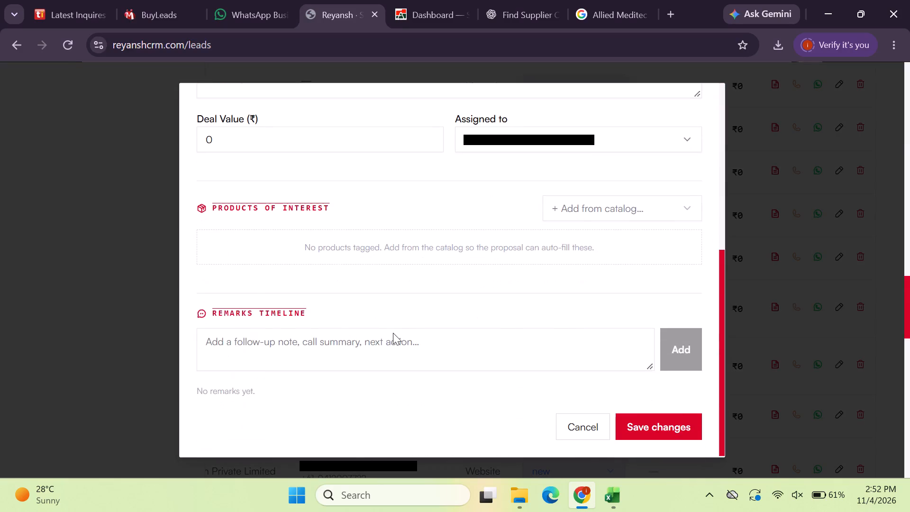
scroll(393, 333, up, 4)
scroll(393, 333, down, 4)
Add the remark "Price sensitive .." to the private Assam lead's Remarks Timeline and close the lead.
click(322, 345)
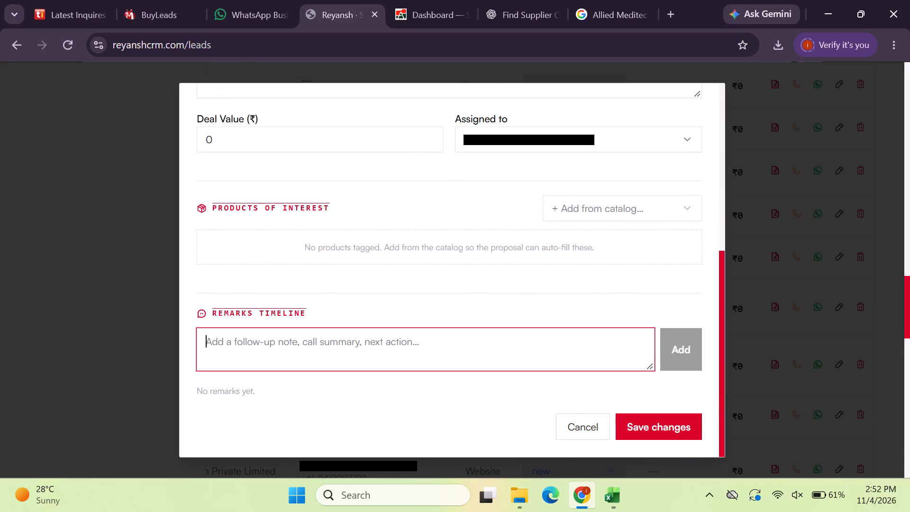
key(p)
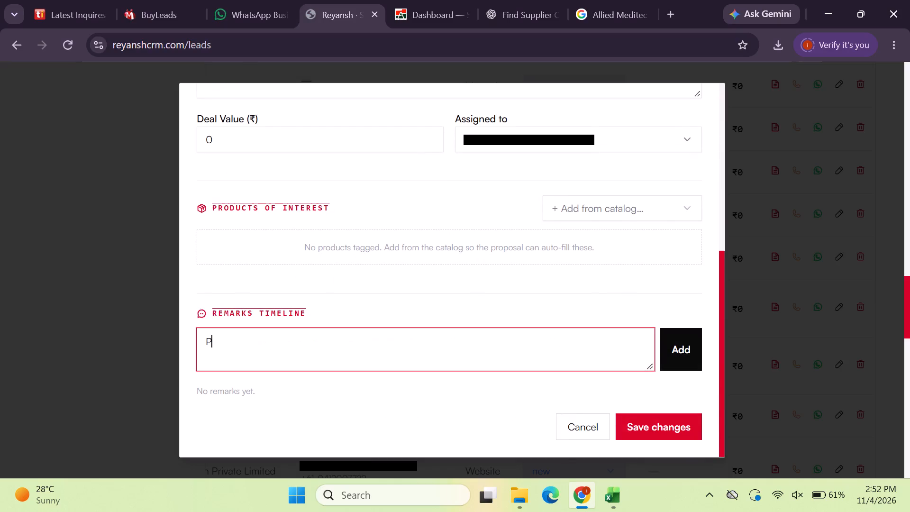
text(rice sen)
text(sitive)
key(space)
text(...15)
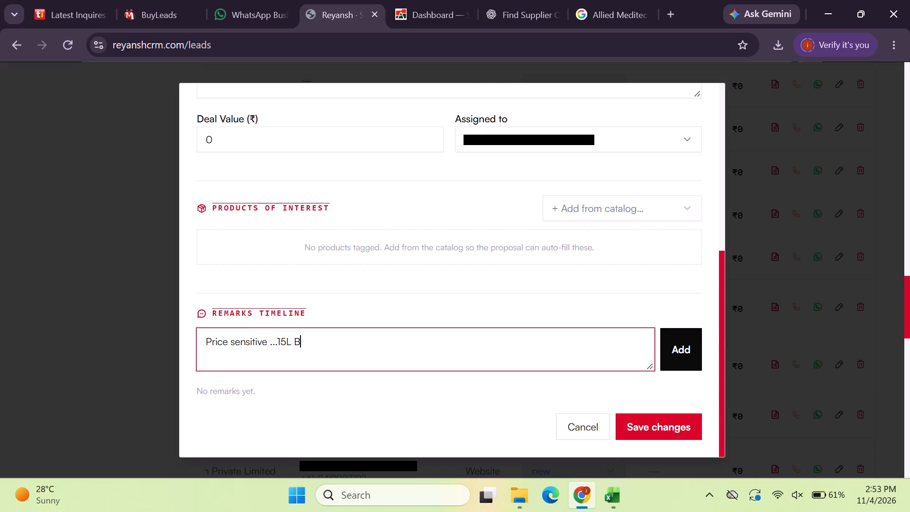
key(u)
key(d)
key(BackSpace)
key(BackSpace)
key(BackSpace)
key(BackSpace)
key(BackSpace)
key(BackSpace)
key(BackSpace)
key(BackSpace)
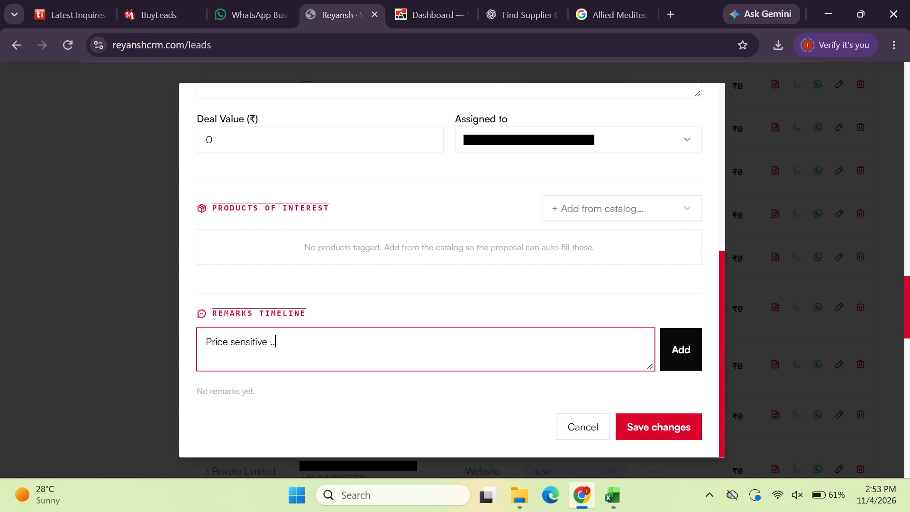
click(687, 348)
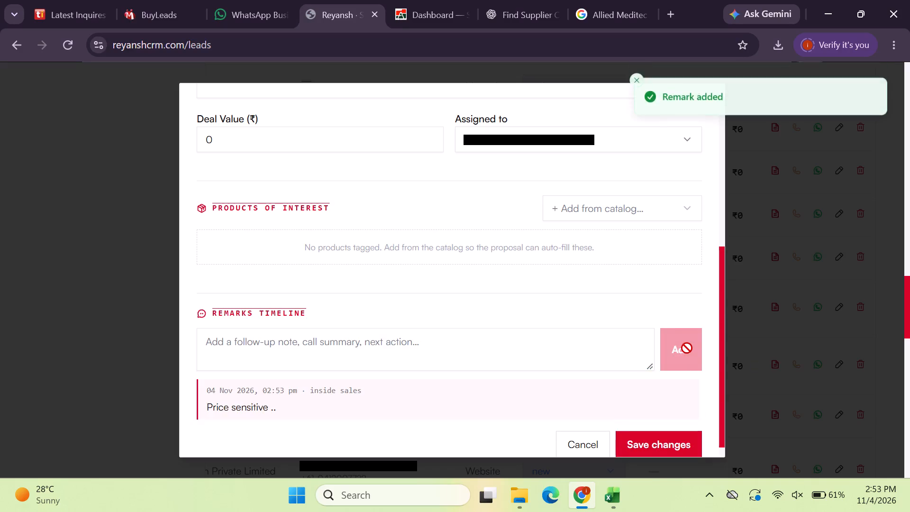
click(635, 78)
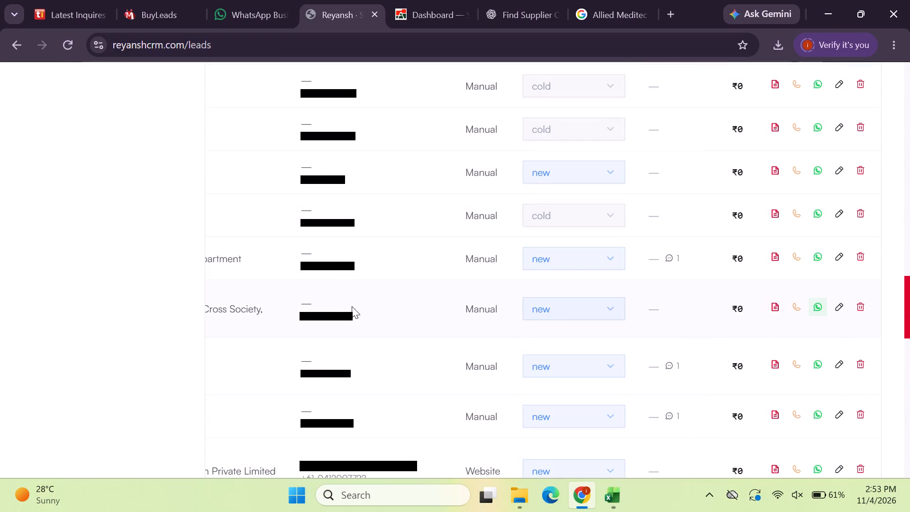
Add the remark "No requirement for now" to the Indian Red Cross Society lead's Remarks Timeline and close the lead.
click(845, 307)
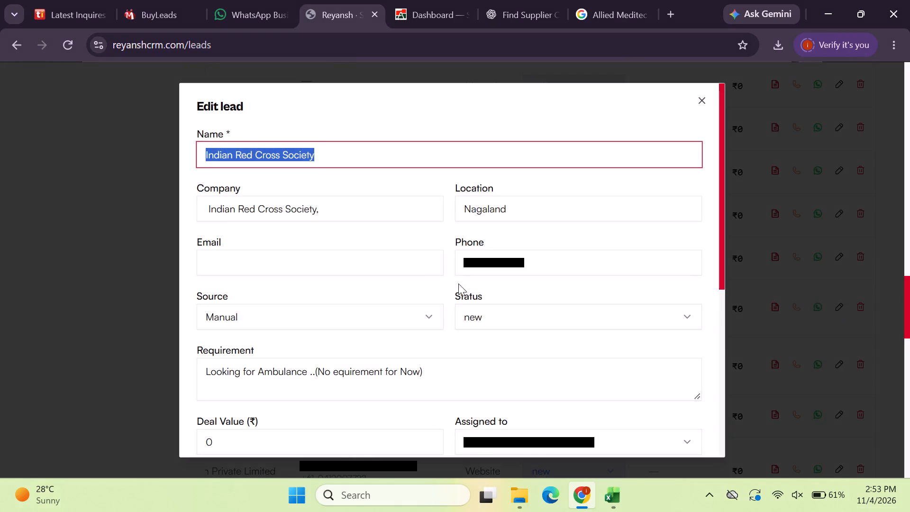
scroll(367, 373, down, 5)
click(300, 343)
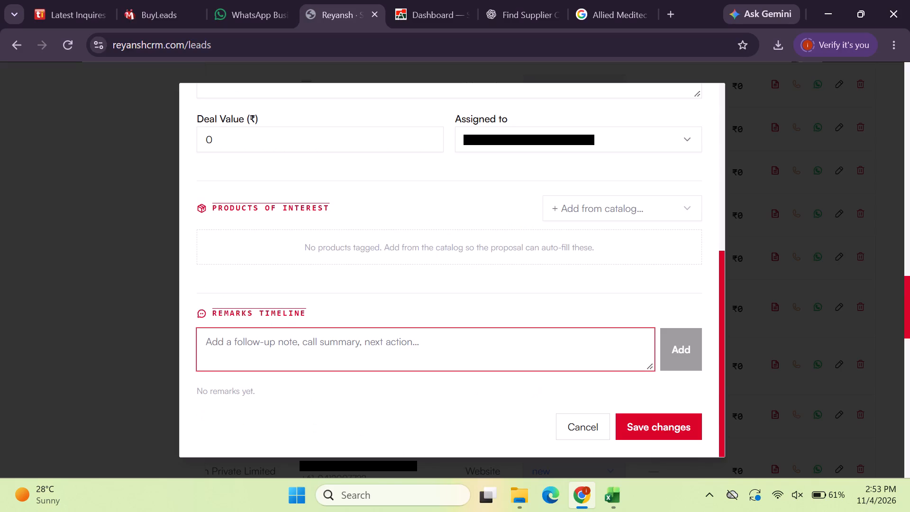
key(n)
text(o requirement for now)
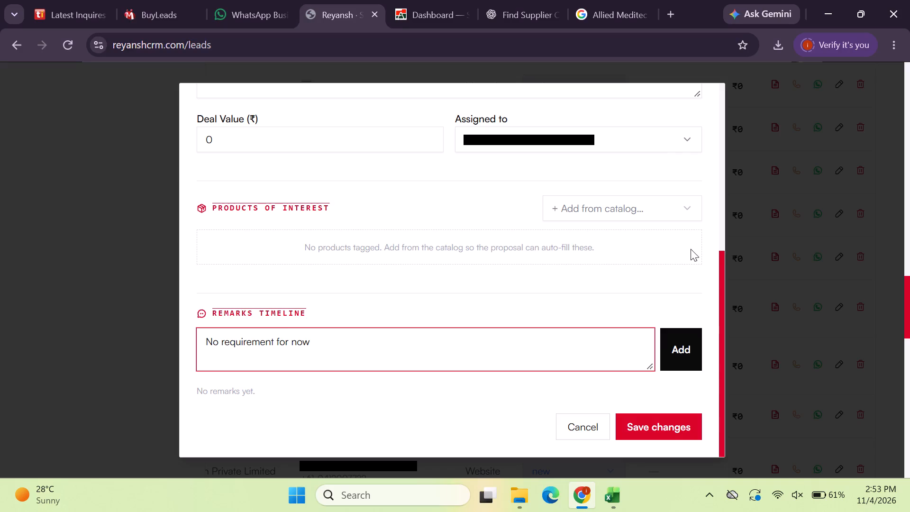
click(681, 344)
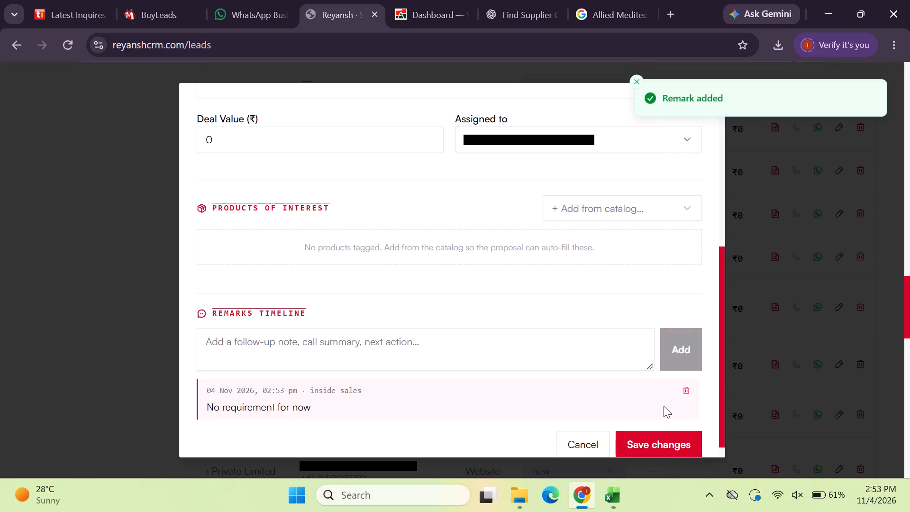
scroll(701, 259, up, 2)
scroll(693, 171, up, 3)
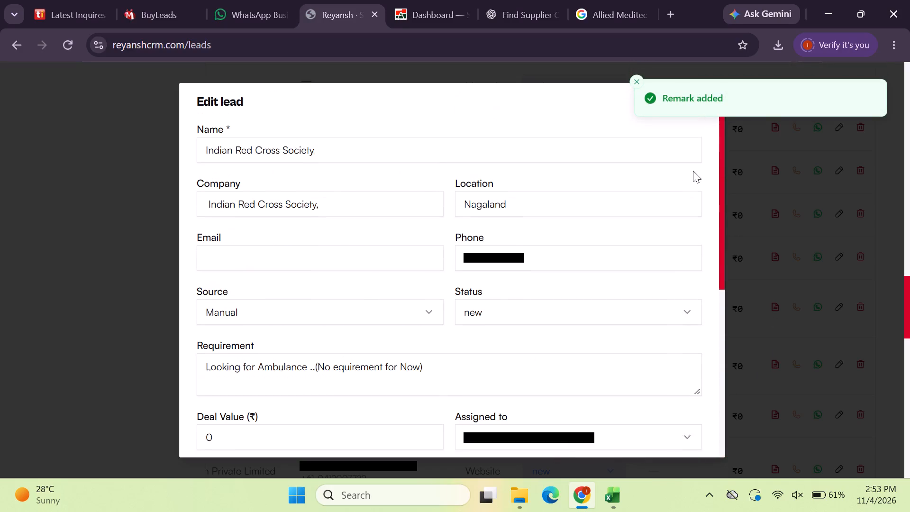
scroll(693, 171, up, 3)
click(767, 321)
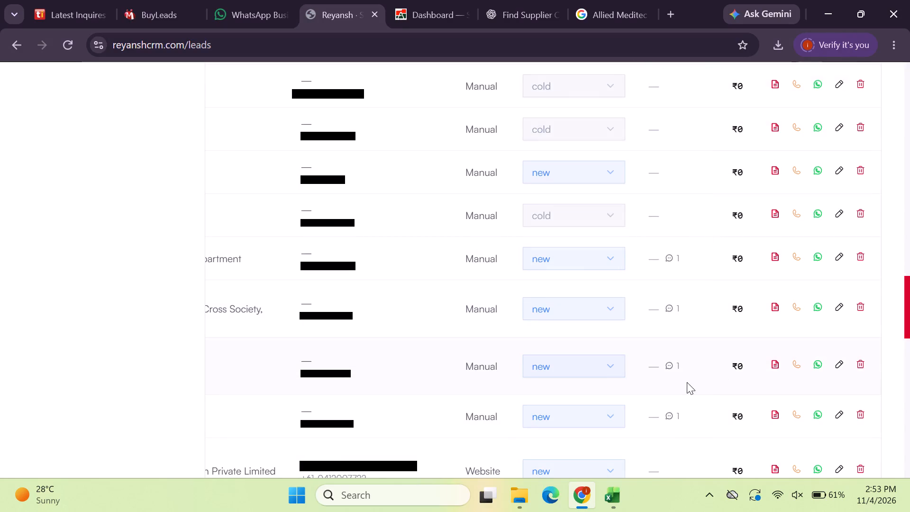
Copy "(Client details ; Ambulance Driver ..)" from the cold private Assam lead's requirement into a new Remarks Timeline note and extend it with "EECO".
scroll(682, 369, up, 1)
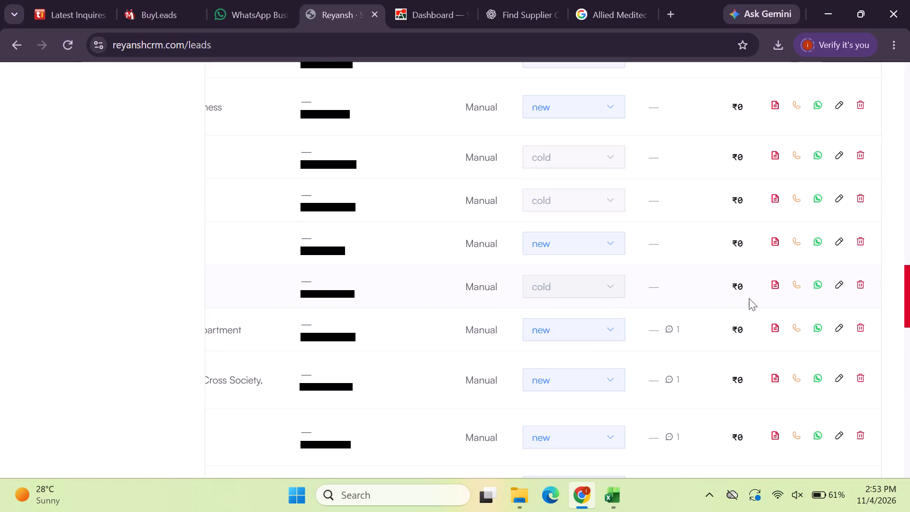
click(838, 286)
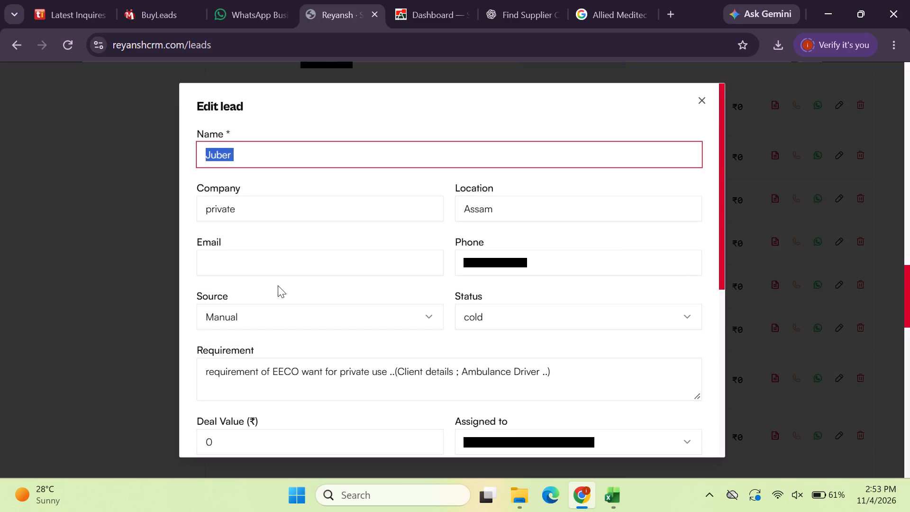
scroll(278, 285, down, 1)
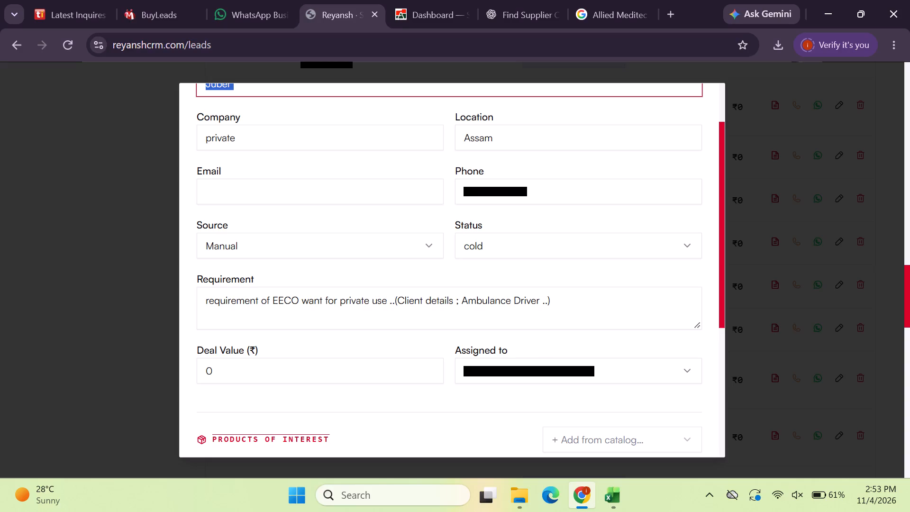
scroll(392, 301, down, 2)
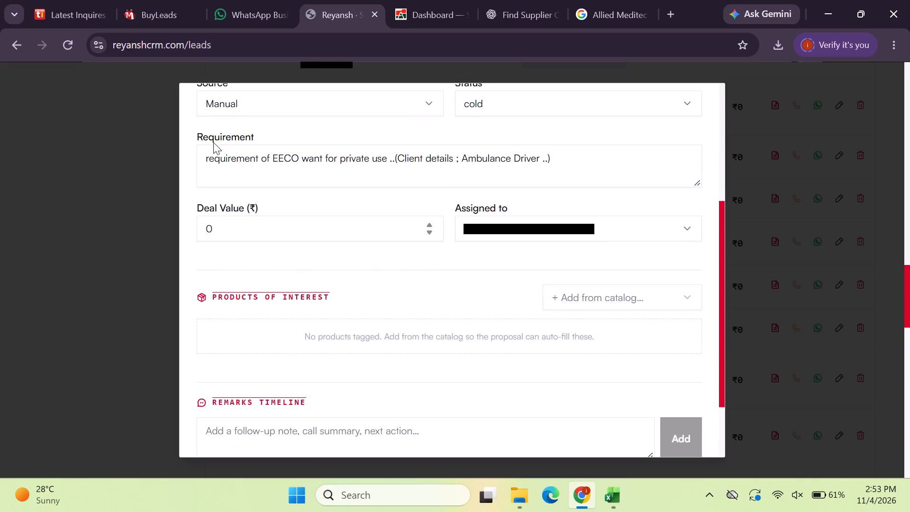
drag(205, 160, 574, 167)
click(573, 169)
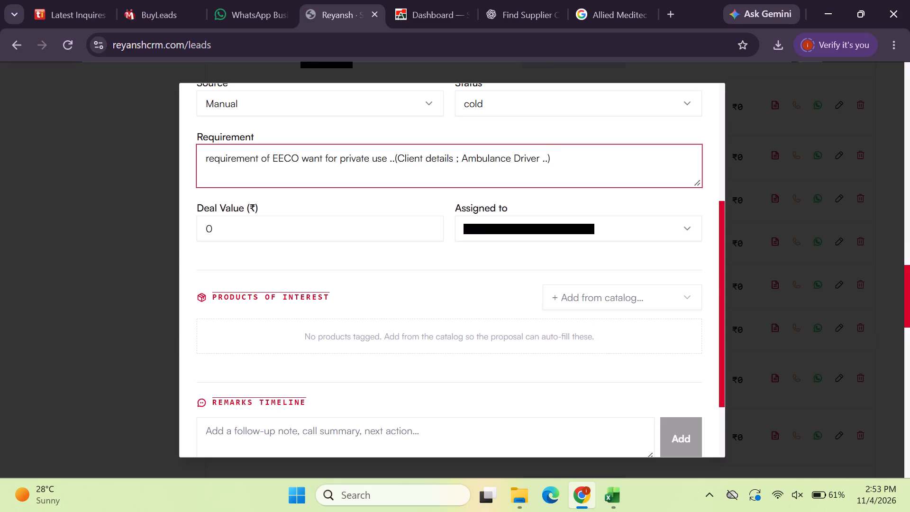
drag(395, 158, 605, 167)
key(ctrl+c)
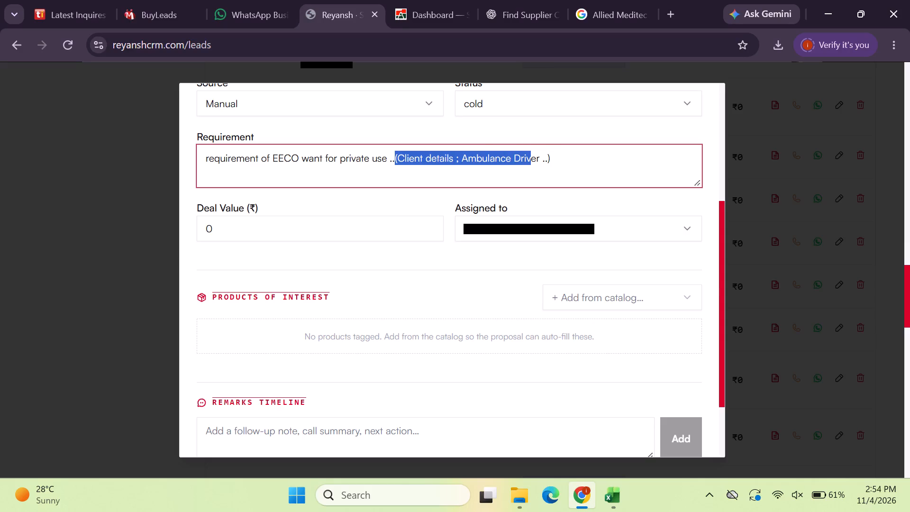
scroll(388, 271, down, 3)
click(291, 343)
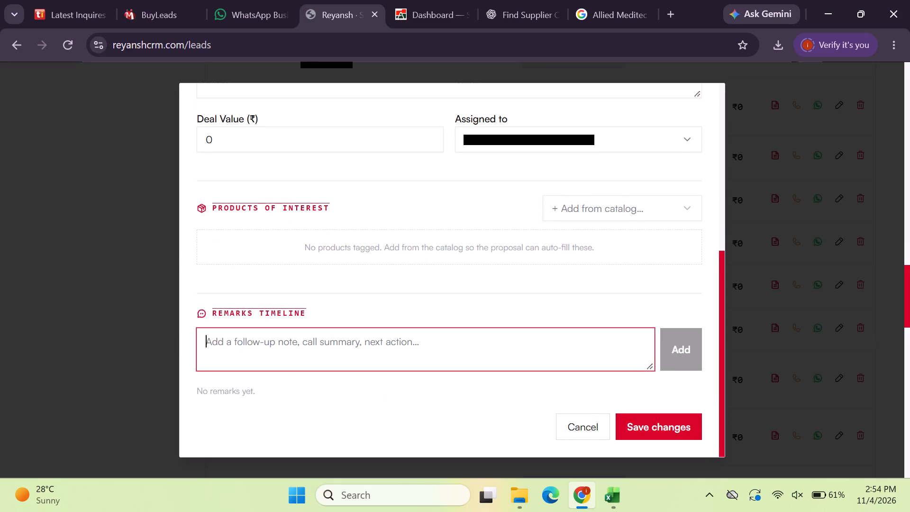
key(ctrl+v)
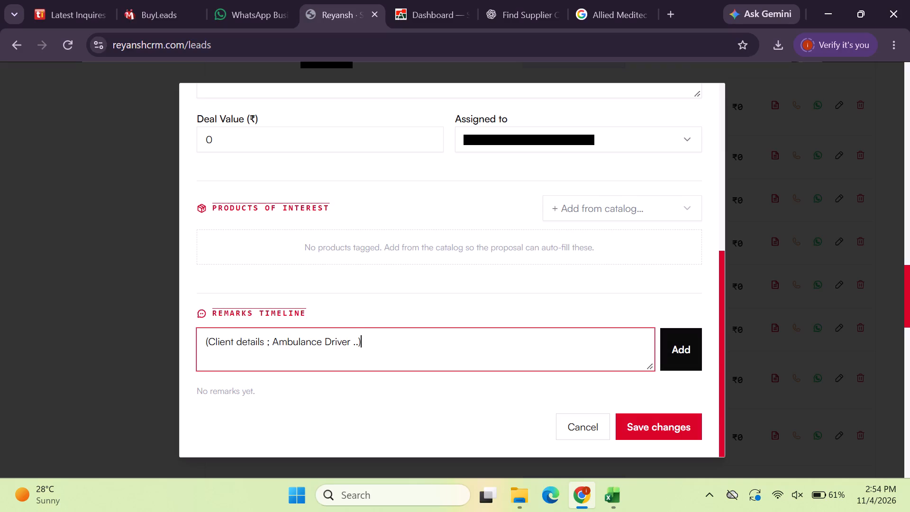
key(space)
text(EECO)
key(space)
click(363, 339)
key(w)
Complete the cold Assam lead's note as "(Client details ; Ambulance Driver ..) Want EECO", add it to the Remarks Timeline, and close the lead.
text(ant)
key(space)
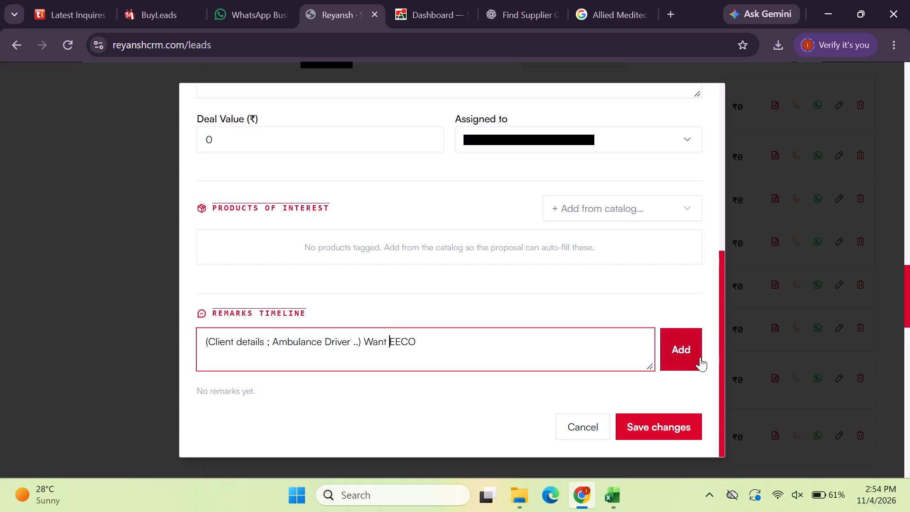
click(685, 350)
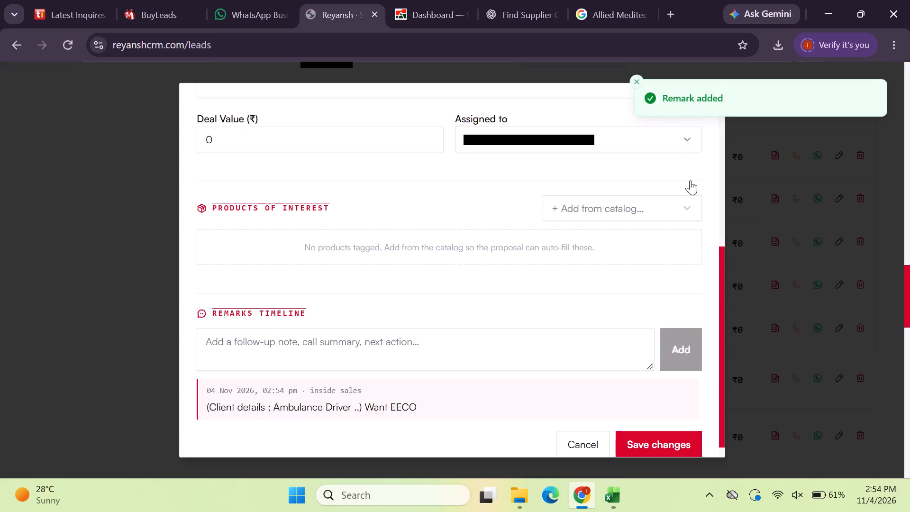
click(746, 285)
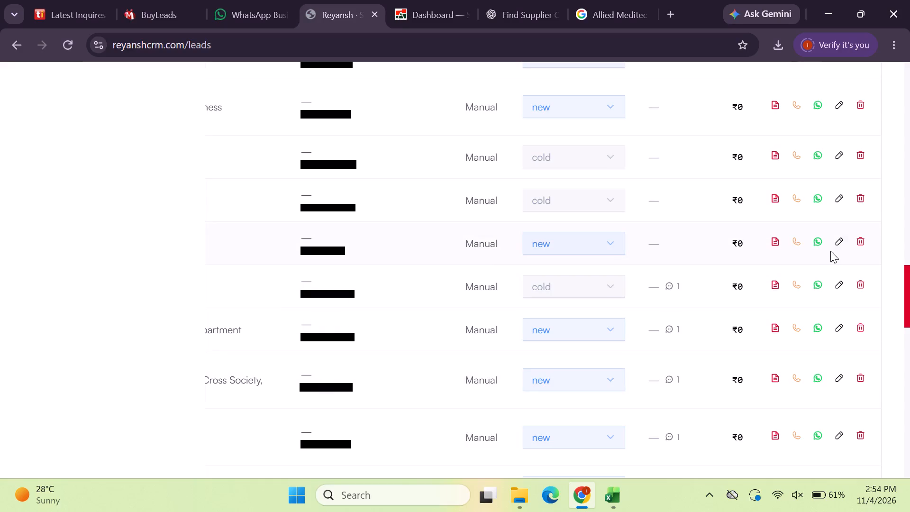
In the new Assam lead just above, move "No Response ( in call and WhatsApp)" from the requirement into the Remarks Timeline as an added remark.
click(838, 250)
scroll(435, 297, down, 1)
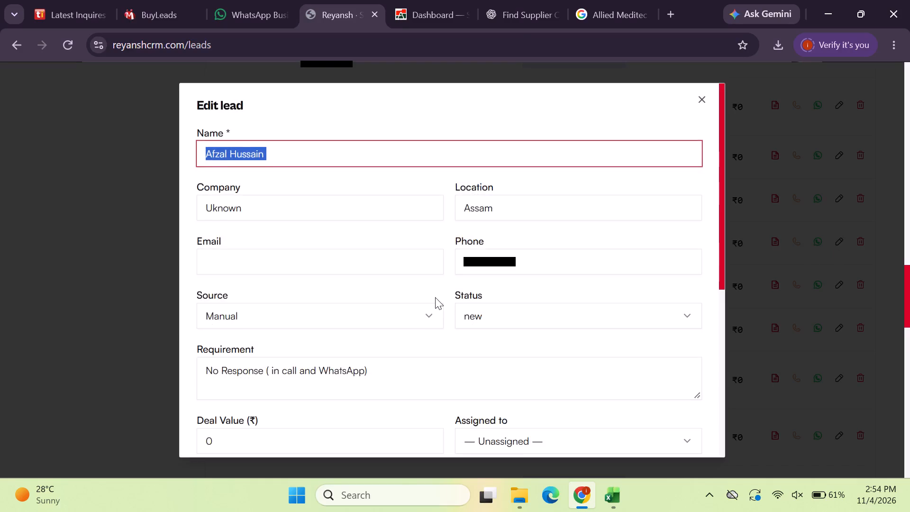
scroll(435, 297, down, 2)
drag(201, 158, 441, 168)
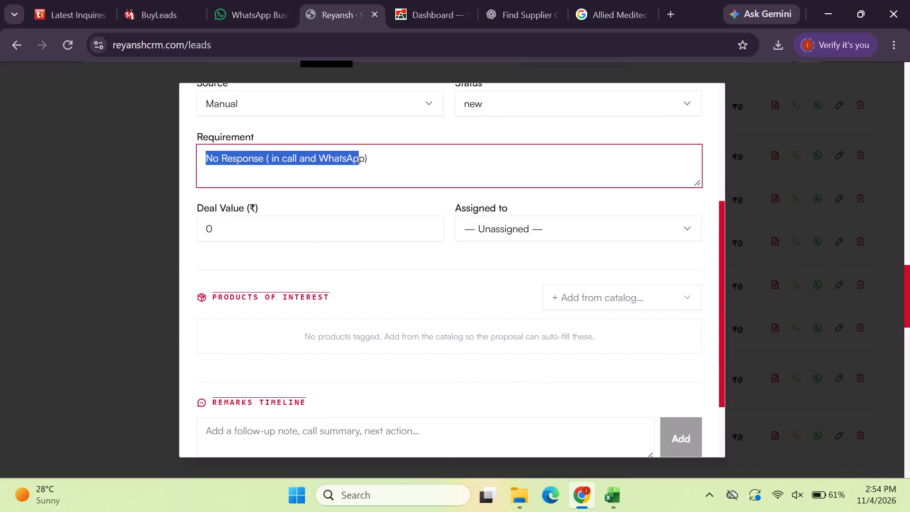
drag(441, 168, 442, 168)
key(ctrl+x)
scroll(361, 368, down, 2)
click(224, 347)
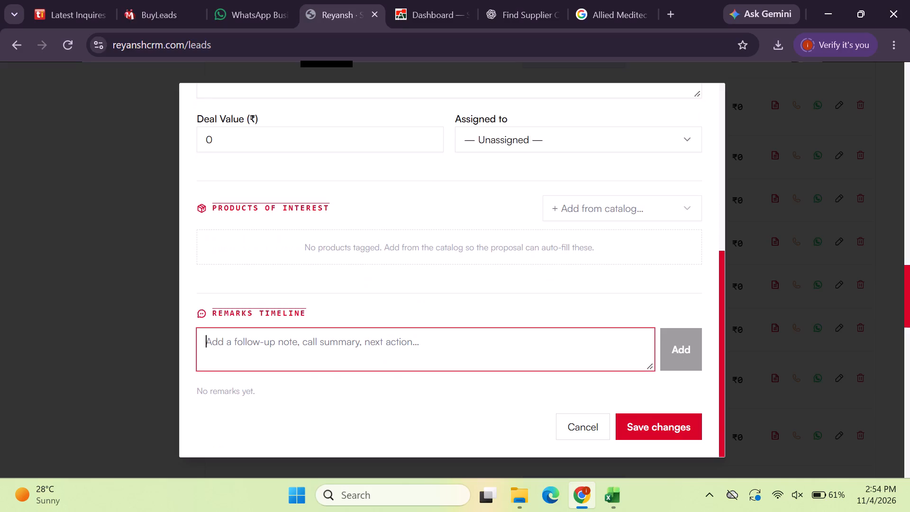
key(ctrl+v)
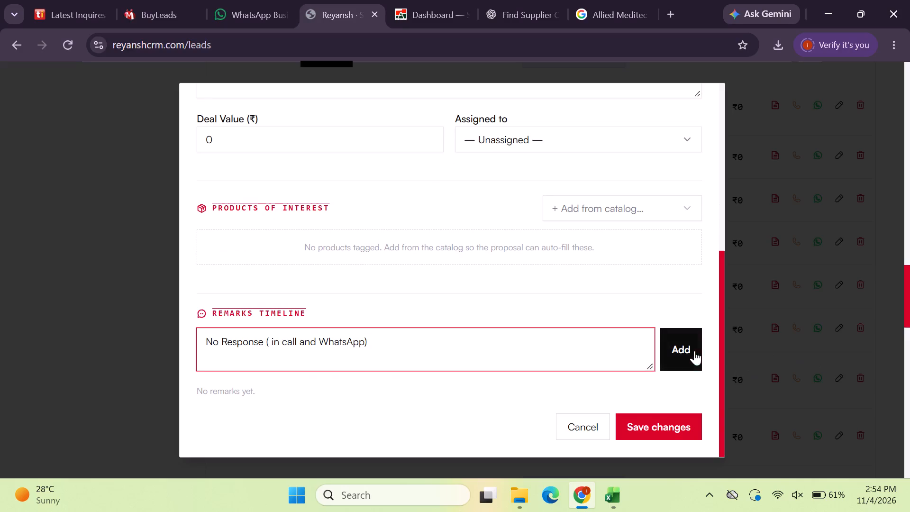
click(671, 349)
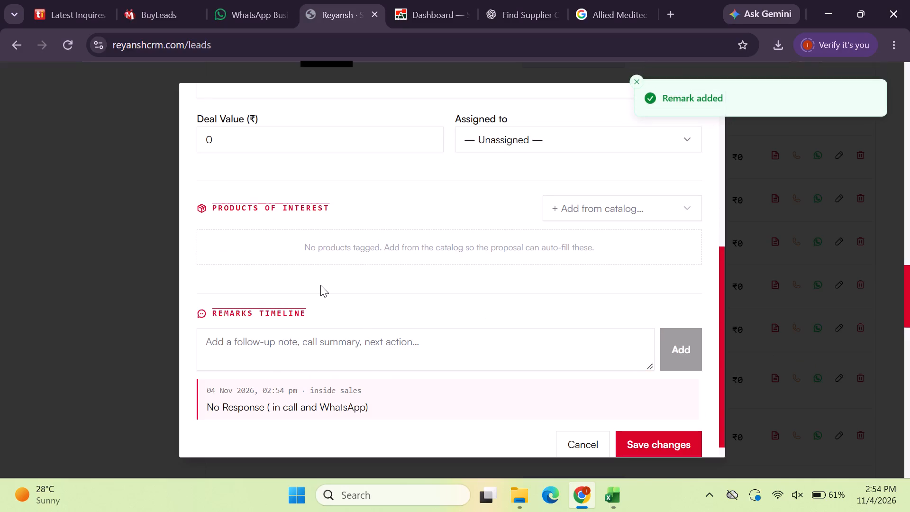
Enter "Ambulance" as this Assam lead's requirement and save the lead.
scroll(320, 285, up, 3)
scroll(227, 281, up, 1)
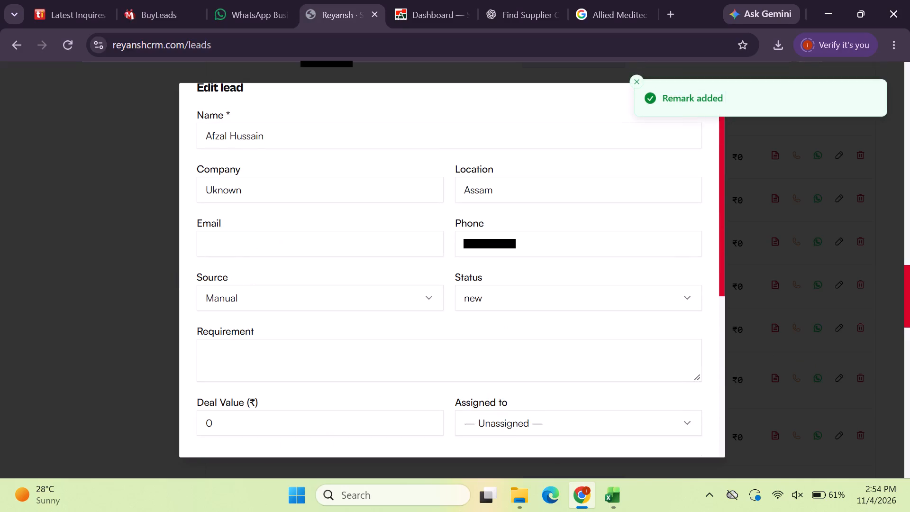
click(257, 368)
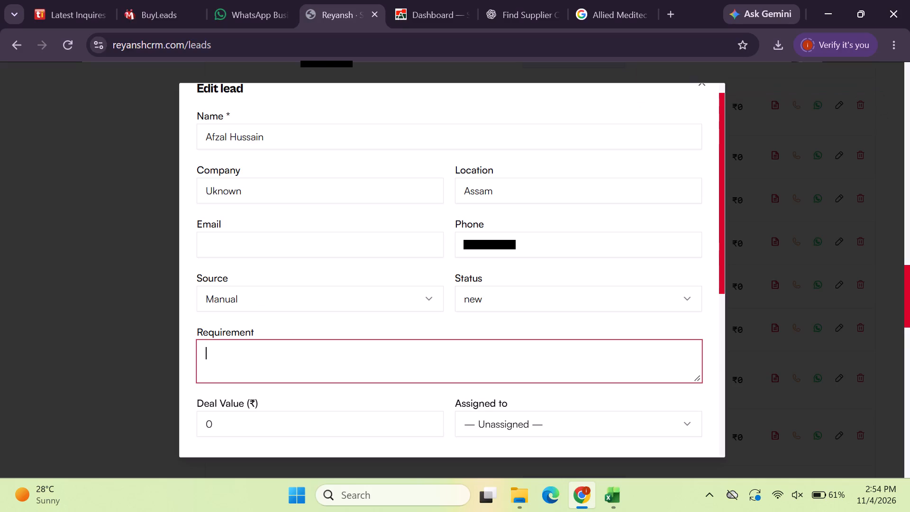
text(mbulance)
scroll(692, 330, down, 5)
click(652, 423)
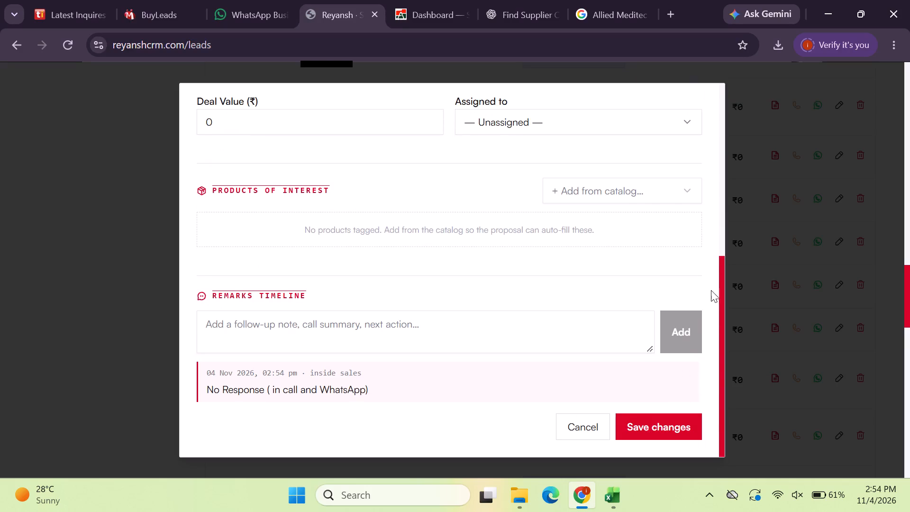
In the cold North East lead above the updated Assam lead, move "No requirement" from the requirement into a new Remarks Timeline note.
scroll(719, 399, up, 2)
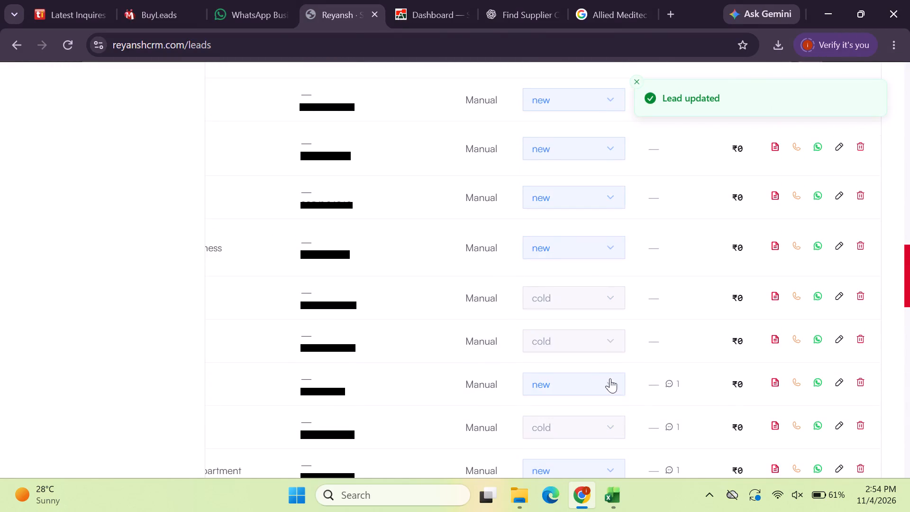
click(837, 340)
scroll(395, 283, down, 2)
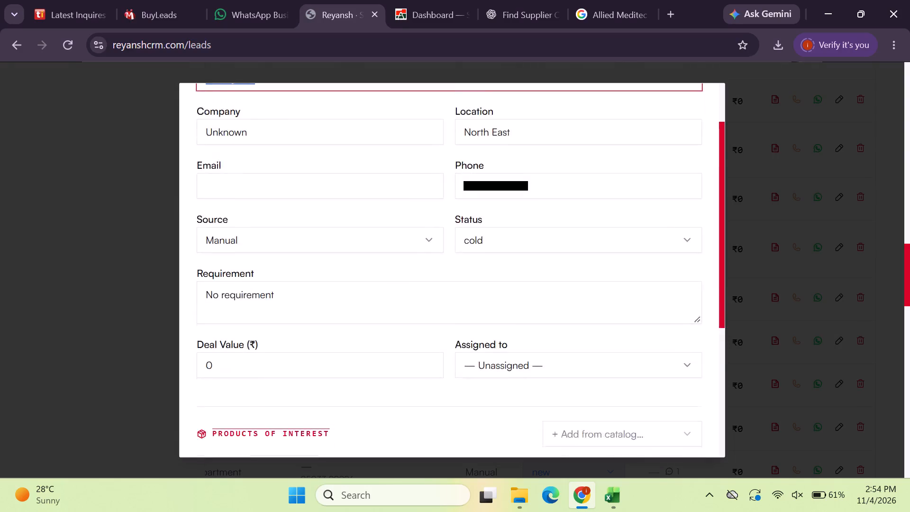
drag(205, 230, 304, 238)
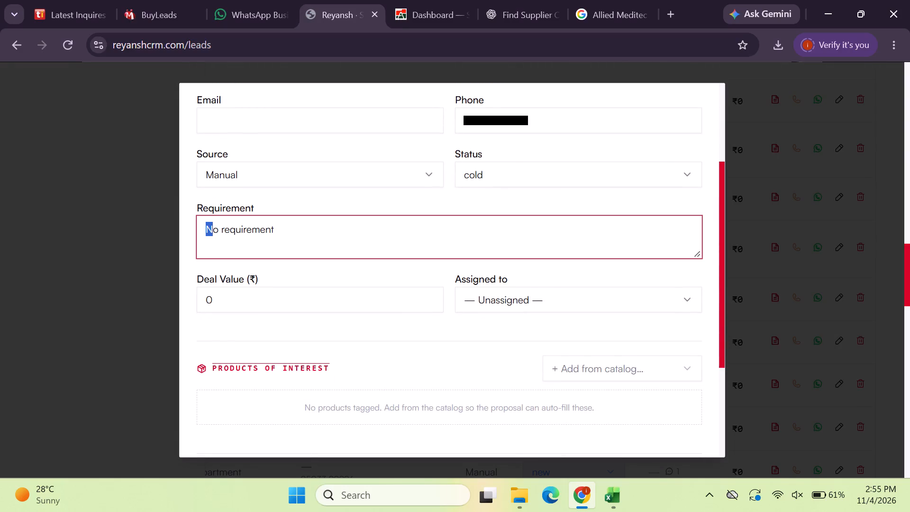
key(ctrl+x)
scroll(318, 269, down, 3)
click(253, 348)
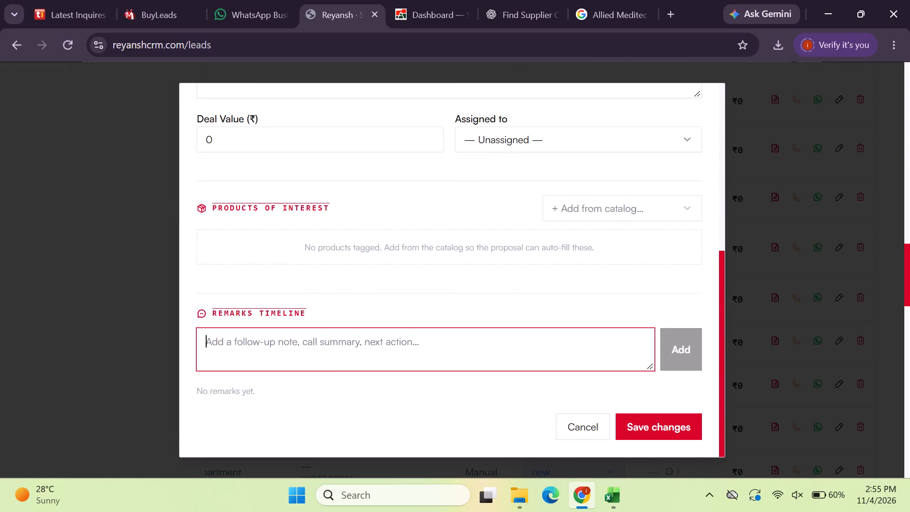
key(ctrl+v)
scroll(257, 340, up, 4)
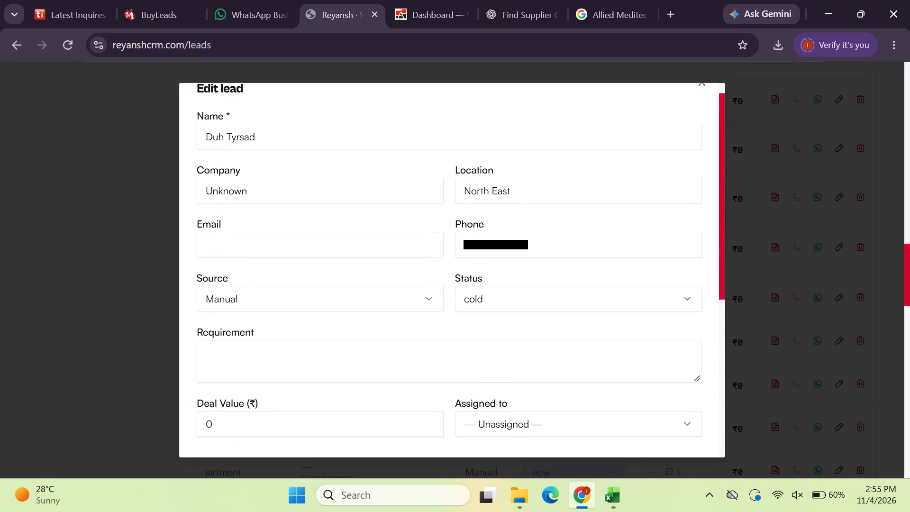
Enter "Ambulance" as the requirement of the cold, unassigned North East lead with unknown company.
click(230, 353)
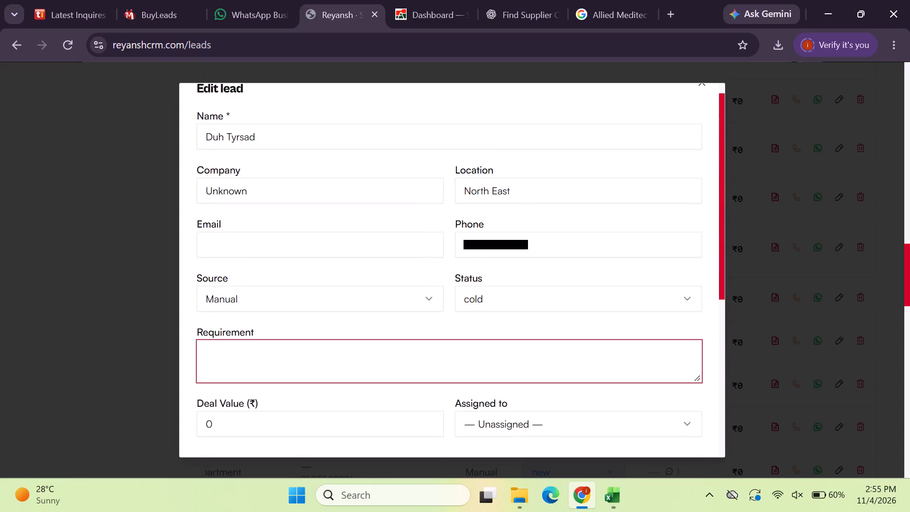
key(a)
text(mbulance)
key(space)
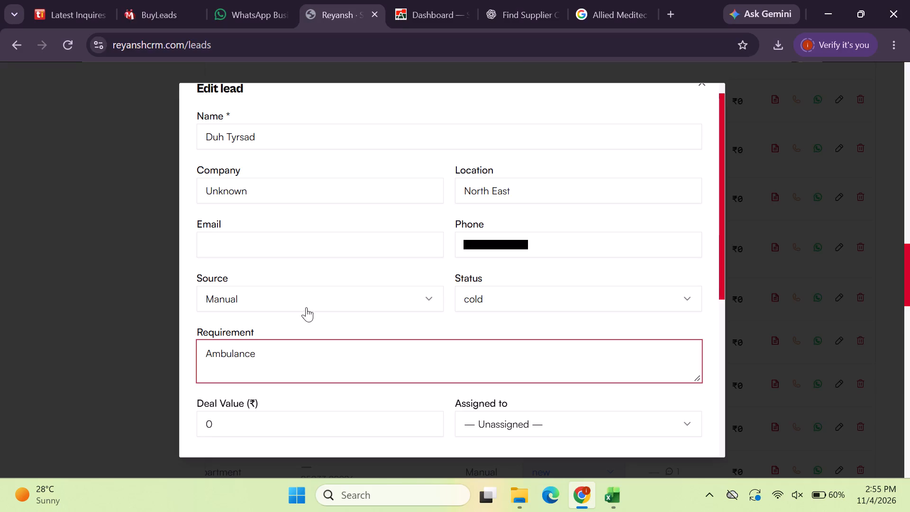
Add the remark "No requirement" to the cold North East lead's Remarks Timeline and save the lead.
scroll(639, 403, down, 8)
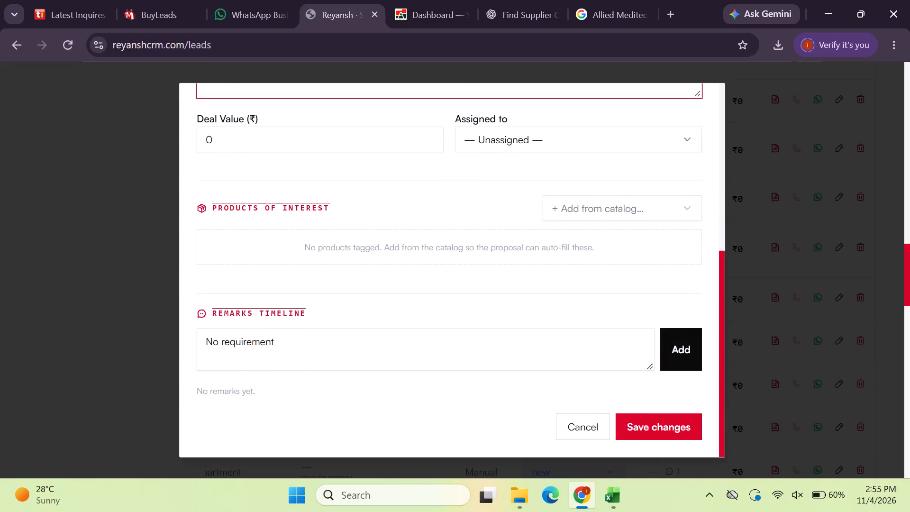
click(682, 352)
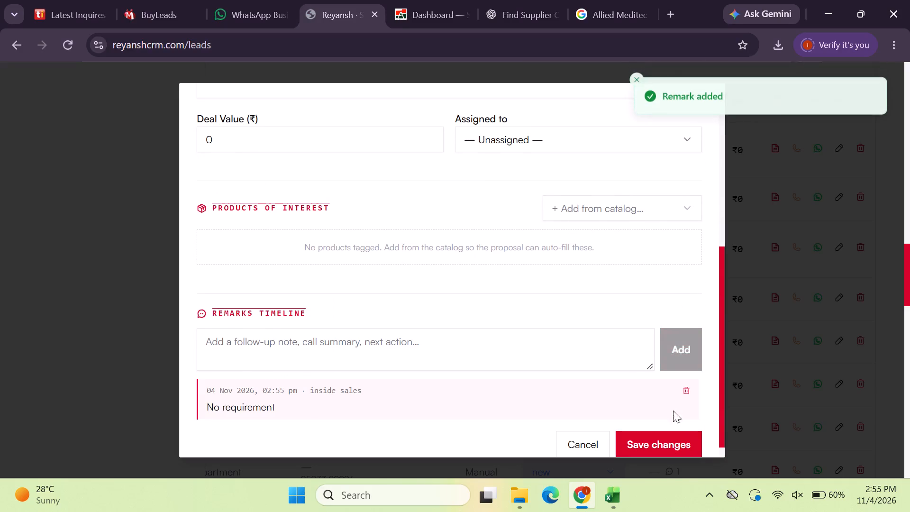
click(661, 442)
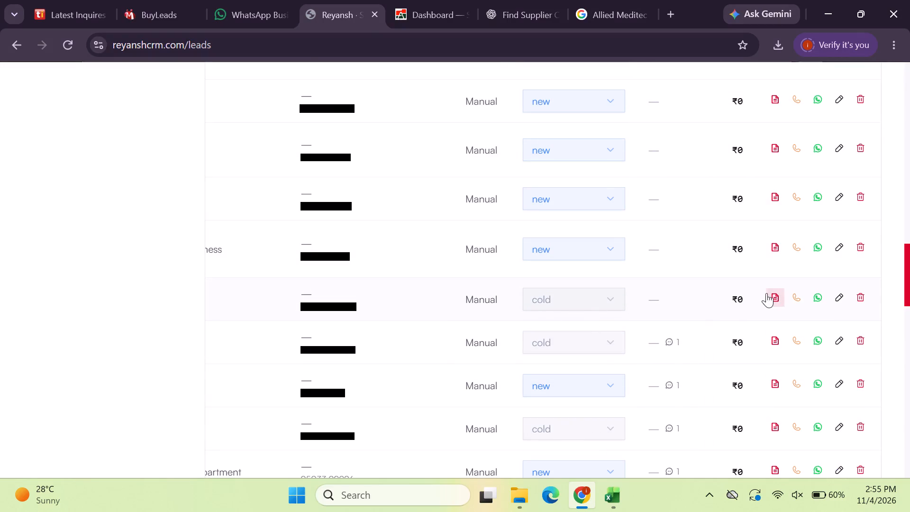
Copy "waste lead (need driver job)" from the cold Assam lead's requirement into its Remarks Timeline as a remark and save the lead.
click(841, 296)
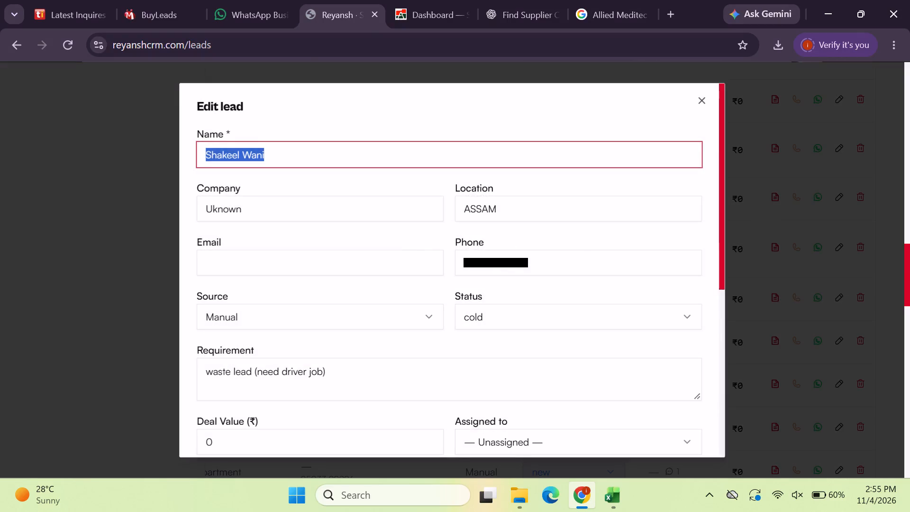
scroll(395, 254, down, 2)
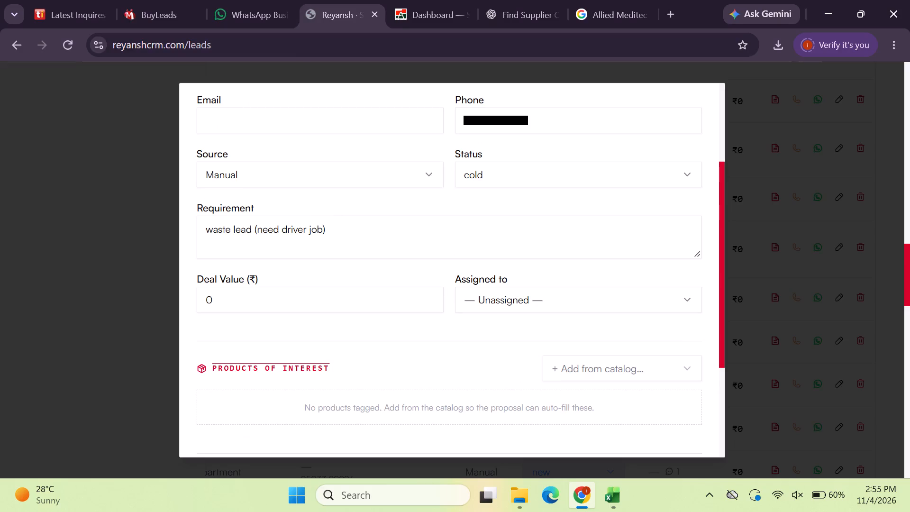
drag(202, 230, 246, 232)
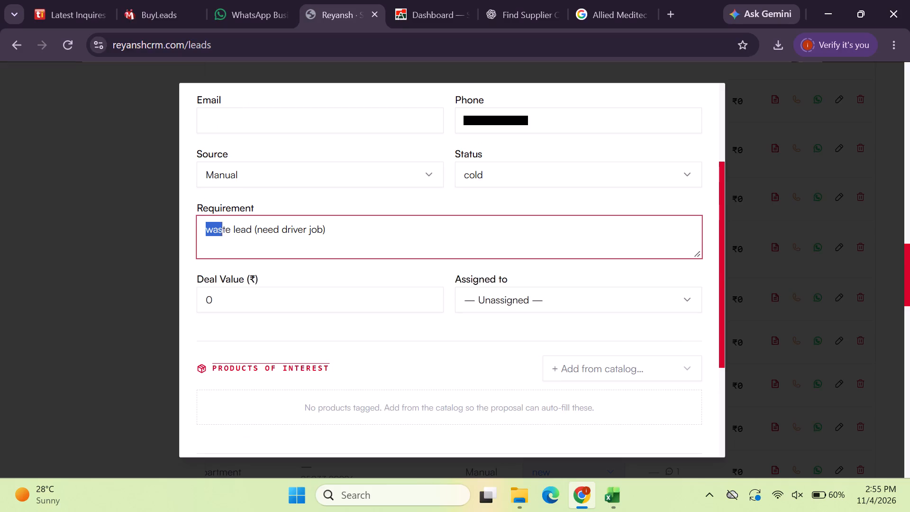
drag(246, 232, 372, 236)
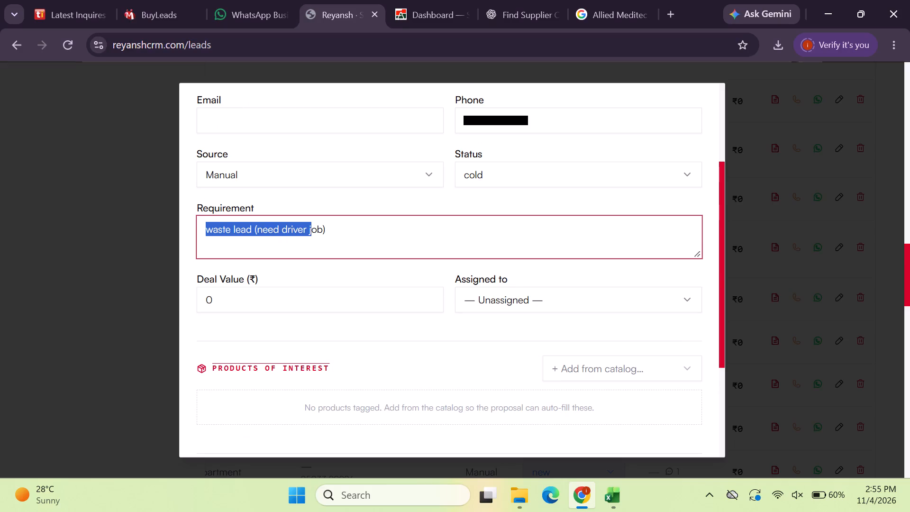
key(ctrl+c)
scroll(373, 236, down, 4)
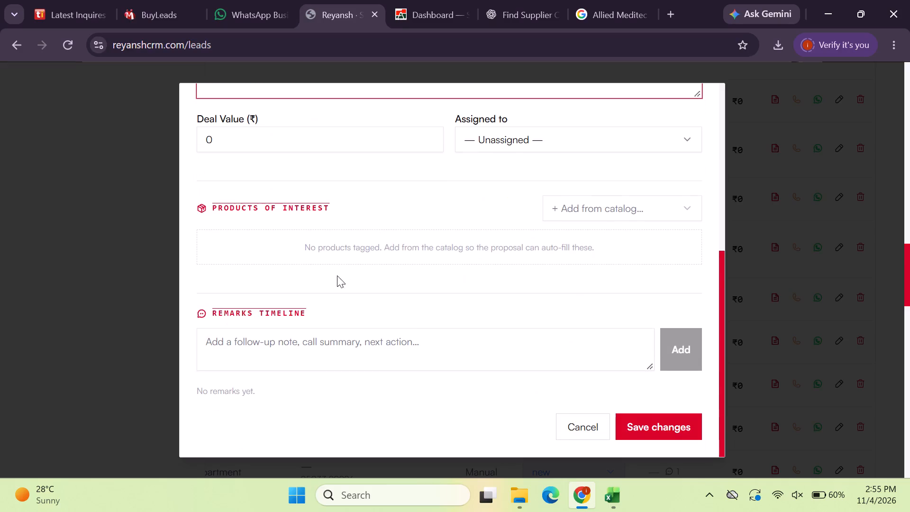
click(243, 350)
key(ctrl+v)
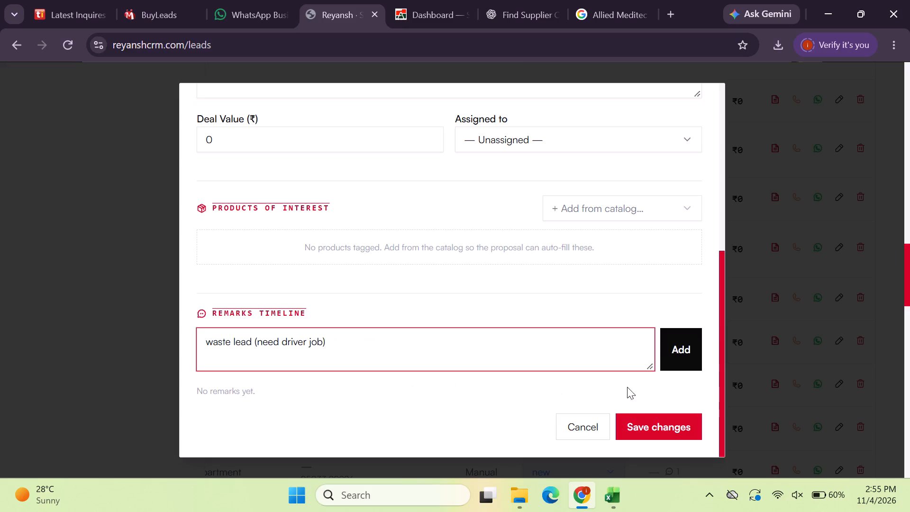
click(674, 356)
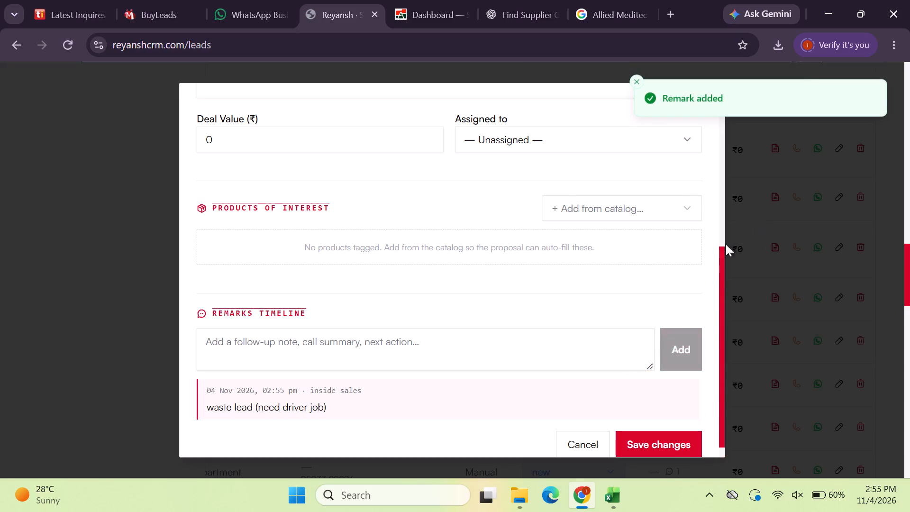
click(678, 439)
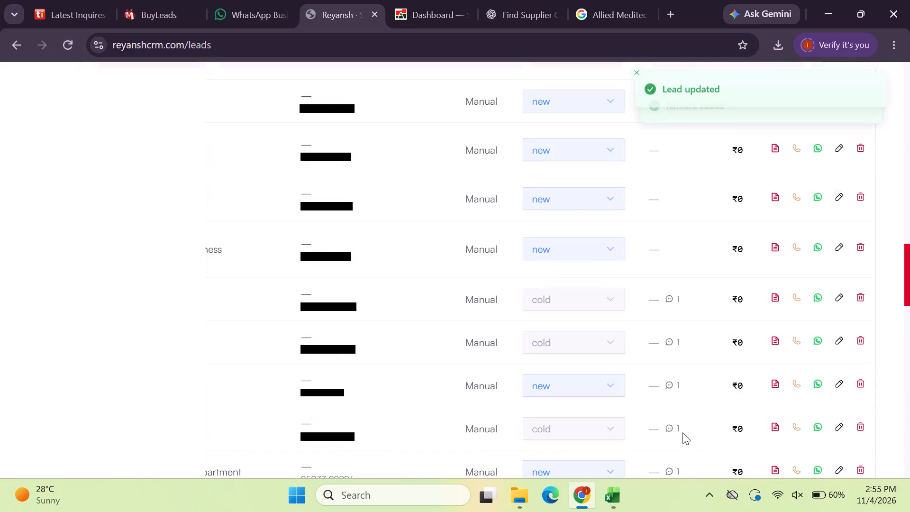
Copy "no response (call & whatsApp" from the Northeast Private business lead's requirement into its Remarks Timeline as a remark and save the lead.
scroll(692, 388, up, 1)
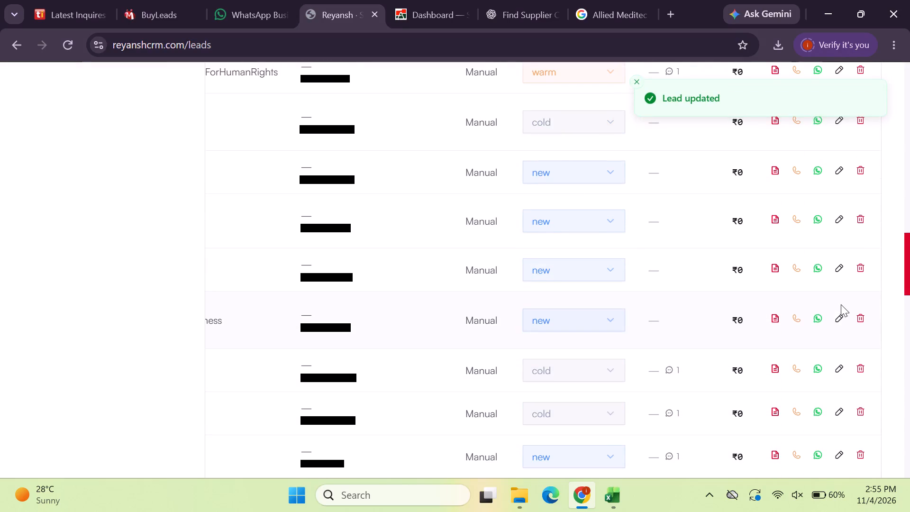
click(838, 316)
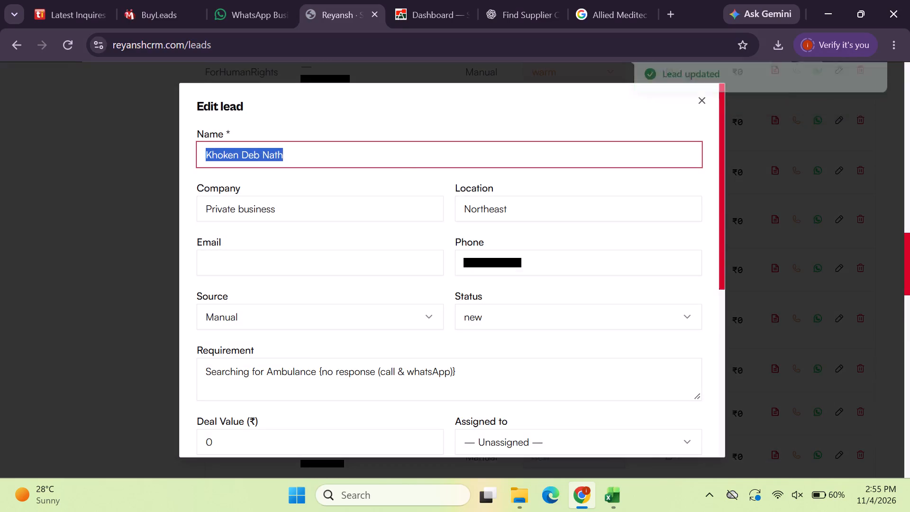
scroll(348, 263, down, 2)
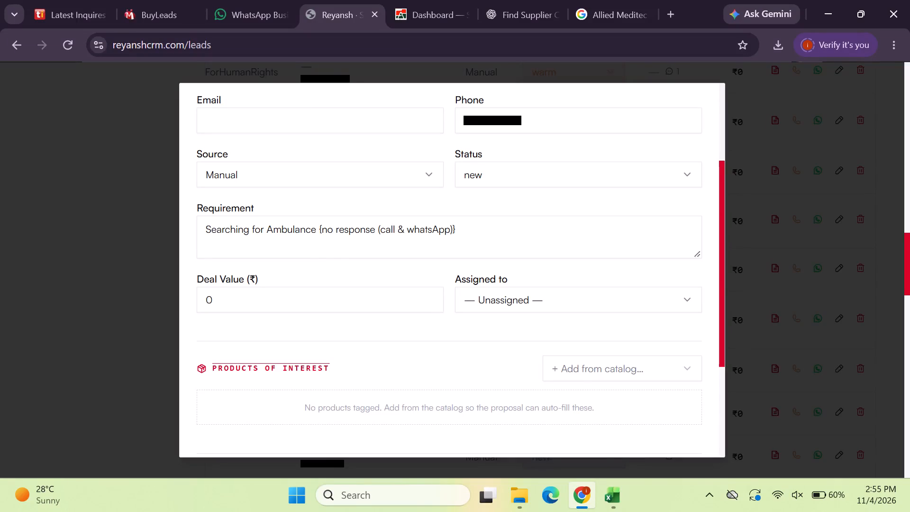
drag(322, 230, 337, 230)
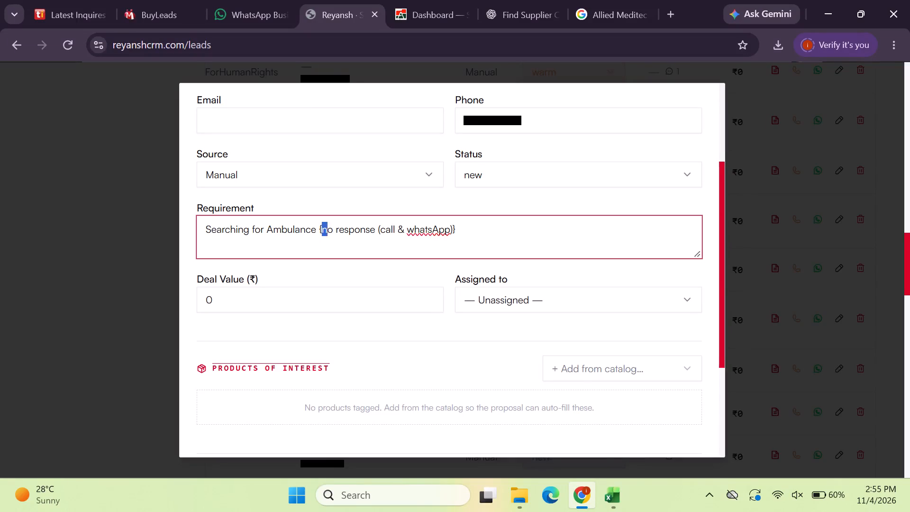
drag(337, 230, 451, 237)
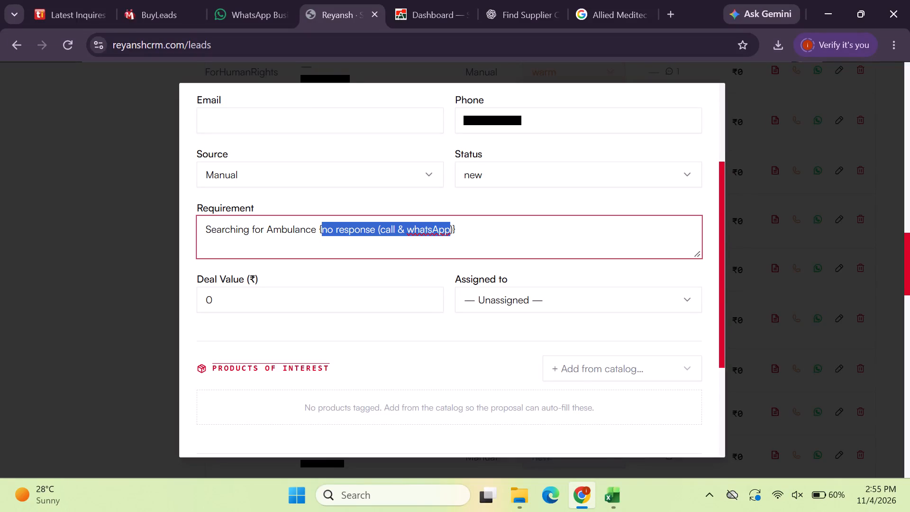
key(ctrl+c)
scroll(326, 369, down, 3)
click(230, 338)
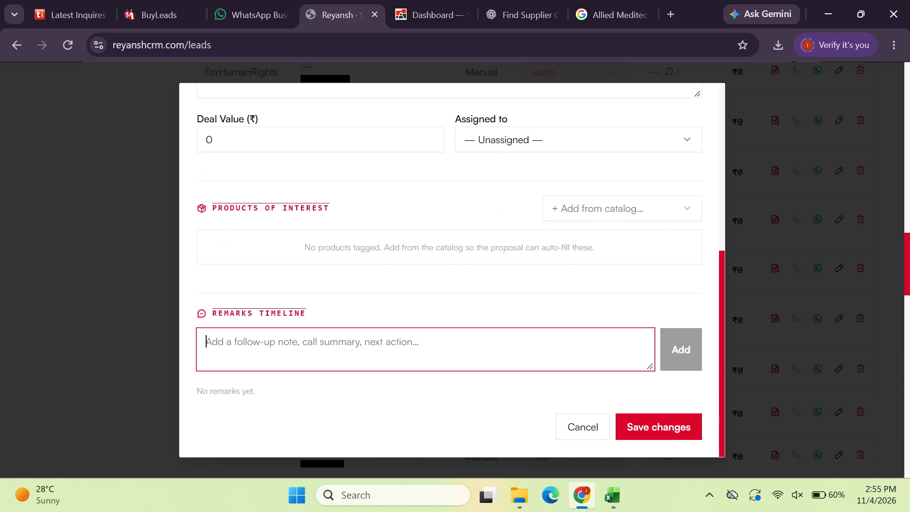
key(ctrl+v)
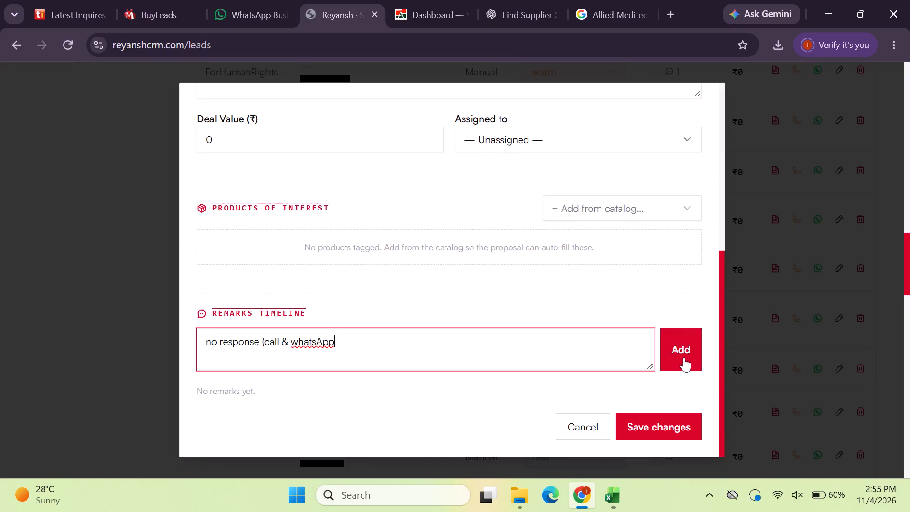
click(684, 357)
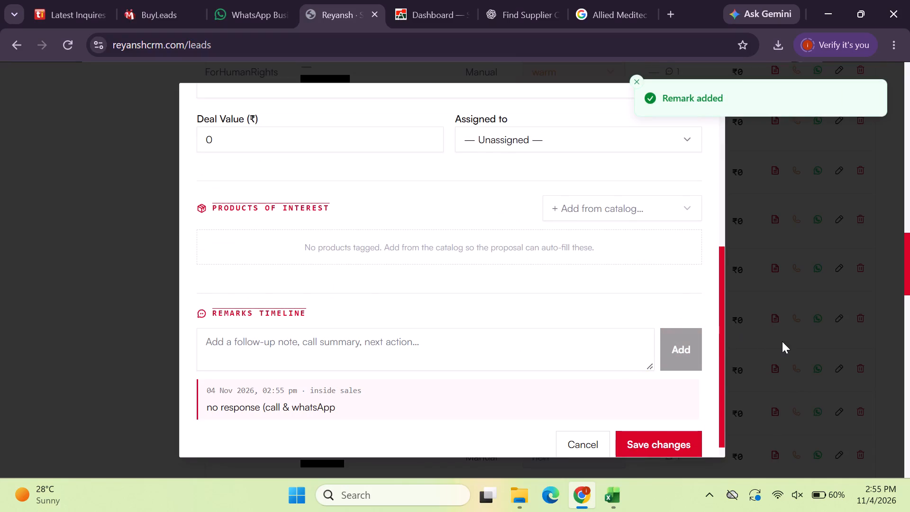
click(658, 452)
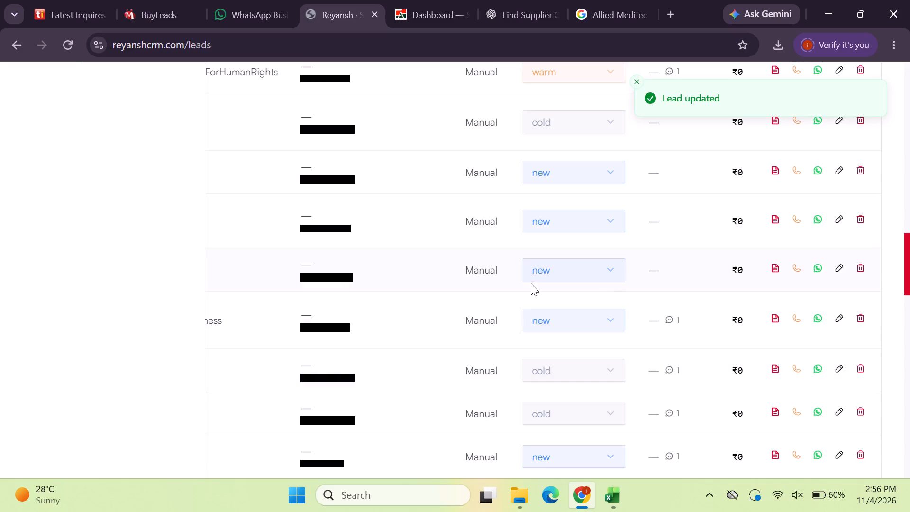
Copy "No Response in Call & WhatsApp)" from the new Assam, India lead's requirement into its Remarks Timeline as a remark and save the lead.
click(841, 265)
scroll(291, 301, down, 2)
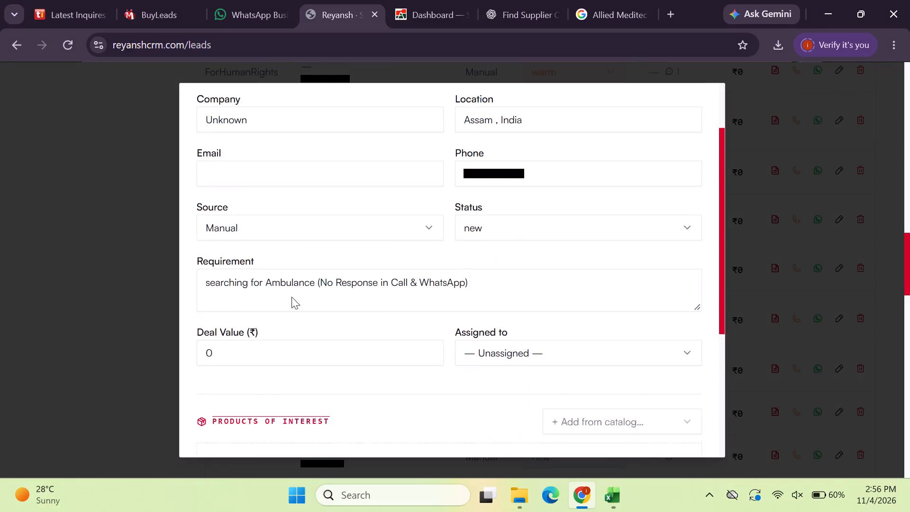
drag(321, 229, 453, 227)
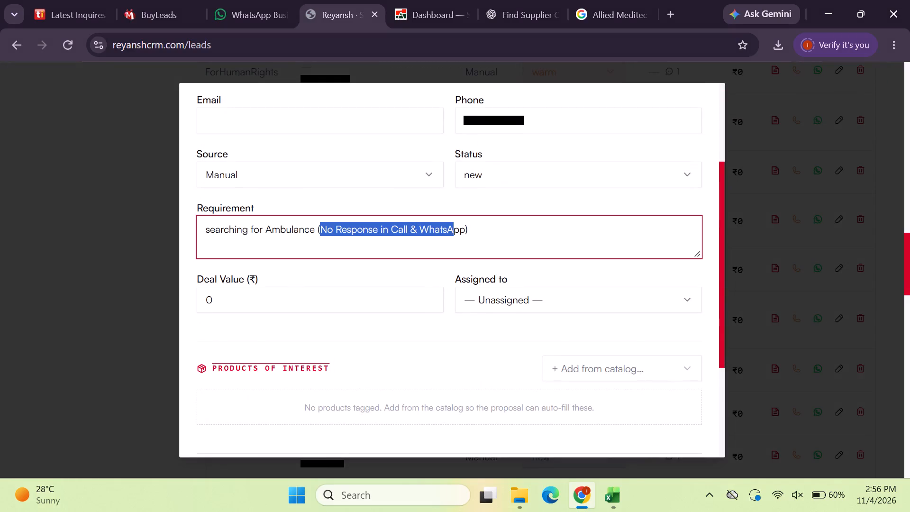
drag(453, 227, 466, 228)
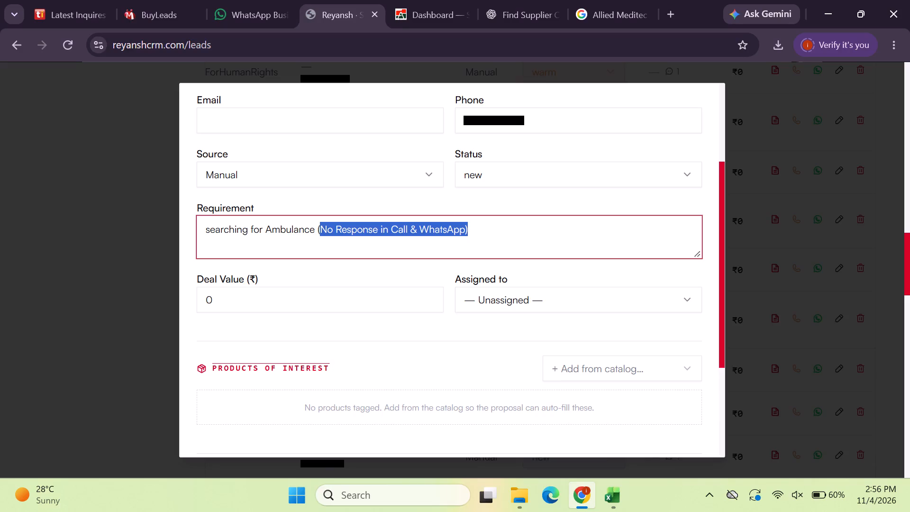
key(ctrl+c)
scroll(282, 377, down, 3)
click(227, 348)
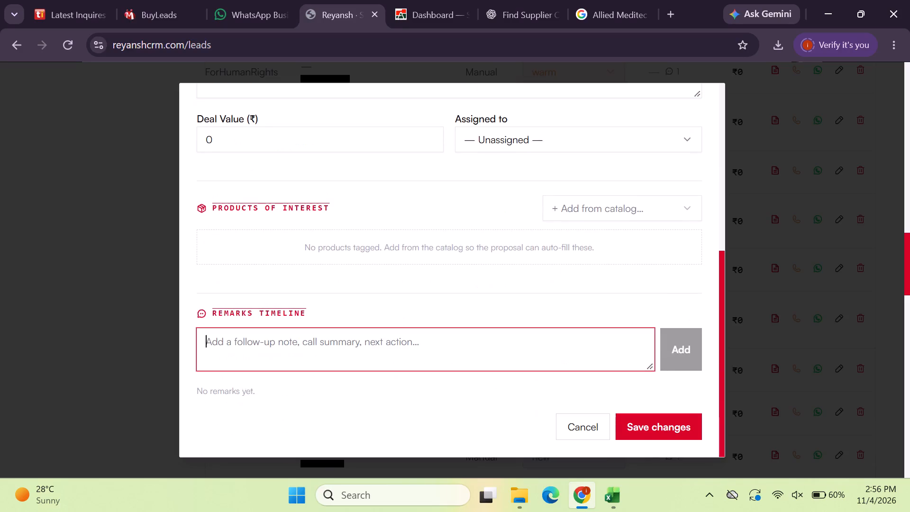
key(ctrl+v)
click(682, 350)
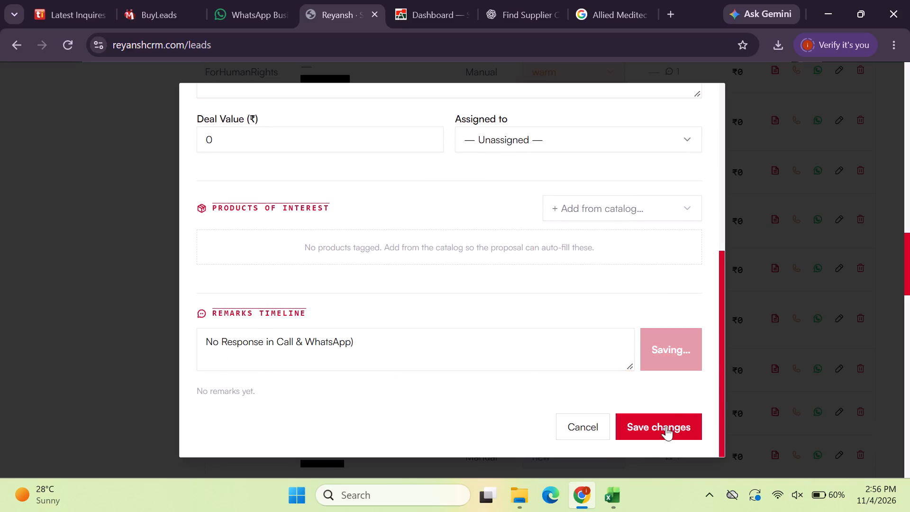
click(652, 441)
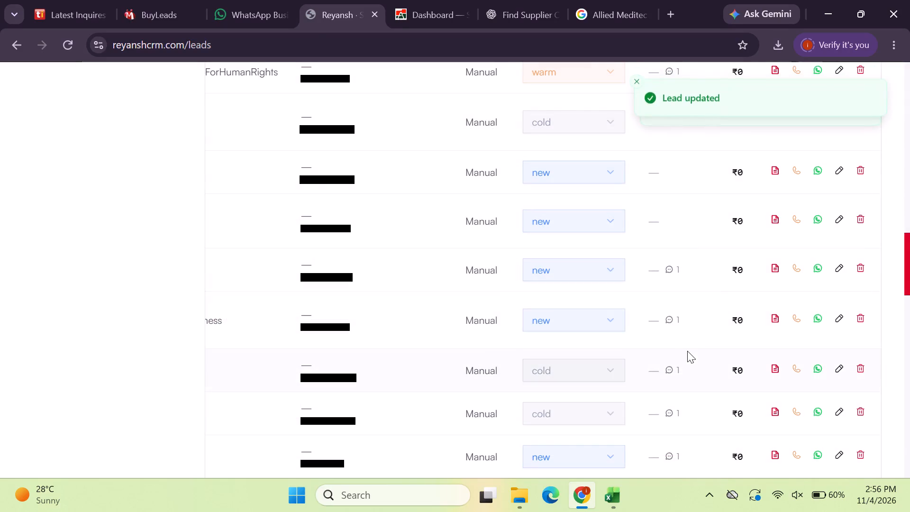
Copy "no response in call & WhatsApp" from the new North Eastern state lead's requirement into its Remarks Timeline as a remark and close the lead.
scroll(694, 362, up, 2)
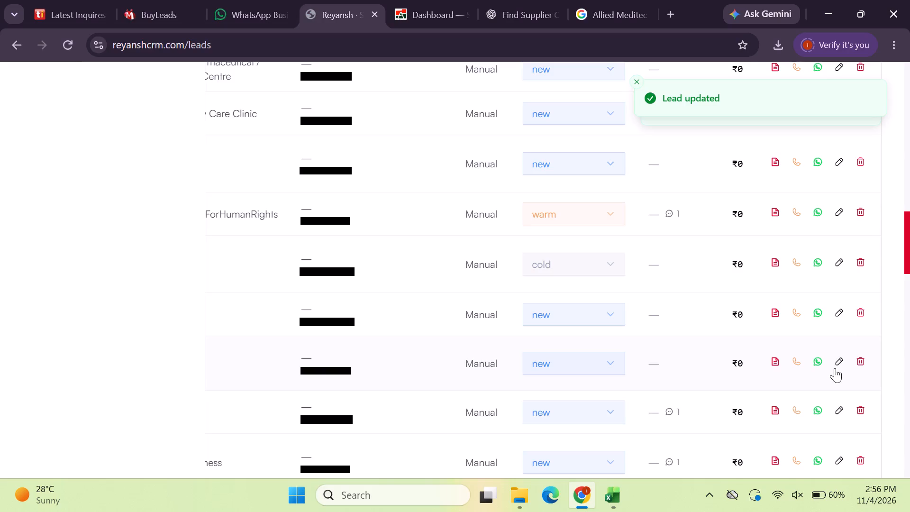
click(837, 364)
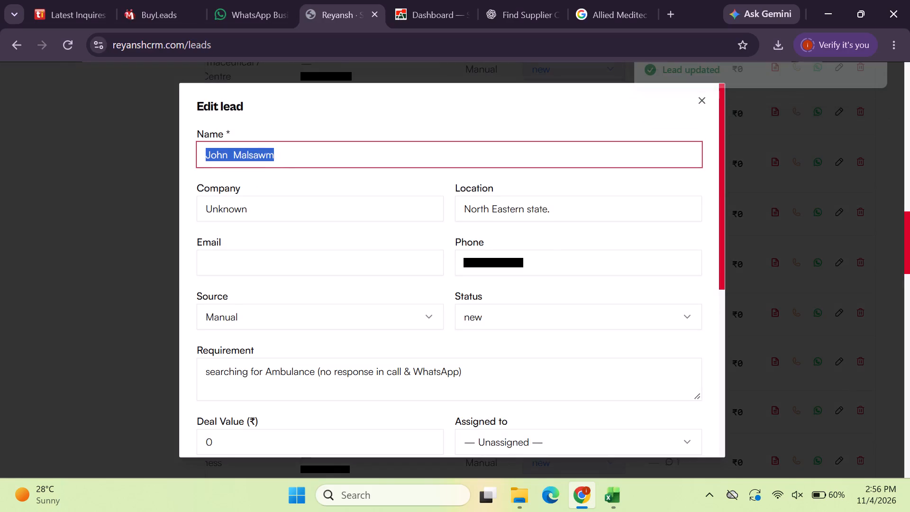
scroll(328, 252, down, 2)
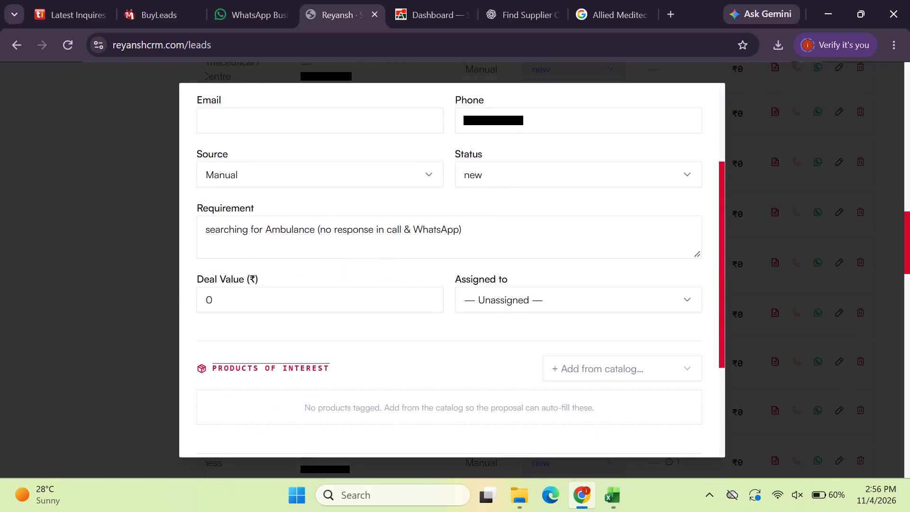
drag(319, 230, 451, 236)
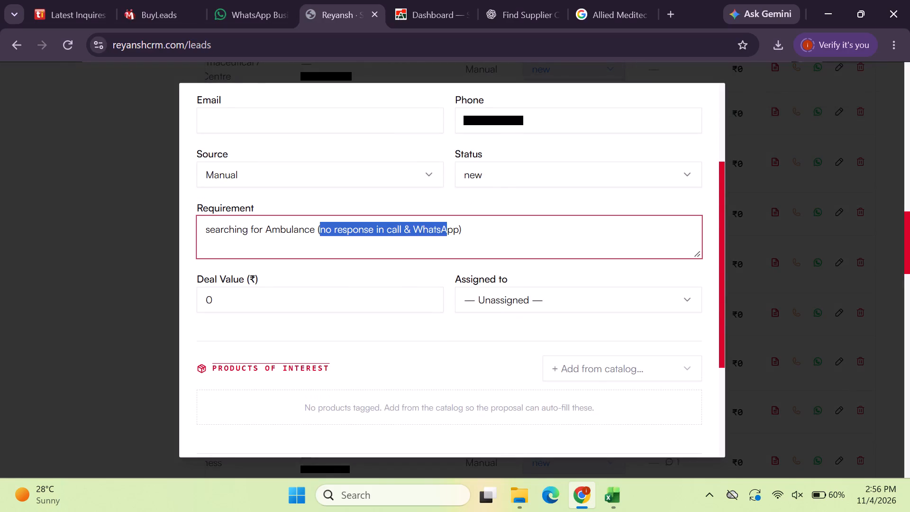
drag(451, 236, 458, 239)
key(ctrl+c)
scroll(425, 286, down, 3)
click(233, 339)
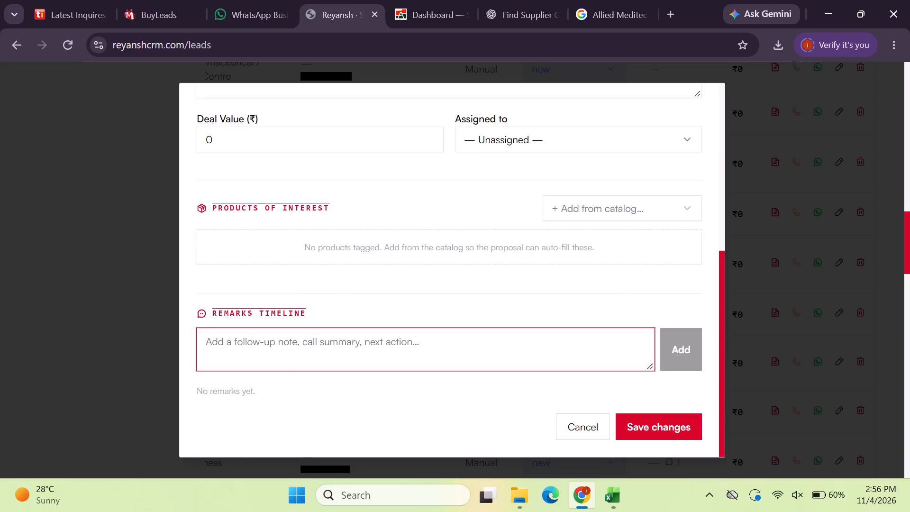
key(ctrl+v)
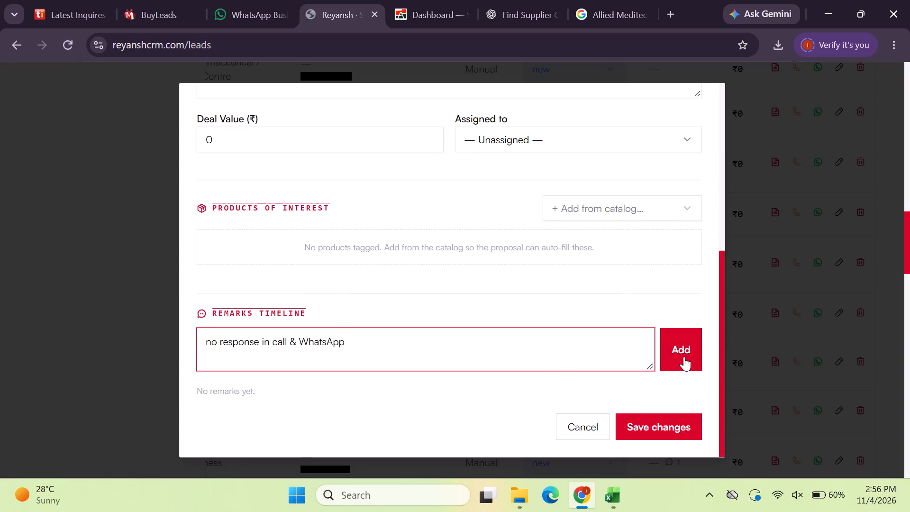
click(684, 357)
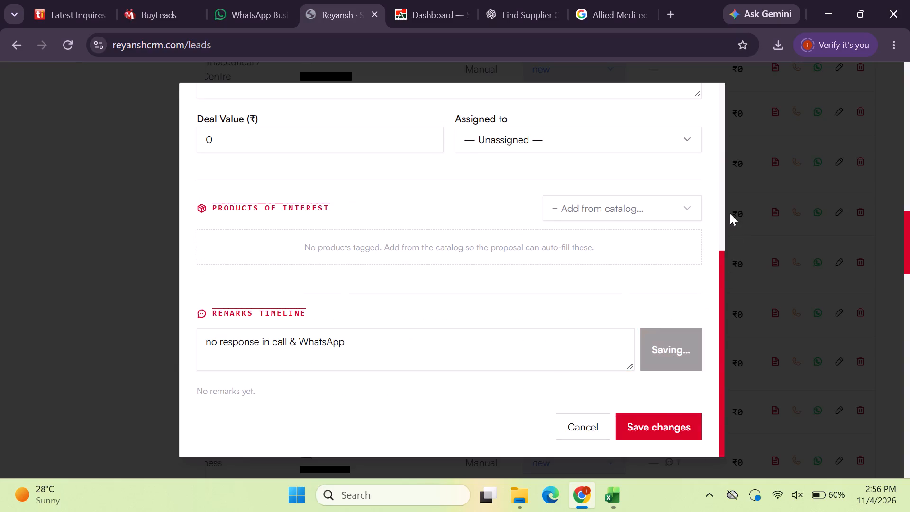
scroll(702, 301, up, 2)
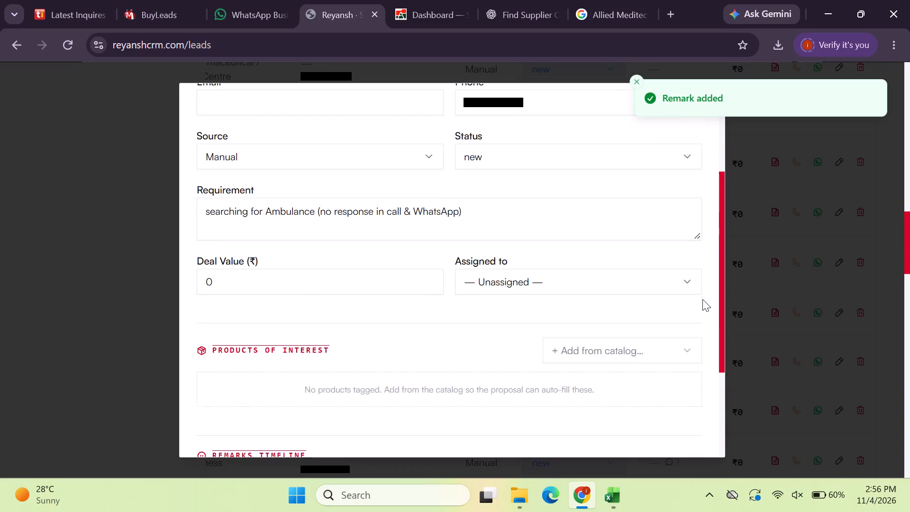
scroll(684, 248, up, 3)
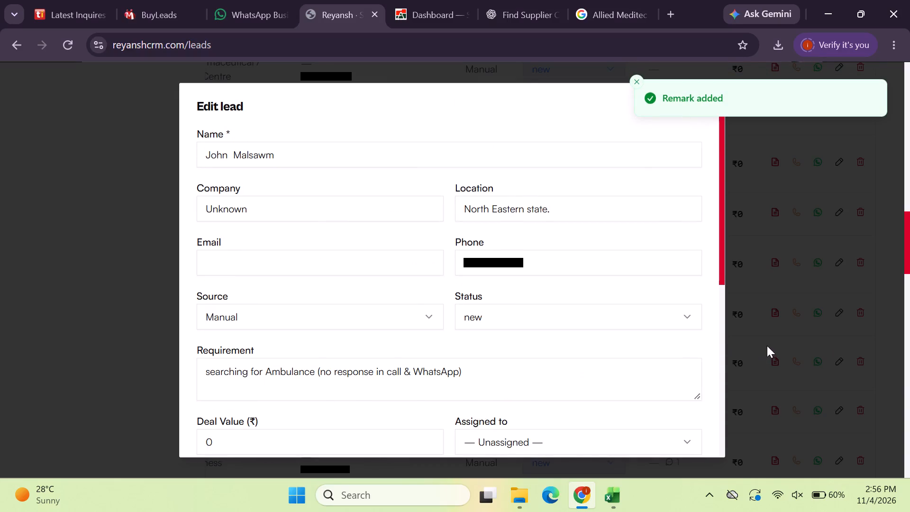
click(767, 346)
Copy "No response in call & whatsApp" from the new Maharashtra lead's requirement into its Remarks Timeline as a remark and close the lead.
scroll(698, 383, up, 1)
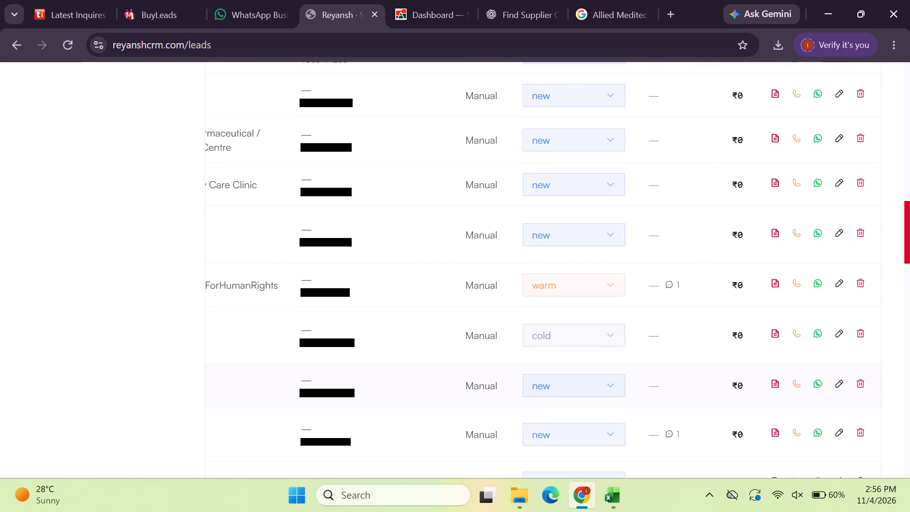
click(425, 393)
click(845, 385)
scroll(444, 283, down, 1)
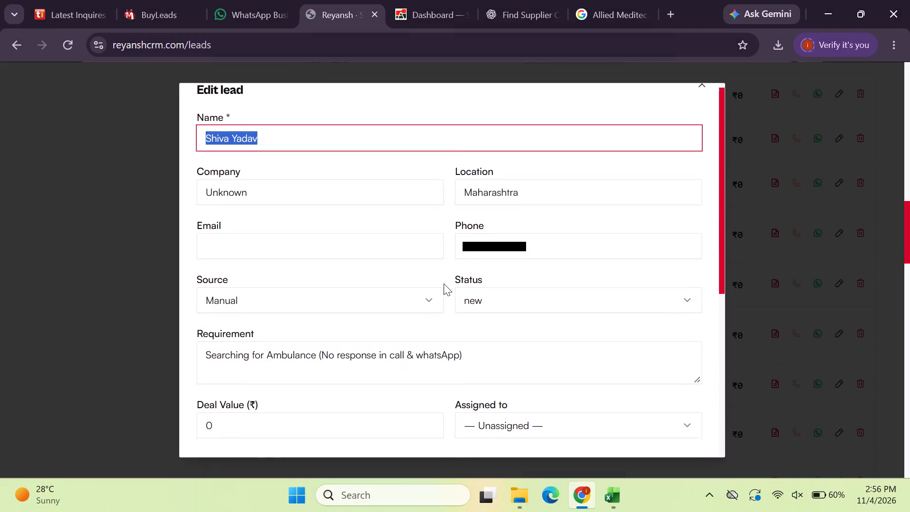
scroll(313, 305, up, 2)
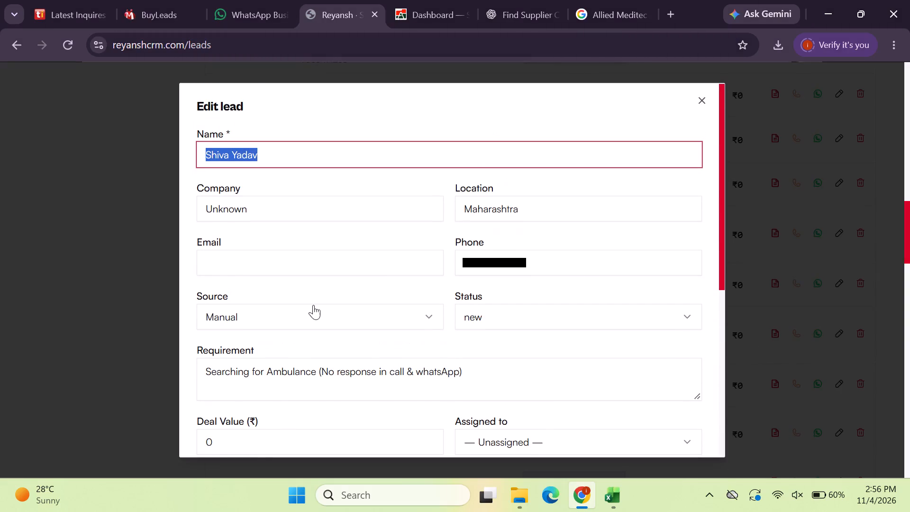
drag(321, 373, 458, 376)
key(ctrl+c)
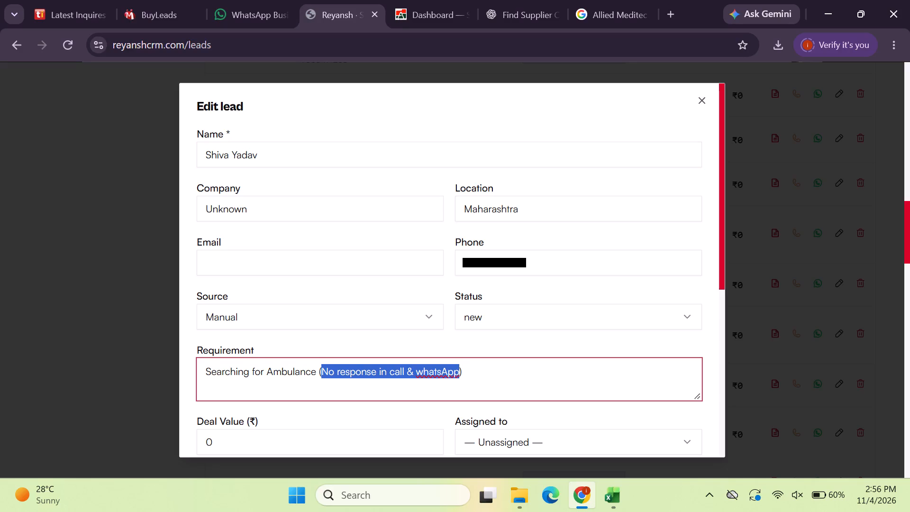
scroll(501, 359, down, 8)
click(230, 348)
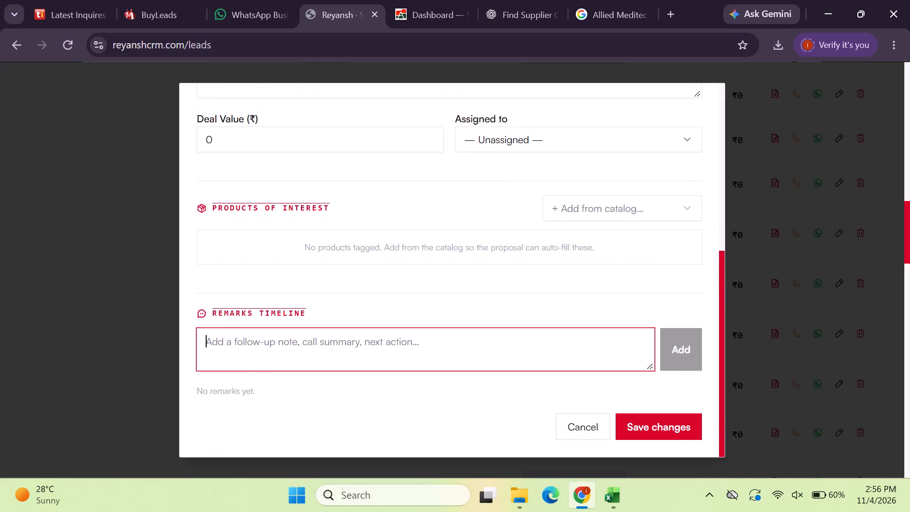
key(ctrl+v)
click(669, 354)
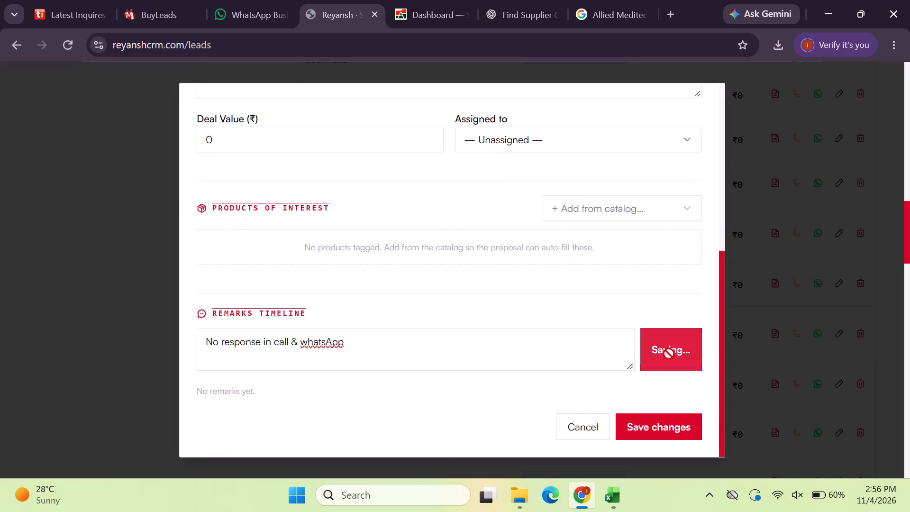
scroll(660, 248, up, 3)
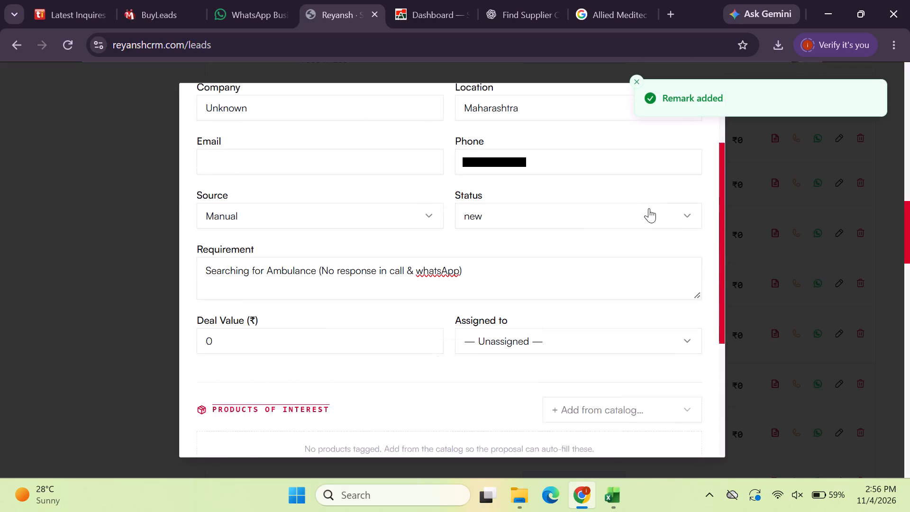
click(745, 321)
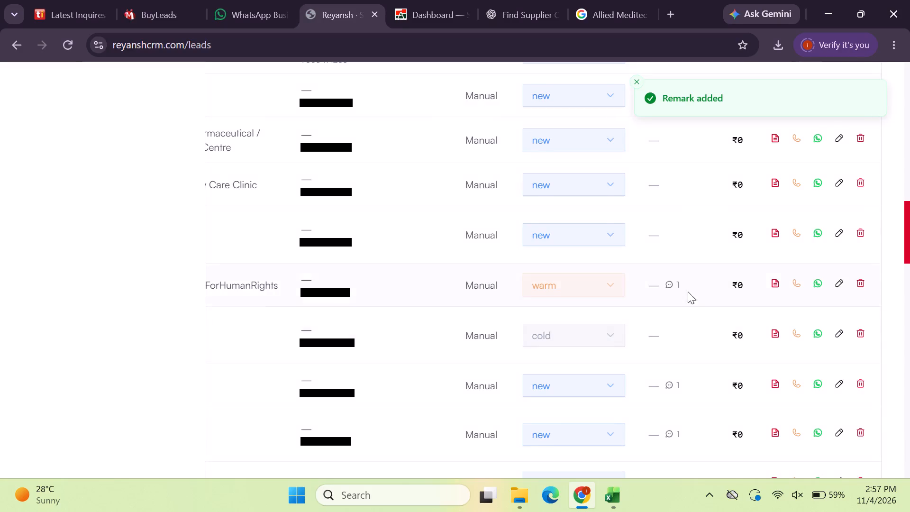
Copy "No requirement" from the requirement of the cold lead directly above the Maharashtra lead for its Remarks Timeline.
scroll(652, 329, up, 1)
scroll(657, 329, down, 1)
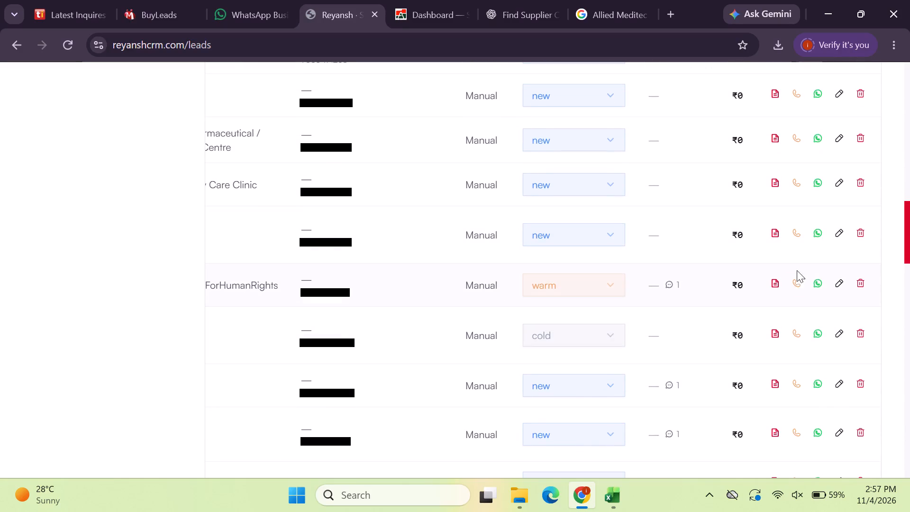
click(841, 336)
scroll(458, 323, down, 3)
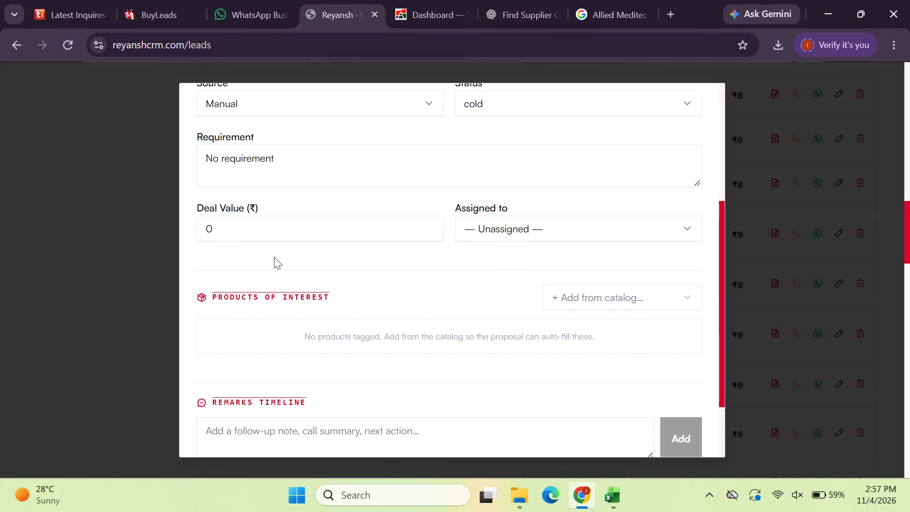
drag(203, 159, 399, 165)
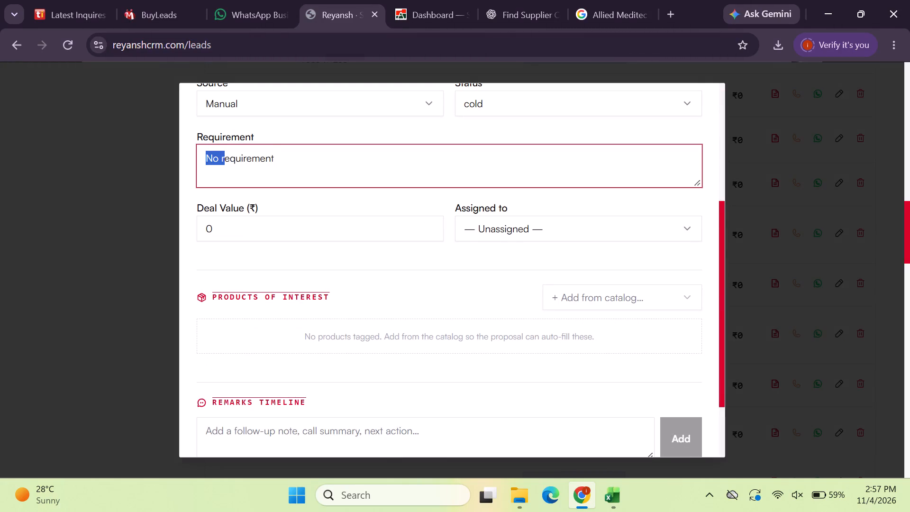
For the cold lead below LamkaYouthForHumanRights, add its "No requirement" text as a remark, replace the requirement with "Ambulance", and save the lead.
key(ctrl+c)
scroll(280, 347, down, 2)
click(246, 346)
key(ctrl+v)
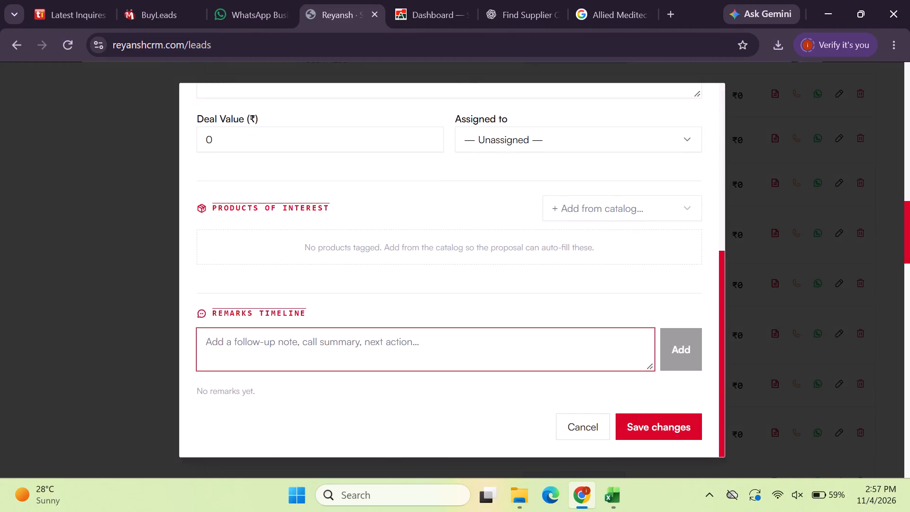
scroll(242, 238, up, 1)
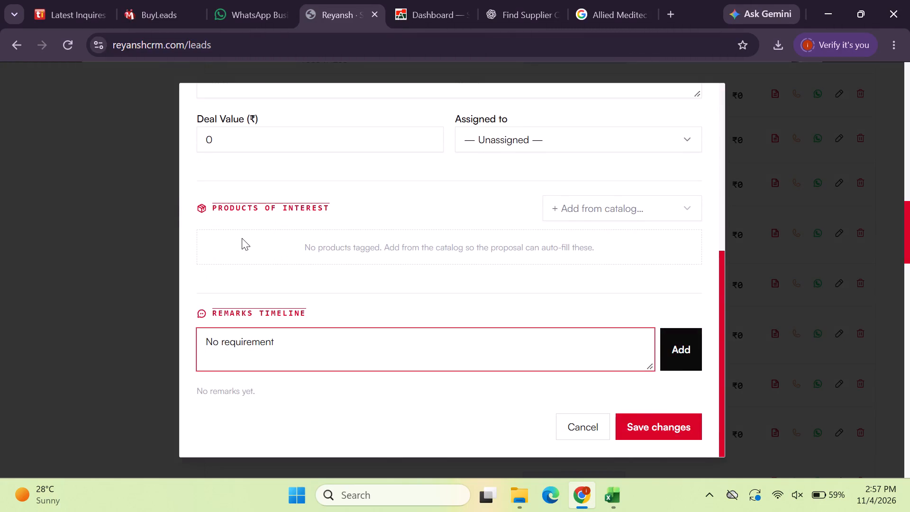
scroll(242, 238, up, 1)
drag(205, 212, 405, 220)
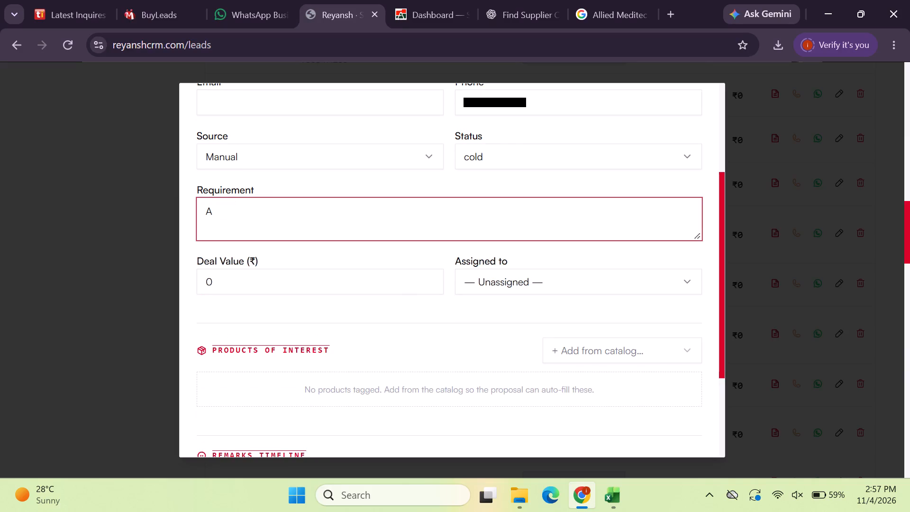
text(mbulance)
scroll(543, 268, down, 9)
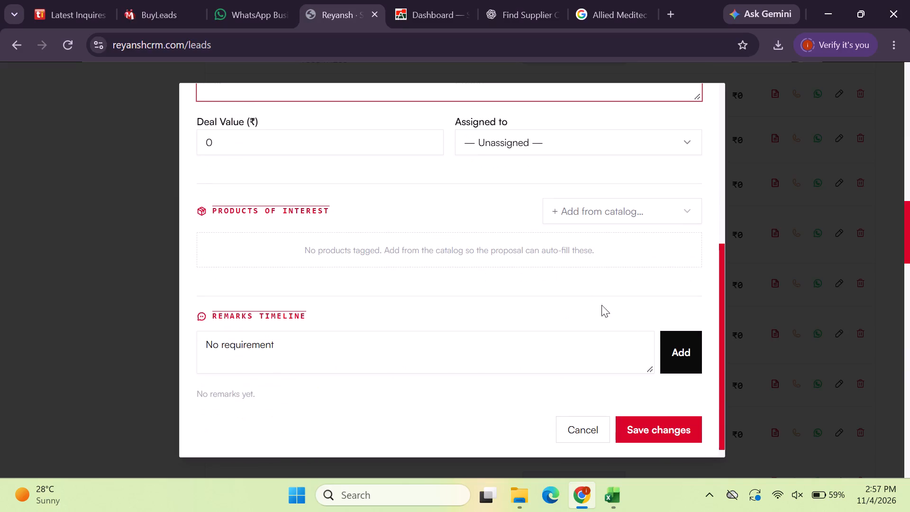
click(667, 357)
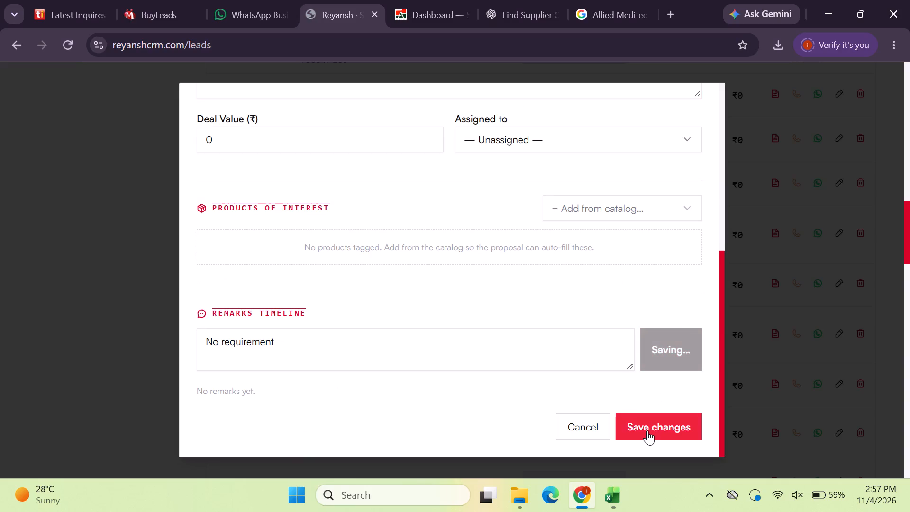
click(644, 441)
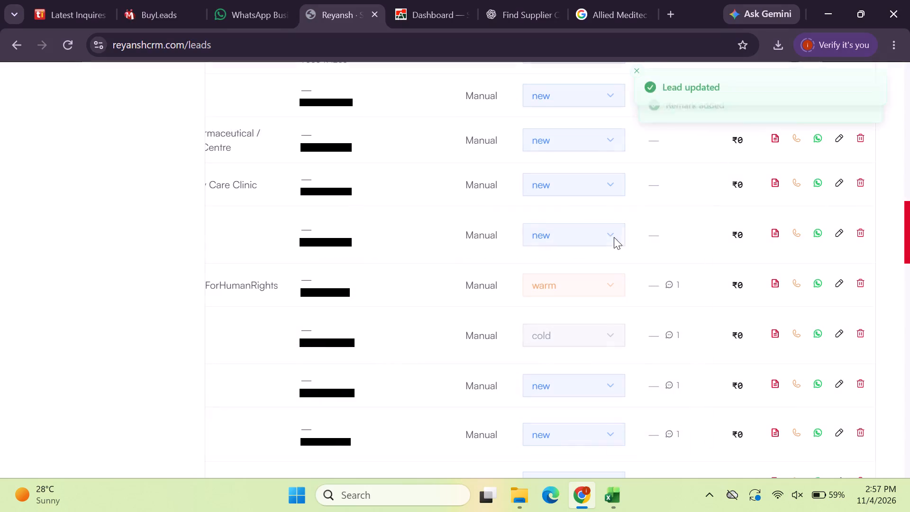
Copy "price sensitive" from the Bihar Clinic lead's requirement, add it to the lead's Remarks Timeline, and close the lead.
scroll(700, 337, up, 1)
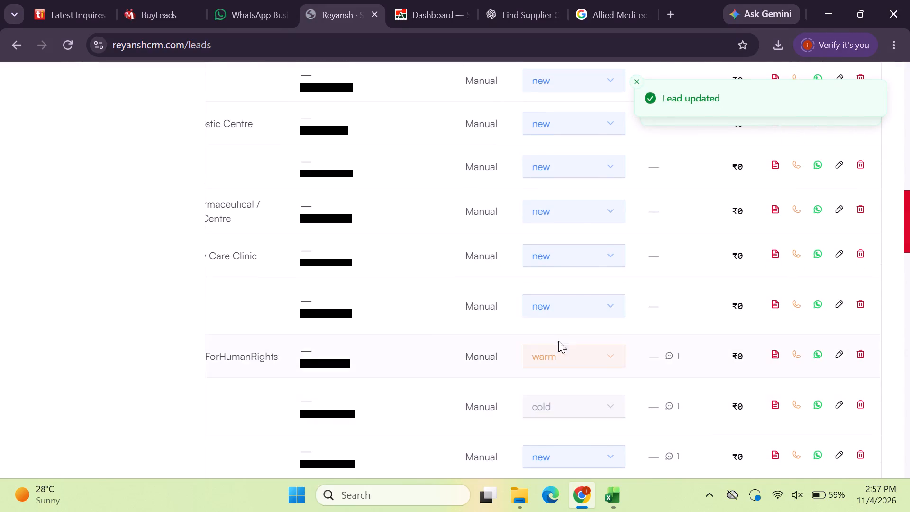
click(843, 304)
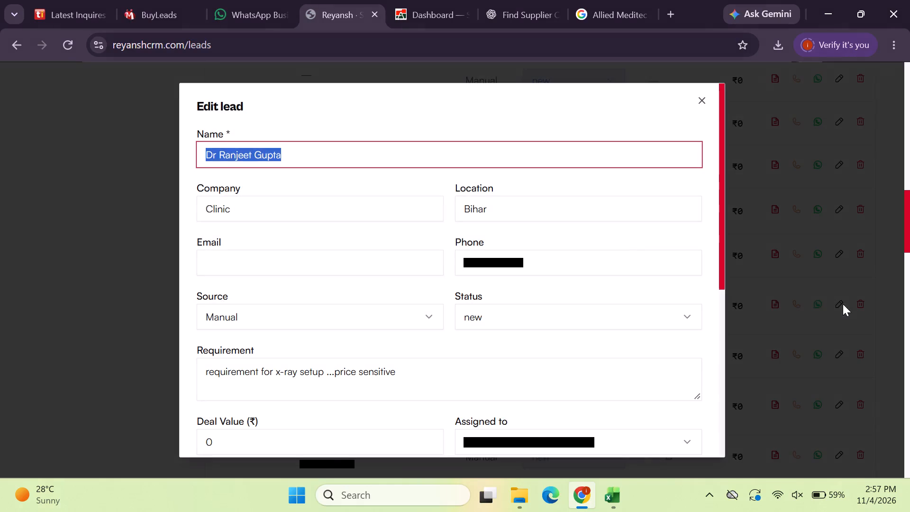
scroll(501, 293, down, 1)
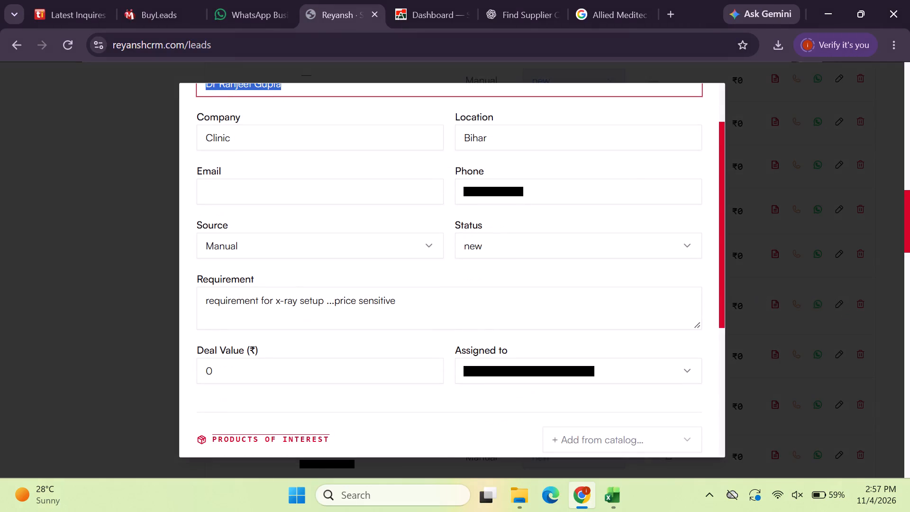
drag(333, 303, 408, 312)
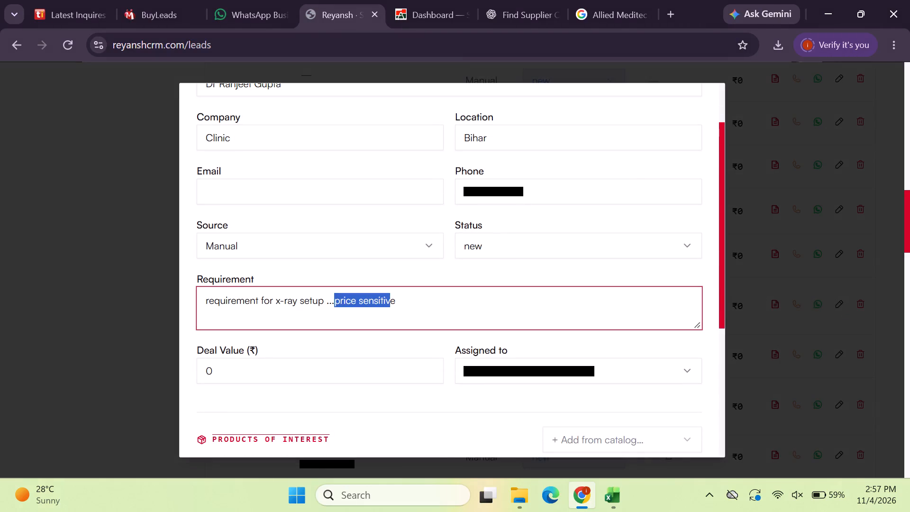
key(ctrl+c)
scroll(408, 312, down, 4)
click(266, 348)
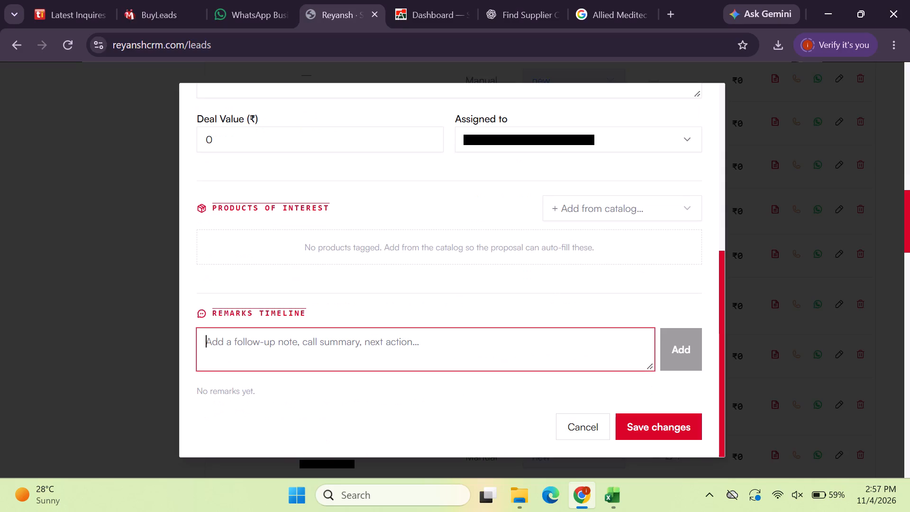
key(ctrl+v)
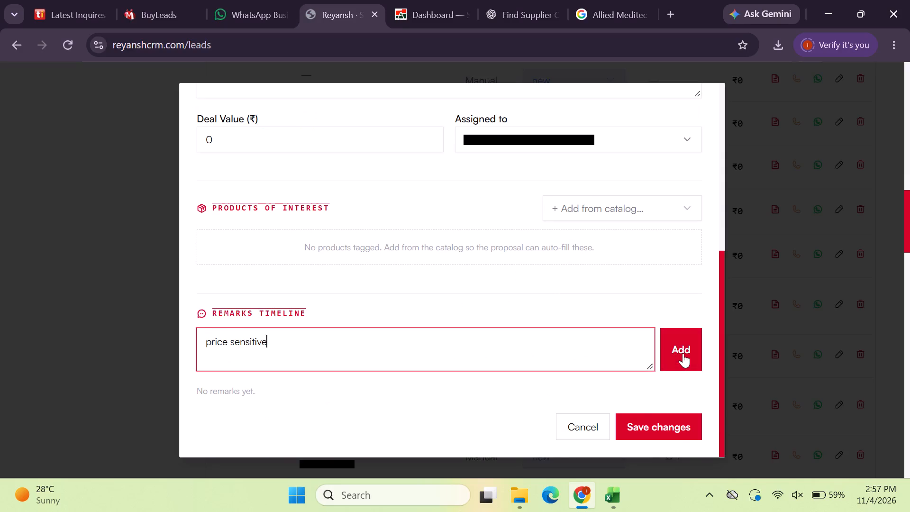
click(683, 353)
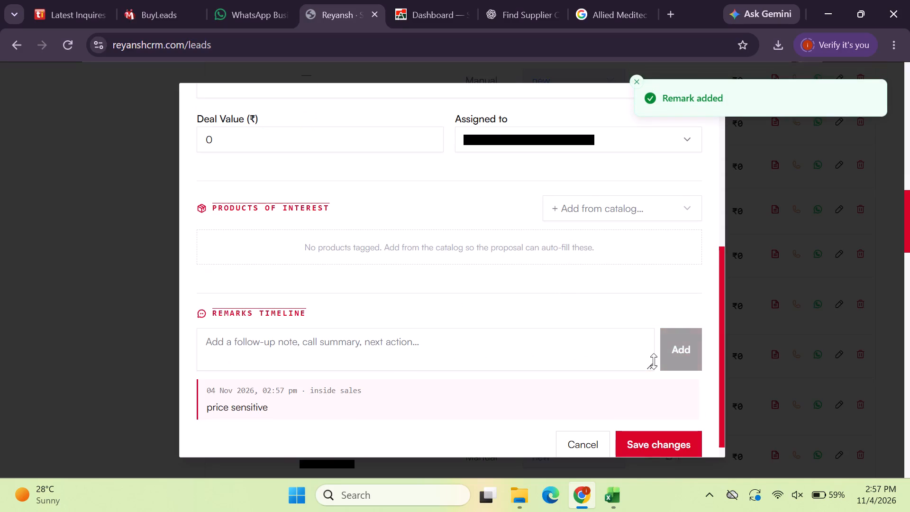
scroll(654, 361, up, 11)
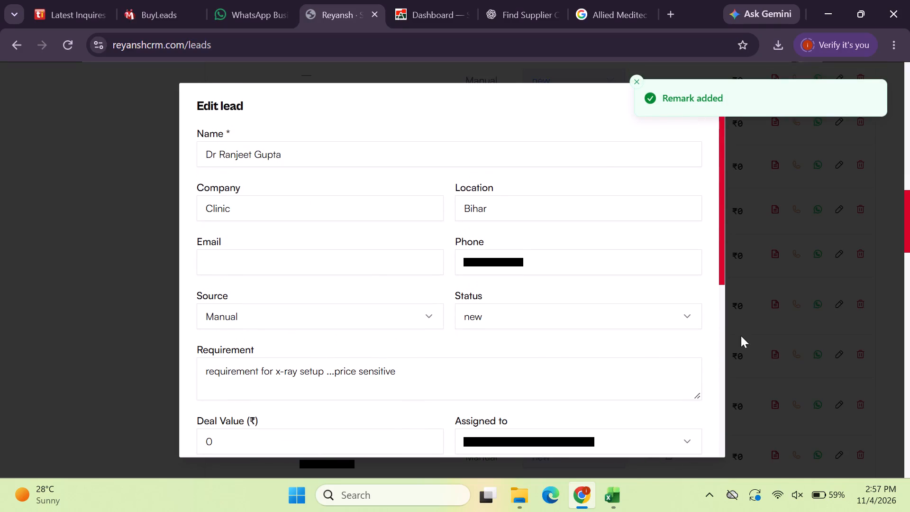
click(746, 346)
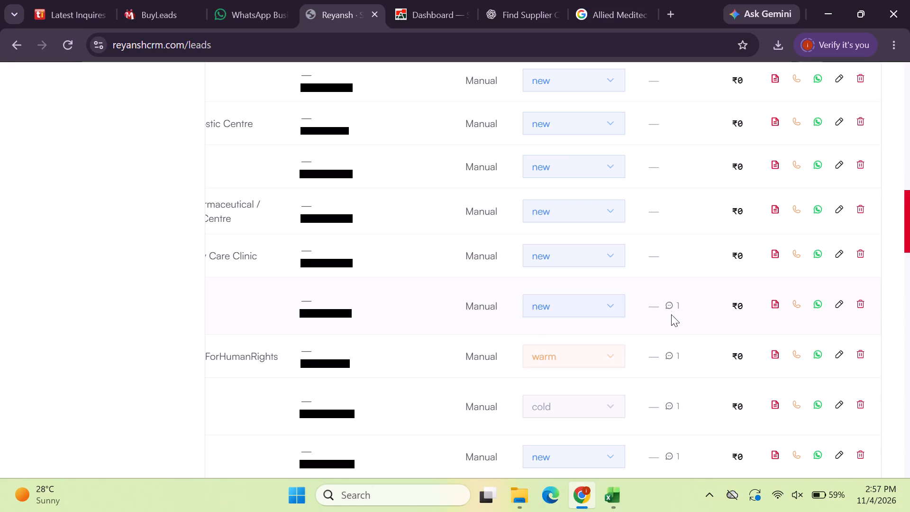
Look across the lead list's name, location, assignee, company and status columns around the Bihar Clinic lead.
click(448, 303)
key(Left)
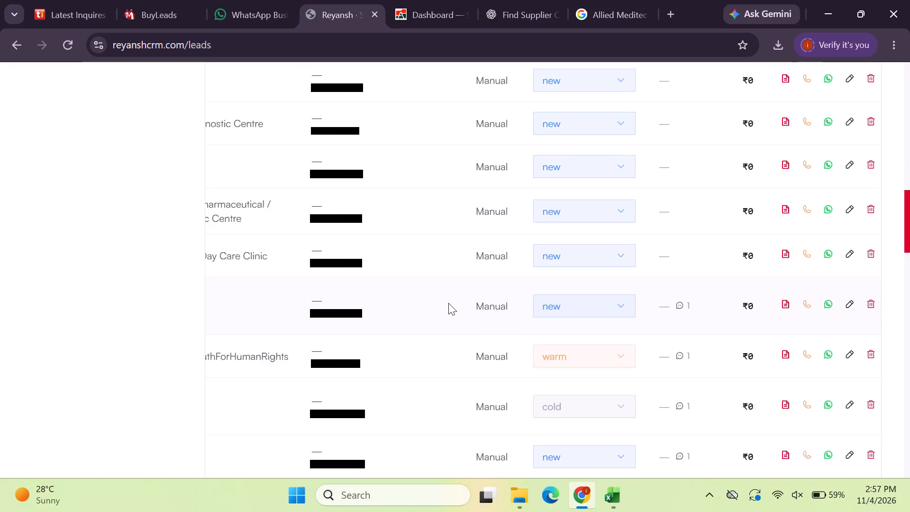
key(Left)
key(Left)
key(Left)
key(Left)
key(Left)
key(Left)
key(Left)
key(Left)
key(Left)
key(Left)
key(Left)
key(Left)
key(Left)
key(Left)
key(Left)
key(Left)
key(Left)
key(Left)
key(Left)
key(Left)
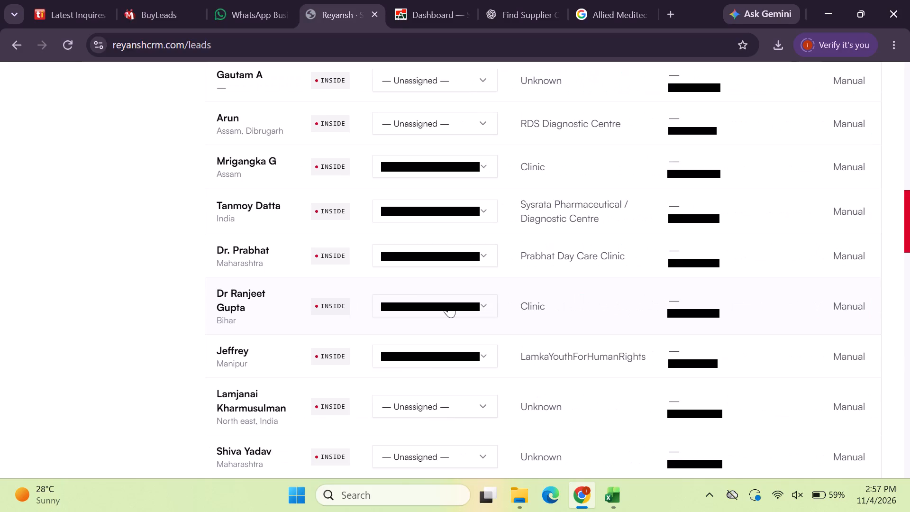
key(Right)
key(Right)
key(Right)
key(Right)
key(Right)
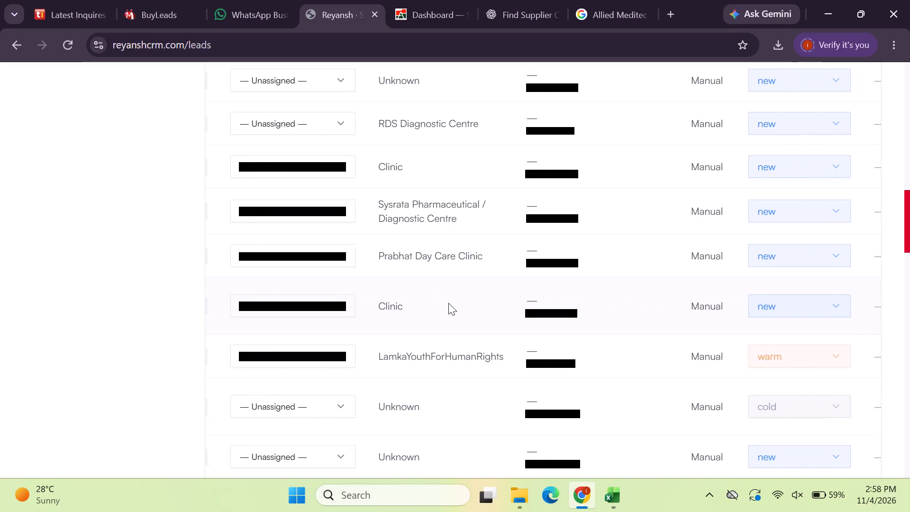
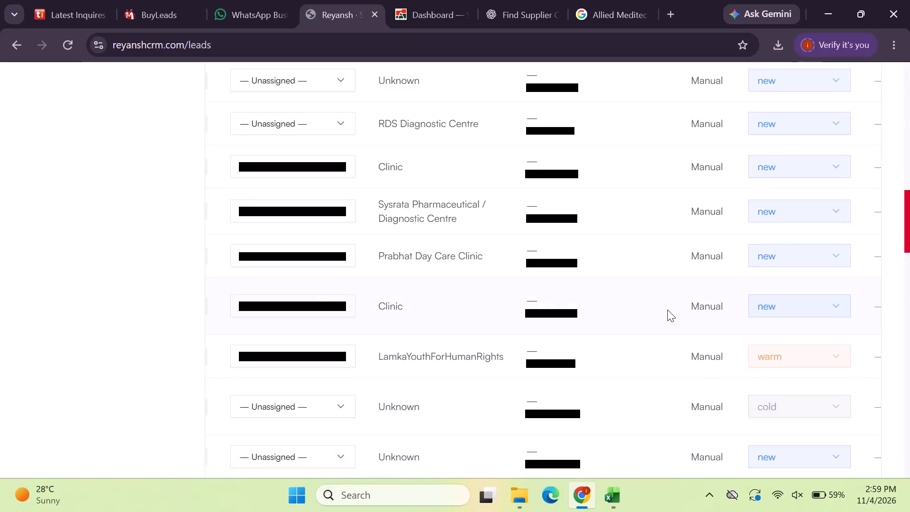
Set the status of the Clinic lead just above LamkaYouthForHumanRights to cold.
click(667, 309)
click(836, 309)
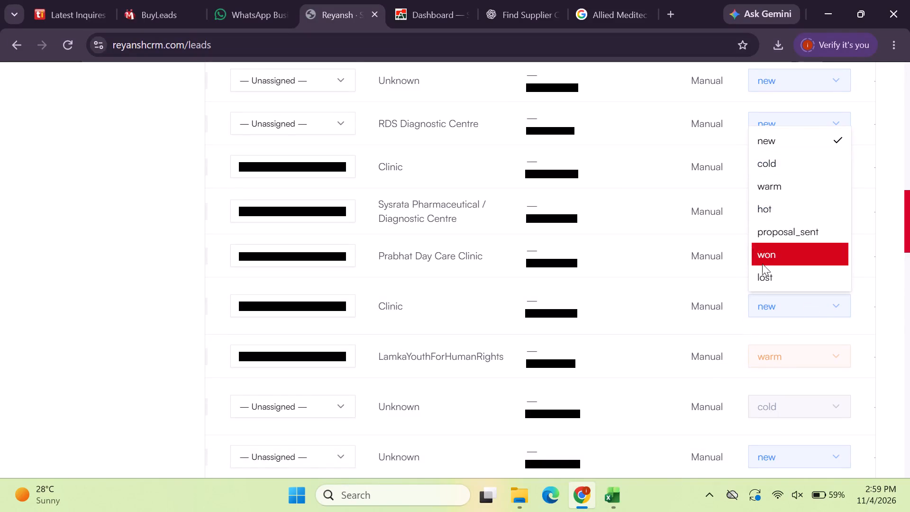
click(764, 166)
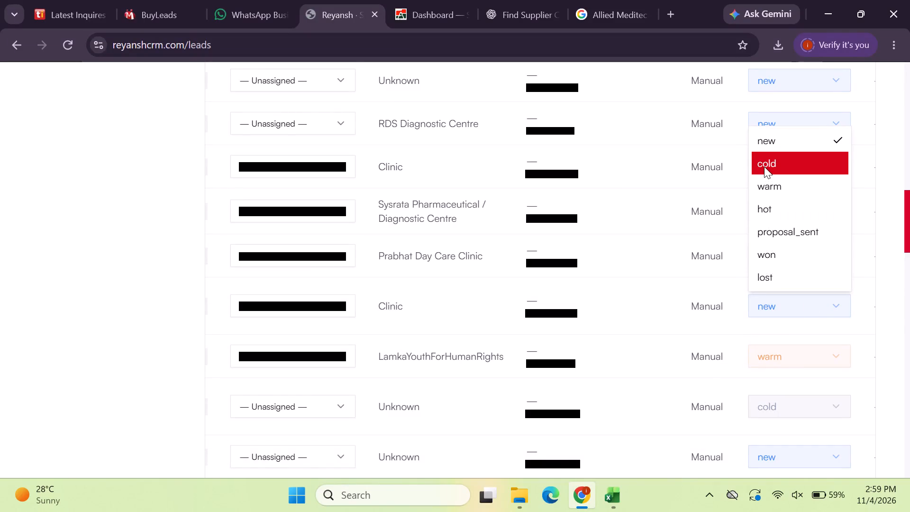
Open the cold Bihar Clinic lead for editing and delete its "price sensitive" remark from the Remarks Timeline.
click(580, 312)
key(Right)
key(Right)
key(Right)
key(Right)
key(Right)
key(Right)
key(Right)
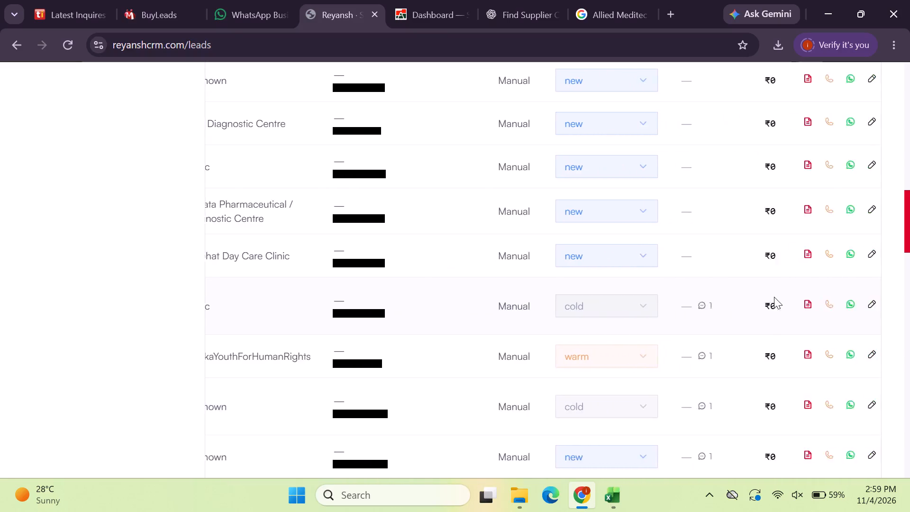
key(Right)
key(Right)
key(Right)
key(Right)
click(842, 303)
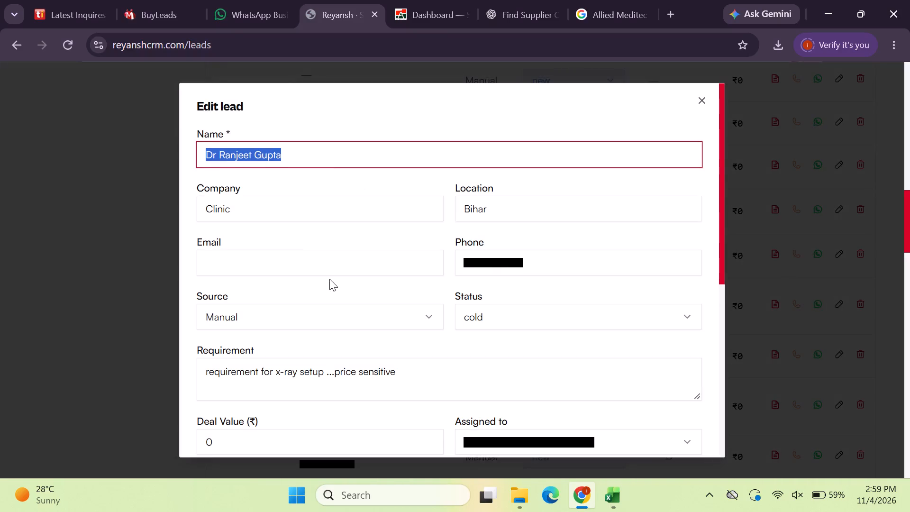
scroll(344, 291, down, 3)
scroll(345, 333, down, 4)
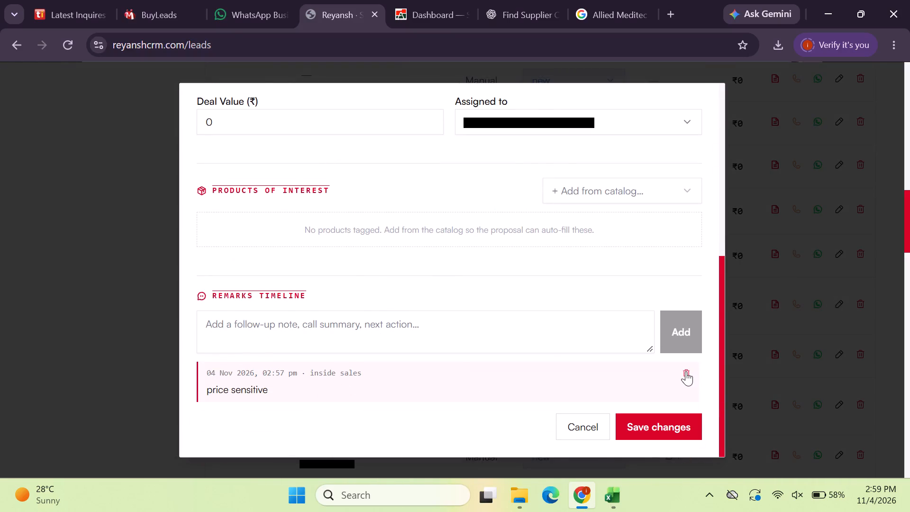
click(687, 375)
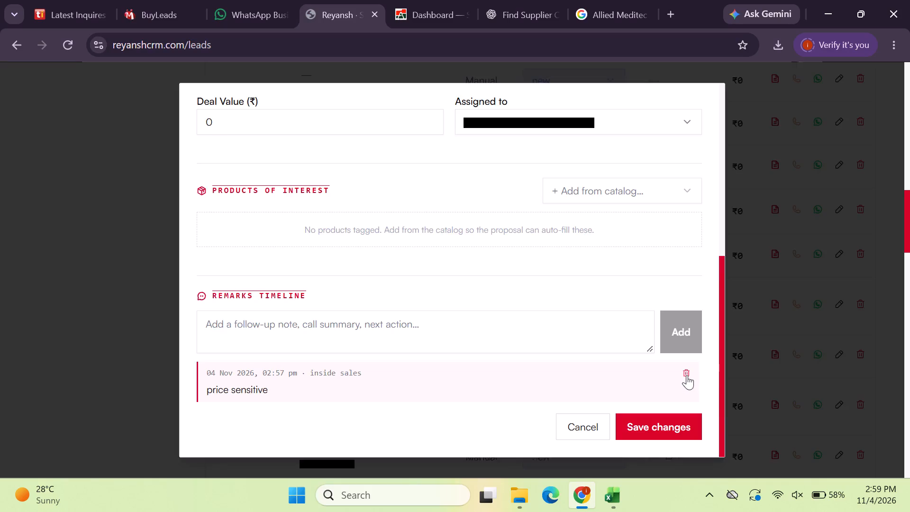
click(520, 143)
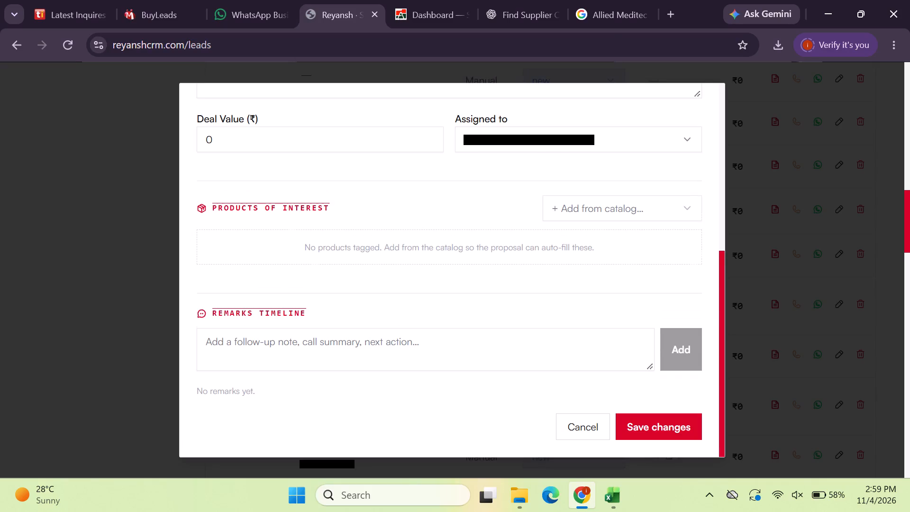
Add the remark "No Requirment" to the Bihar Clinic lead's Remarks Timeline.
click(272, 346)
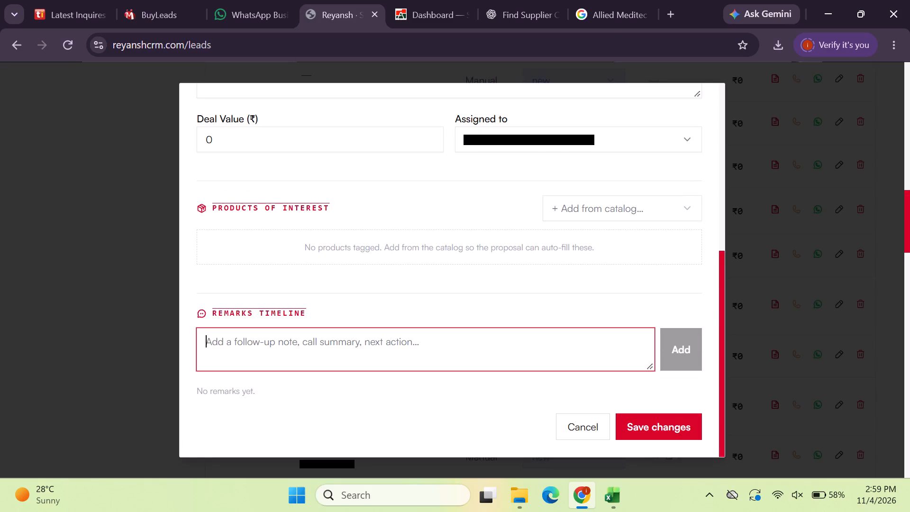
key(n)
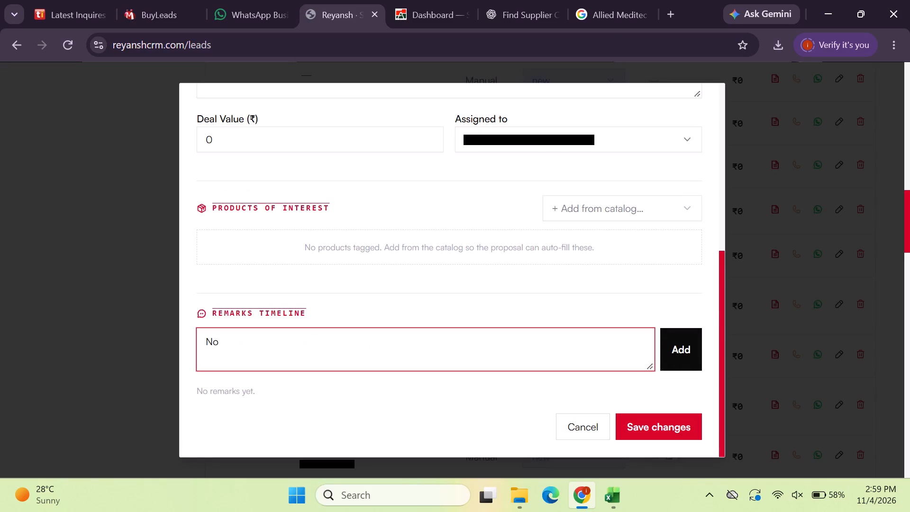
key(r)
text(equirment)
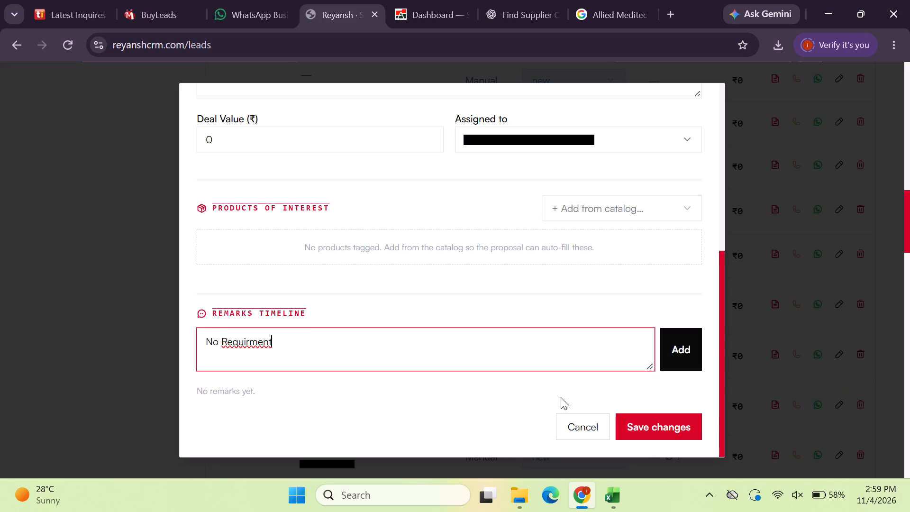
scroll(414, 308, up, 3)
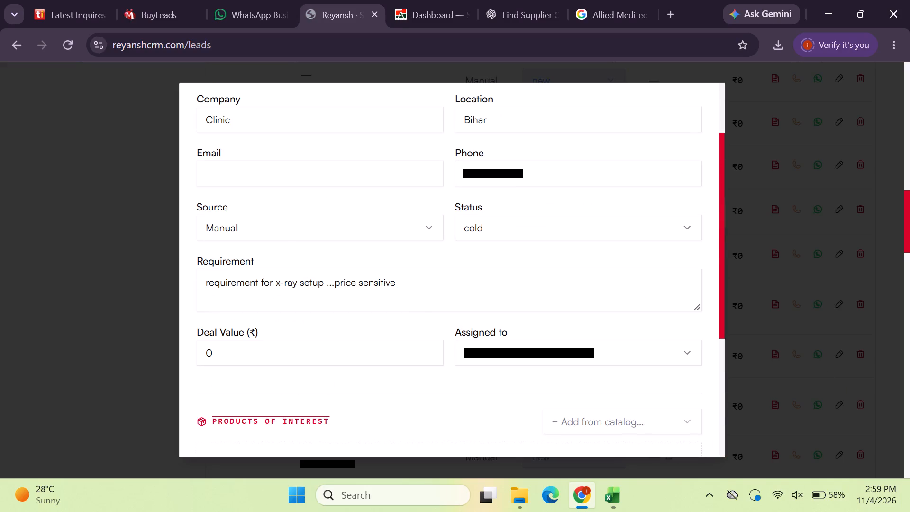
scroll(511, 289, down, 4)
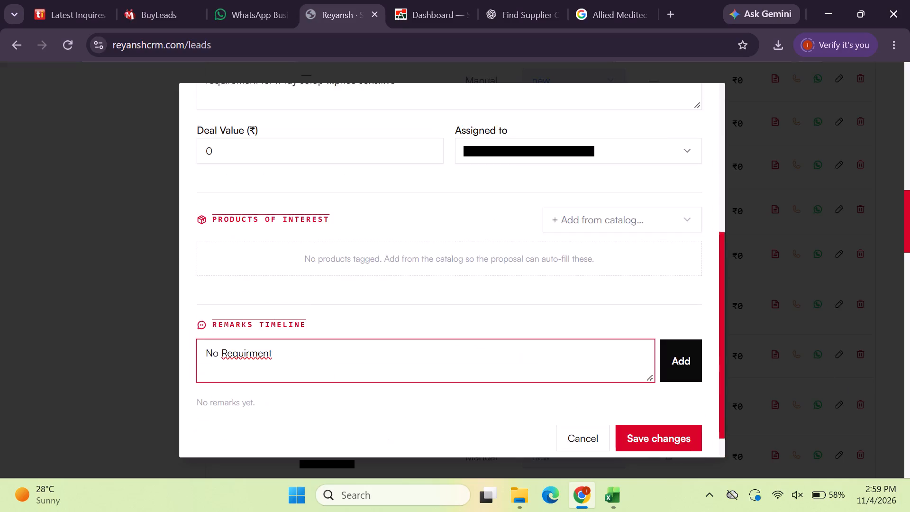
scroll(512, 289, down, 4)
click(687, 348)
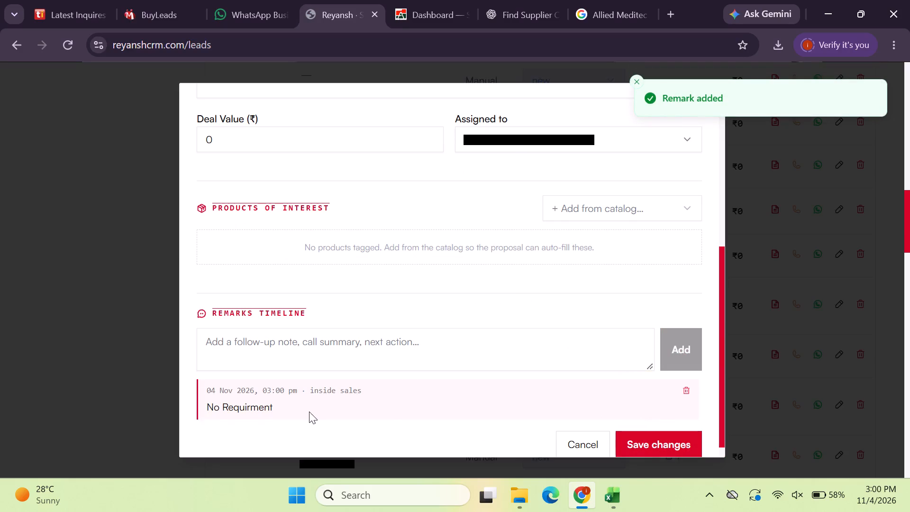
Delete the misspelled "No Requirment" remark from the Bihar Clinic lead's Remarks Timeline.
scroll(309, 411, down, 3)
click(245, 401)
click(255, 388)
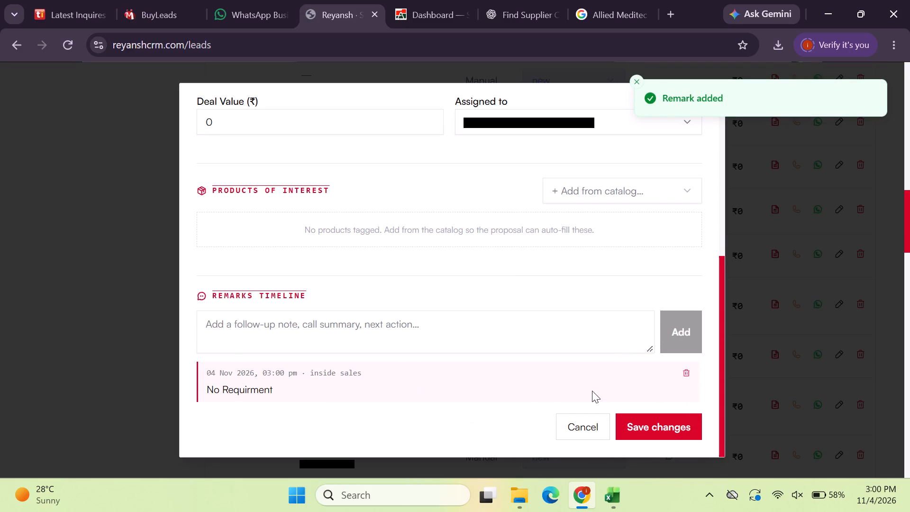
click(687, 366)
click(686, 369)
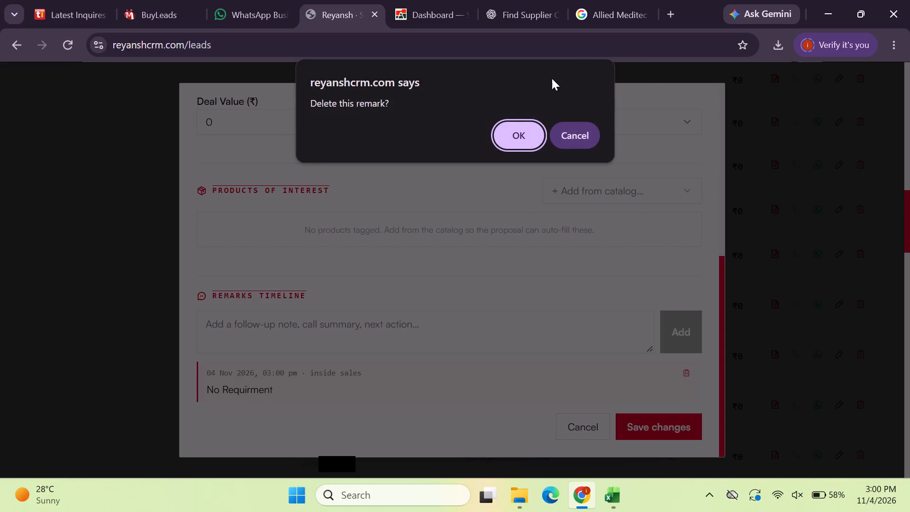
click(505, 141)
Add the remark "No requirement" to the Bihar Clinic lead's Remarks Timeline.
click(265, 341)
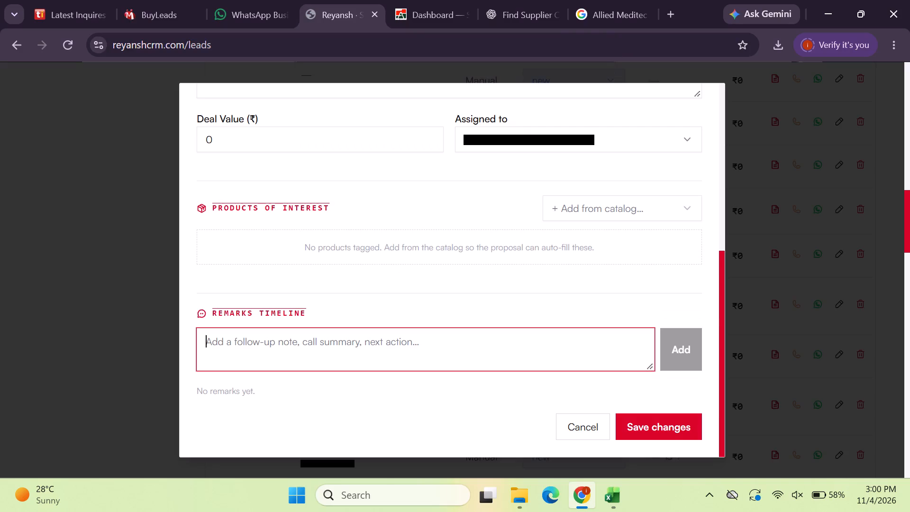
text(o)
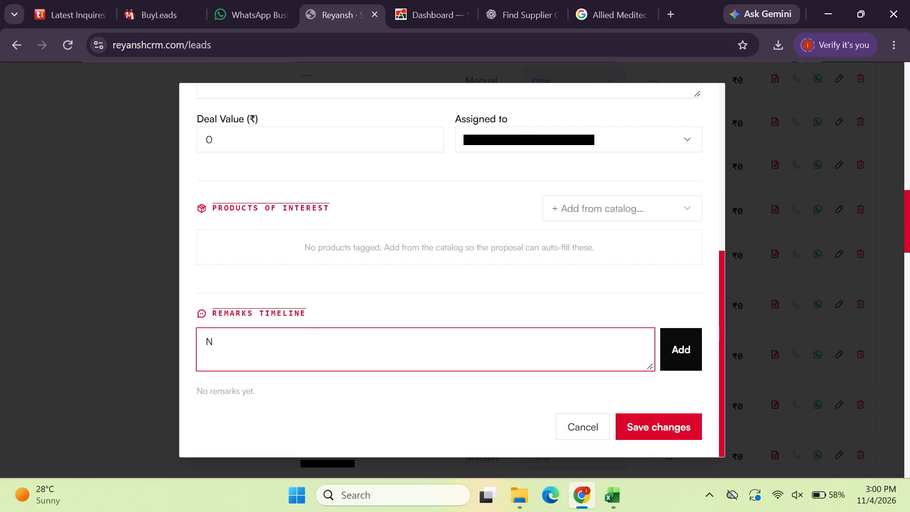
key(space)
key(r)
key(e)
text(quirement)
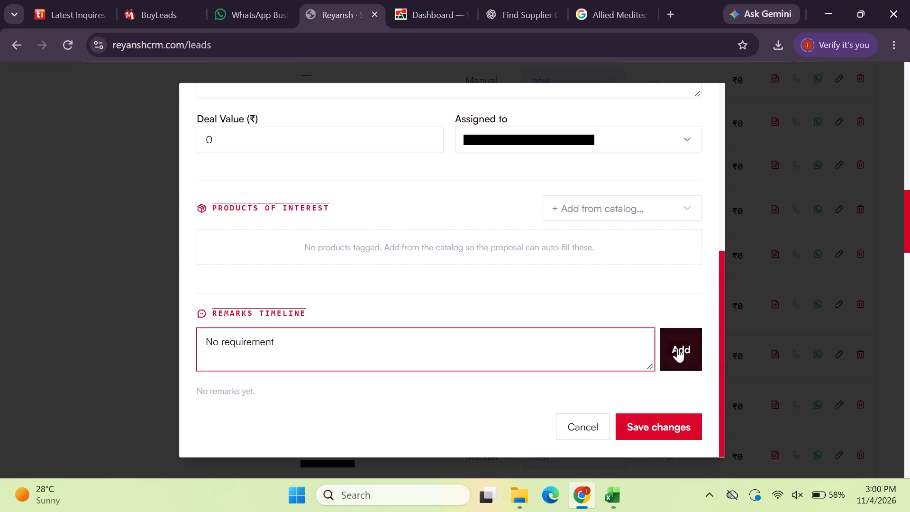
scroll(564, 331, up, 2)
scroll(564, 325, down, 2)
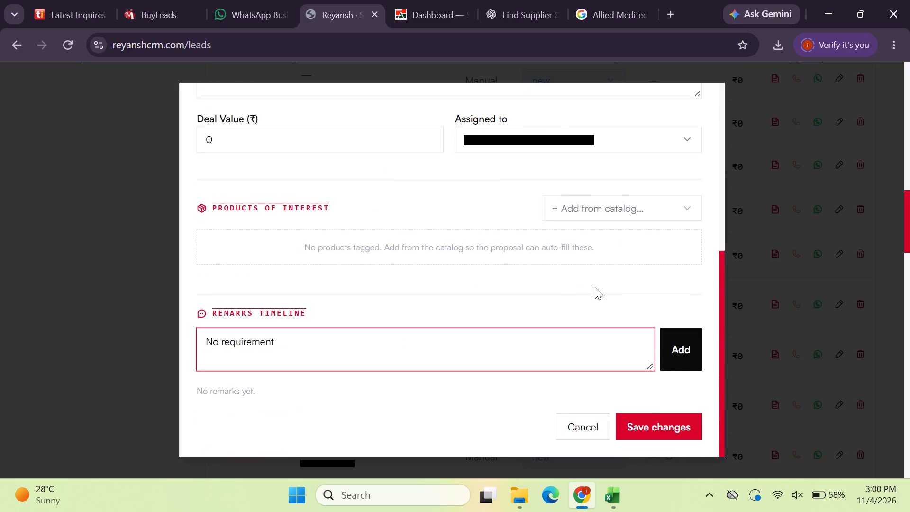
scroll(322, 243, up, 2)
scroll(322, 243, down, 3)
click(683, 352)
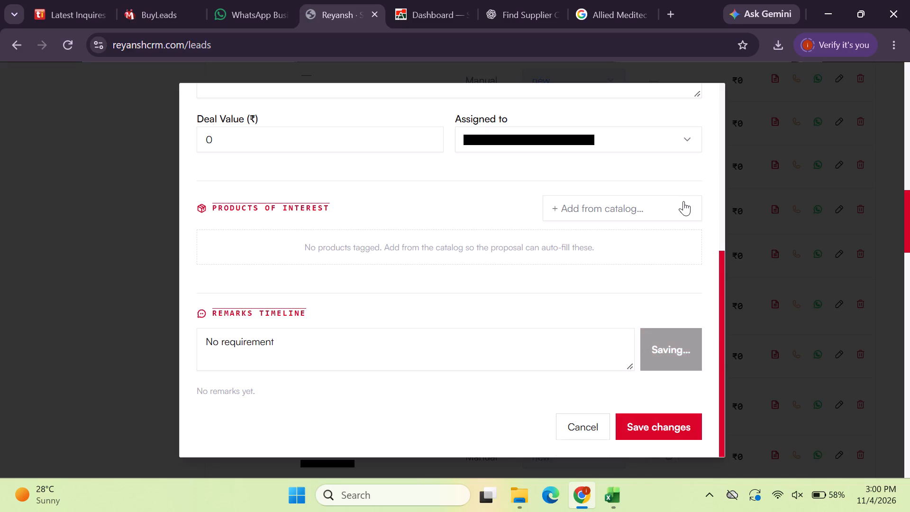
Dismiss the notification and close the Bihar Clinic lead's edit form to return to the leads list.
scroll(693, 227, up, 7)
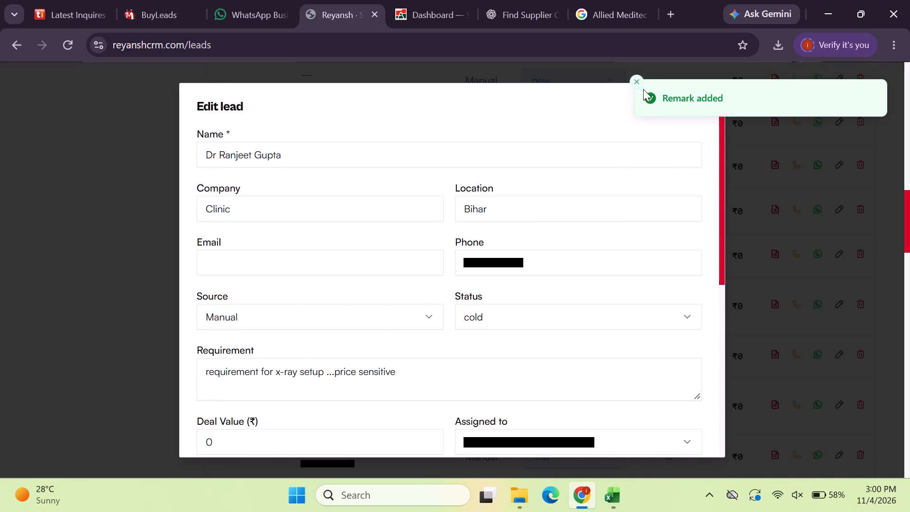
click(635, 82)
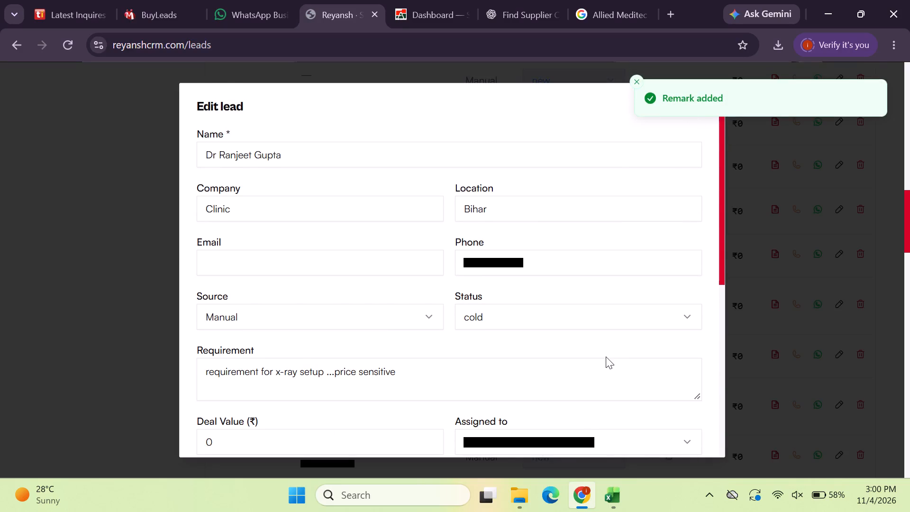
click(606, 357)
click(706, 106)
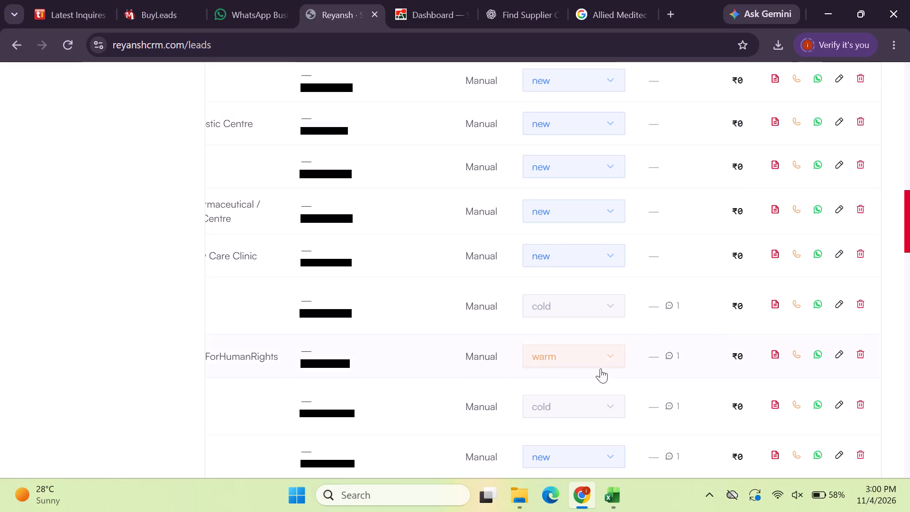
Open the Prabhat Day Care Clinic lead for editing and enter "No requirement for now" as a new remark in its Remarks Timeline.
scroll(669, 336, up, 1)
click(838, 326)
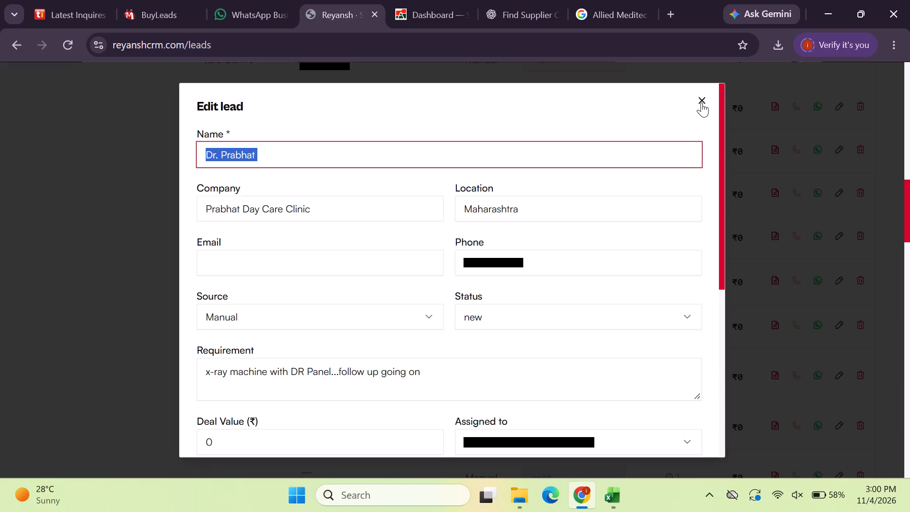
scroll(701, 102, down, 4)
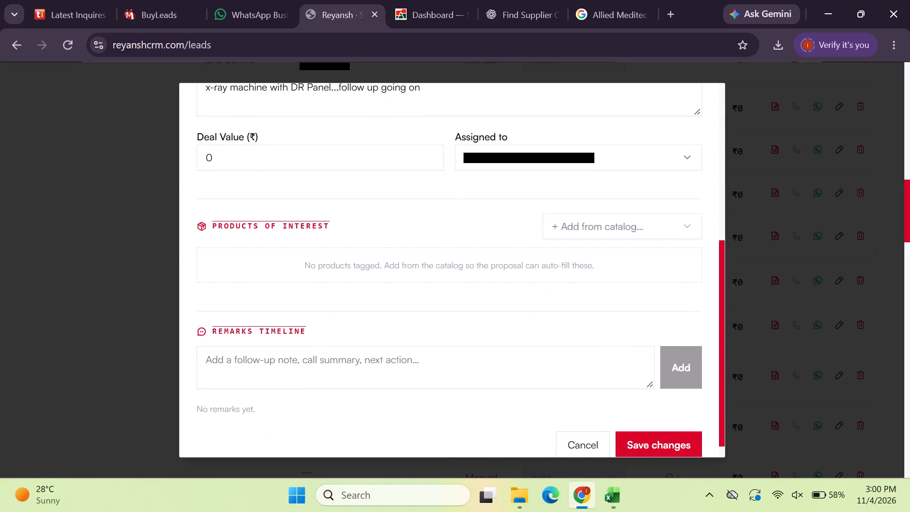
click(281, 367)
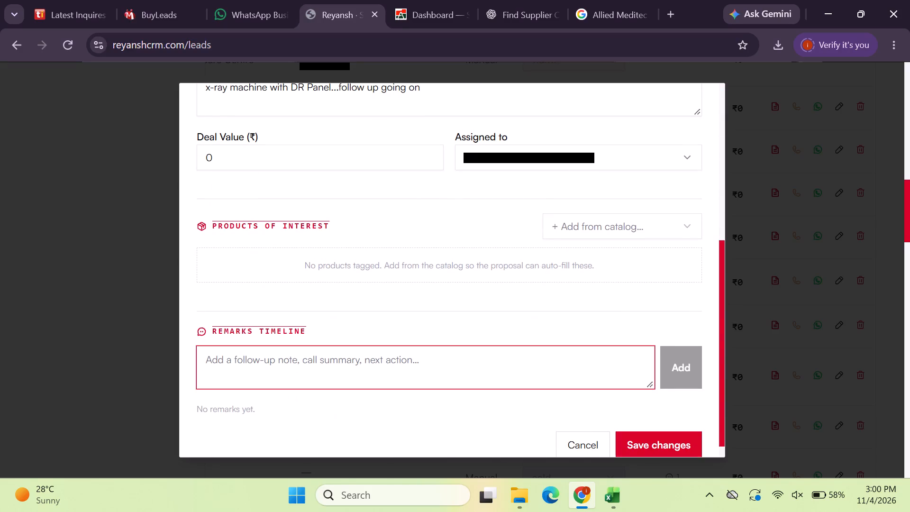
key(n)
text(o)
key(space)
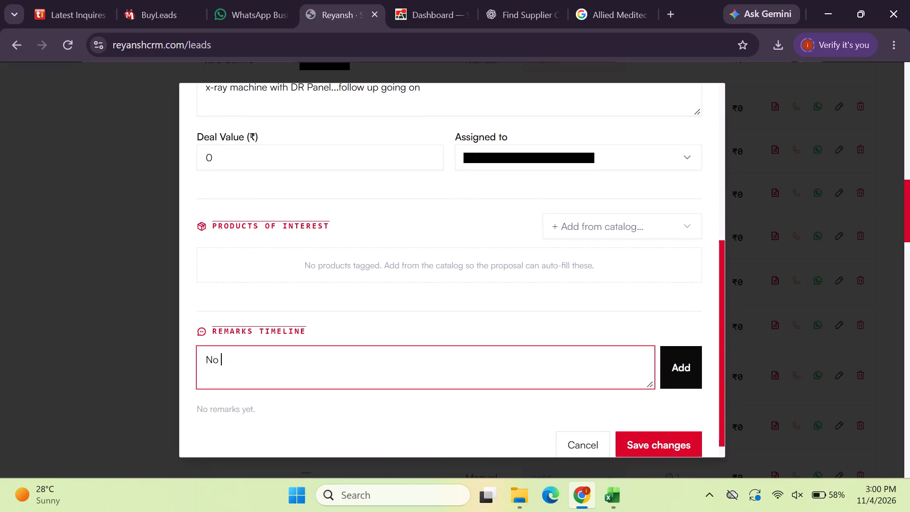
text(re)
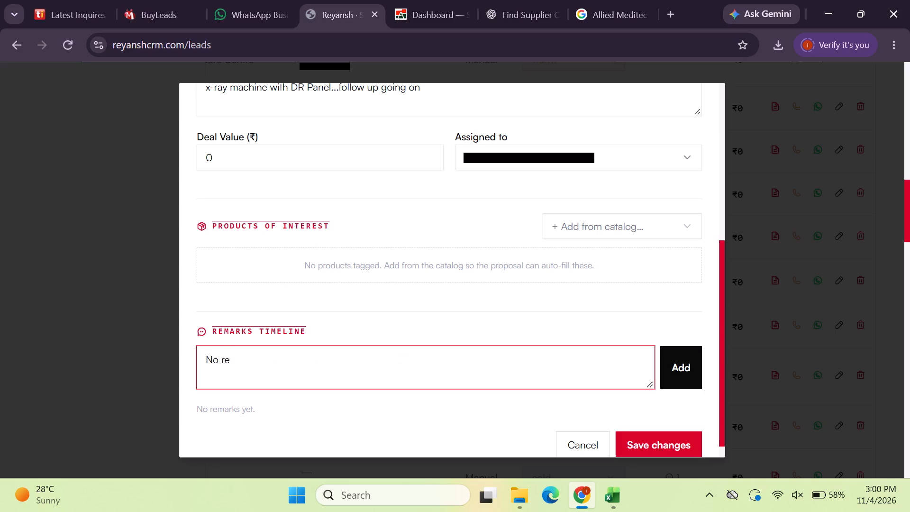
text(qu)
Complete and add the remark "No requirement for now postpone" to the Prabhat Day Care Clinic lead, and save the lead.
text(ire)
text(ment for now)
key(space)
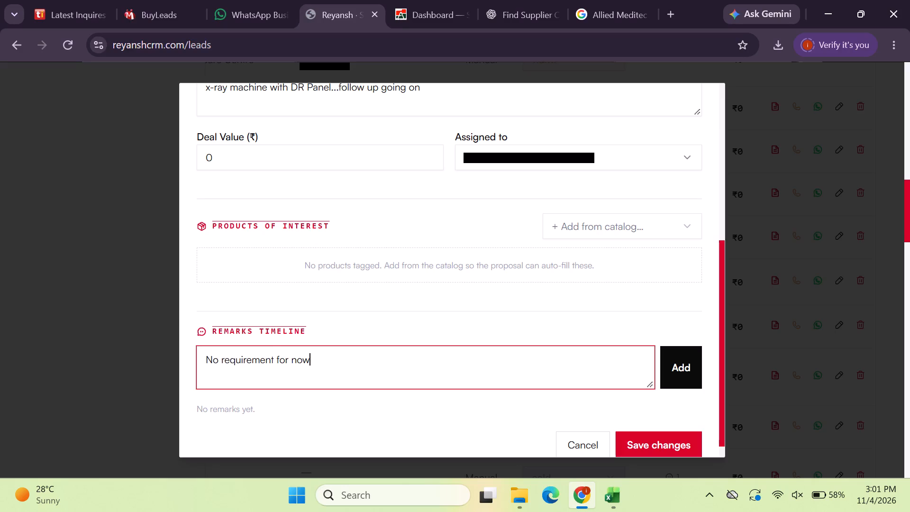
text(postpone)
click(676, 353)
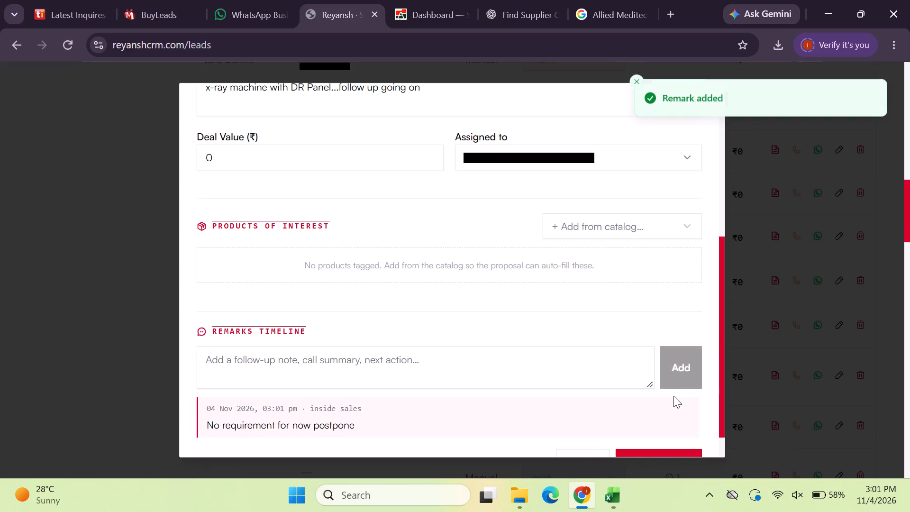
scroll(673, 398, down, 3)
click(642, 426)
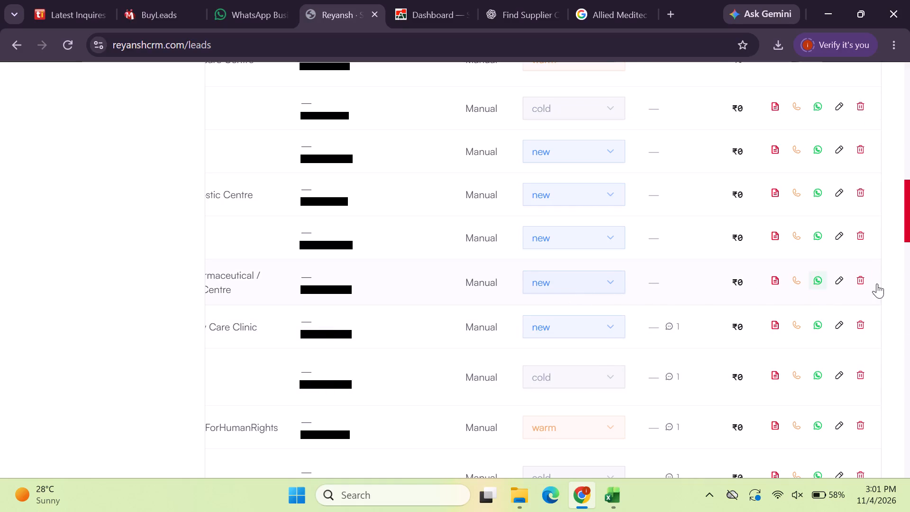
Add the remark "No requirement for now after 2,3 months" to the Sysrata Pharmaceutical / Diagnostic Centre lead and close the lead.
click(837, 281)
scroll(428, 381, down, 3)
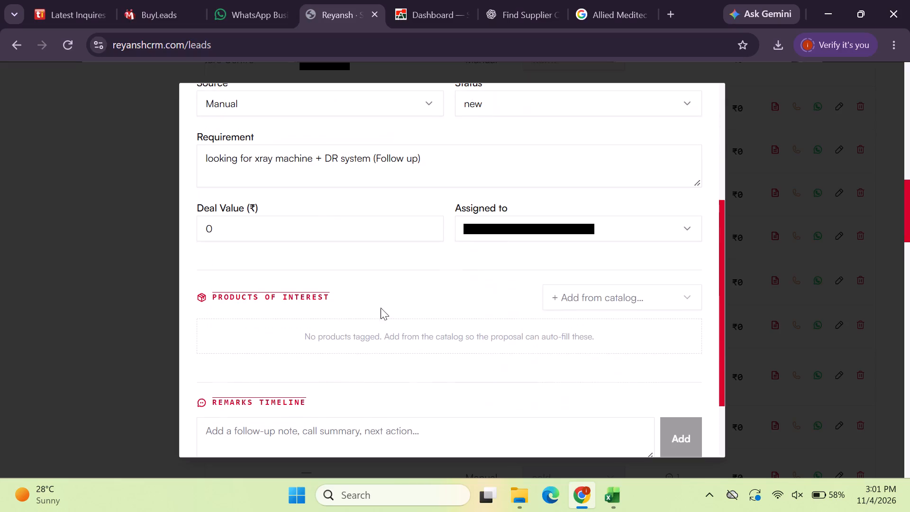
scroll(251, 375, down, 2)
click(268, 346)
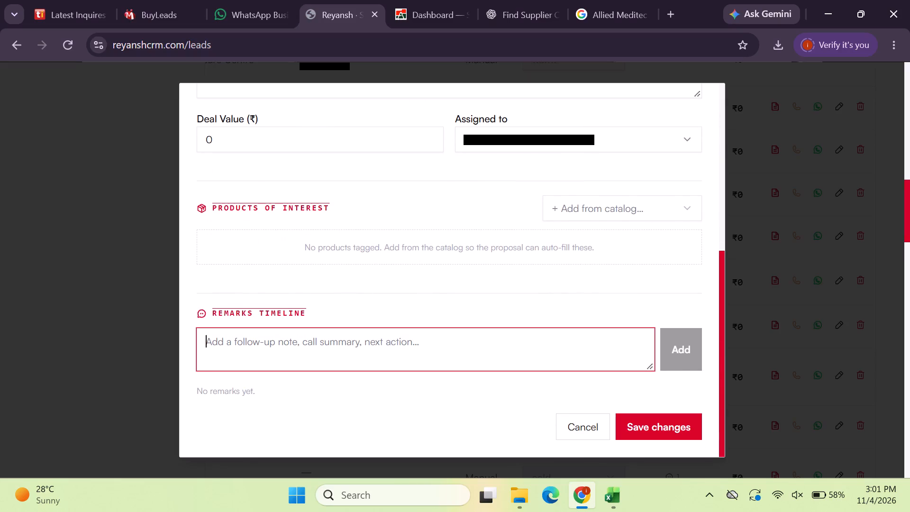
key(n)
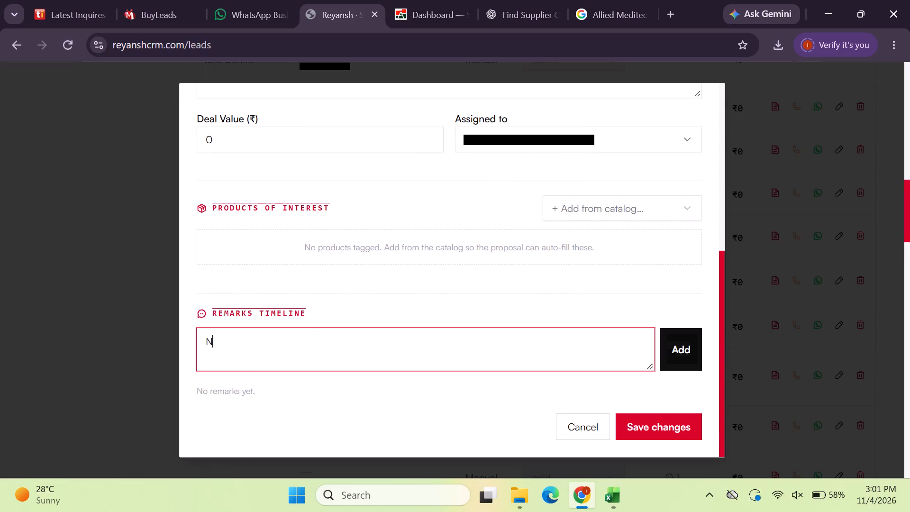
text(o)
key(space)
text(requirement for now)
key(space)
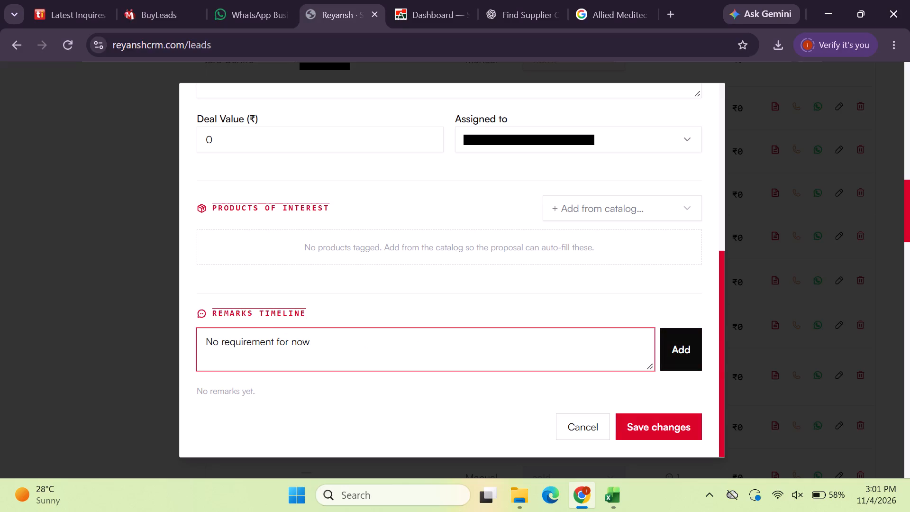
text(after)
key(space)
text(2,3 mot)
key(BackSpace)
text(nths)
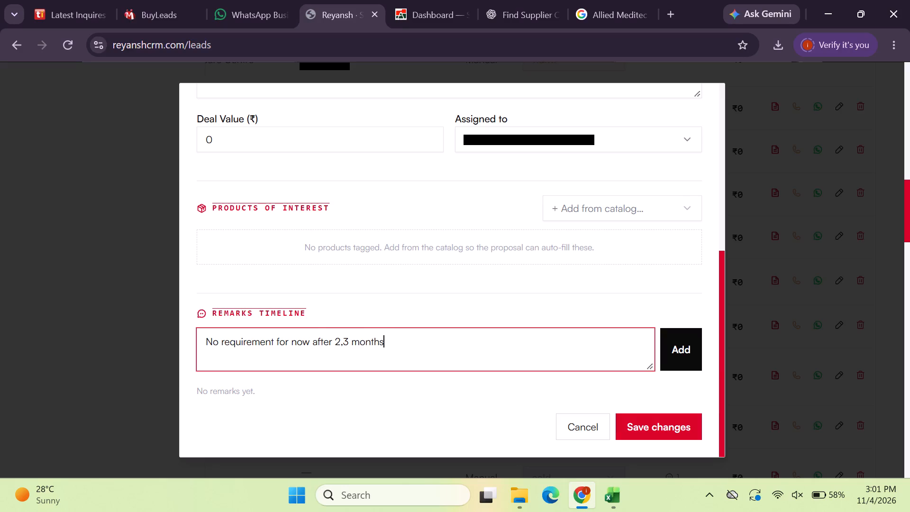
click(677, 354)
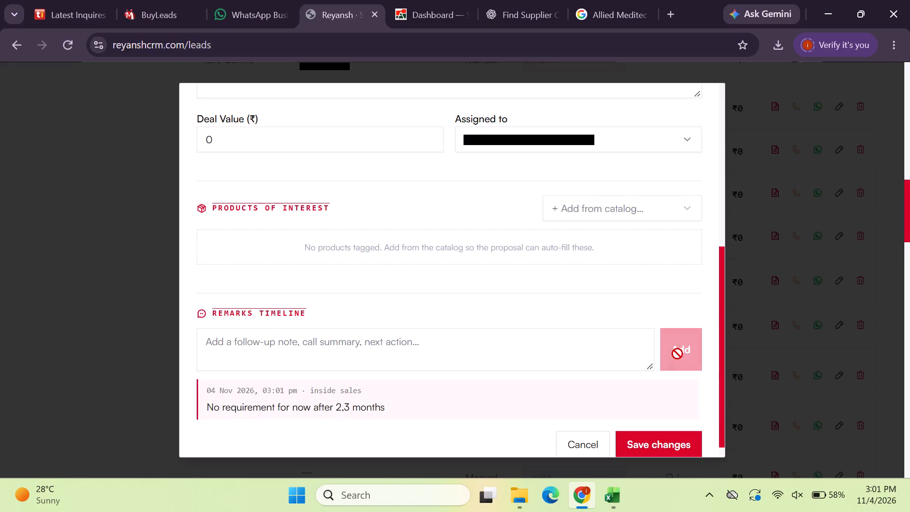
scroll(677, 354, up, 12)
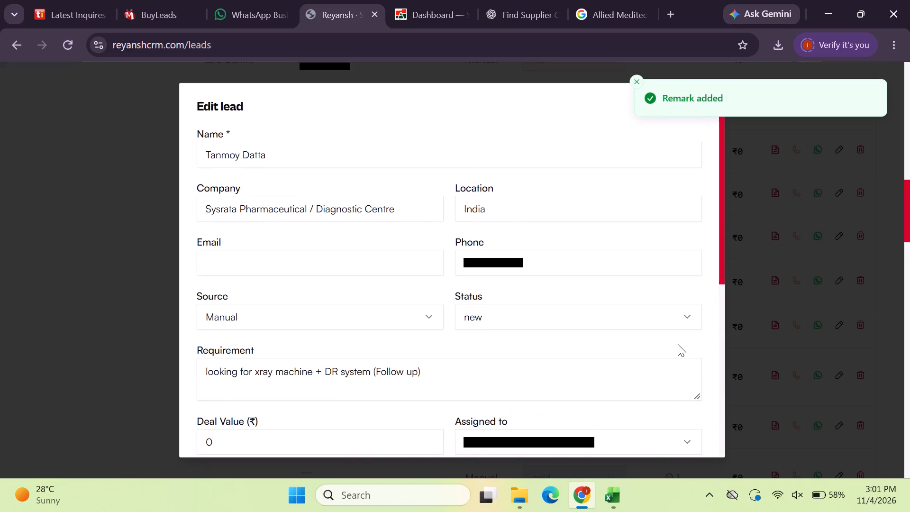
scroll(678, 344, up, 3)
click(702, 101)
Add the remark "No Response" to the Remarks Timeline of the Assam lead whose company is Clinic, and save the lead.
scroll(662, 332, up, 2)
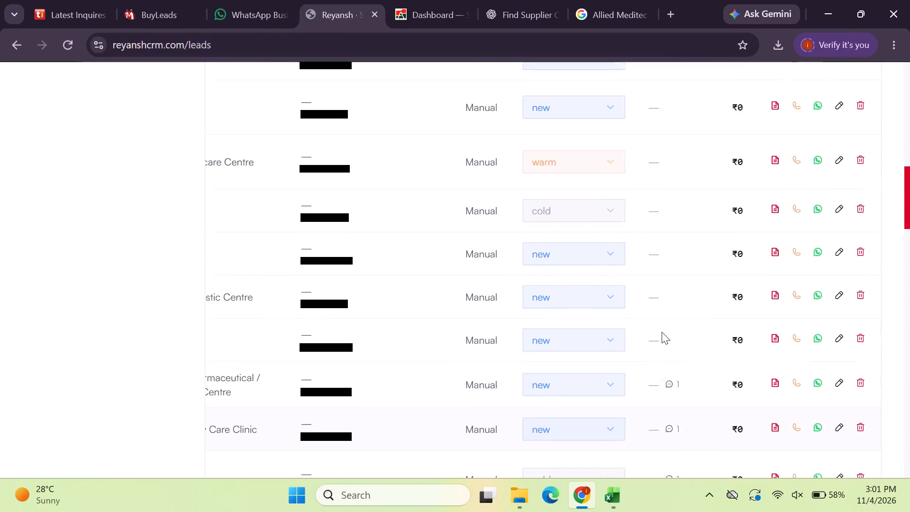
scroll(662, 332, down, 2)
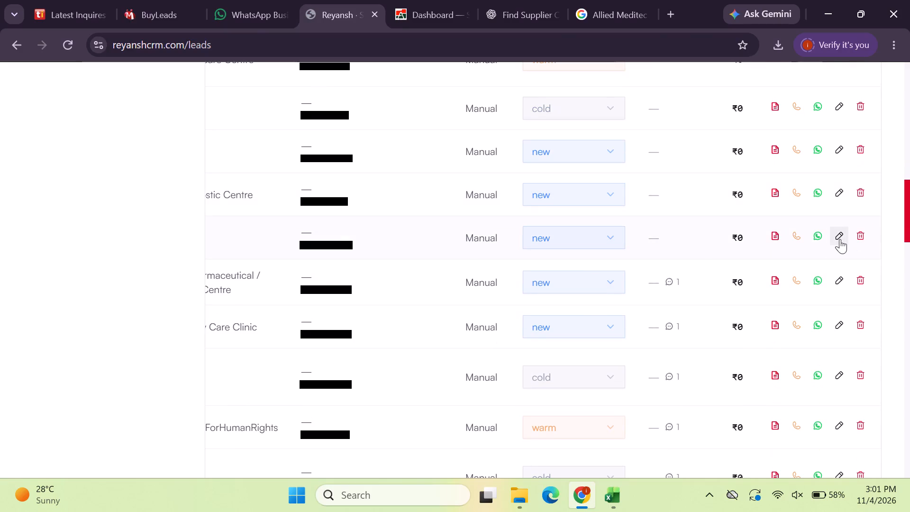
click(840, 239)
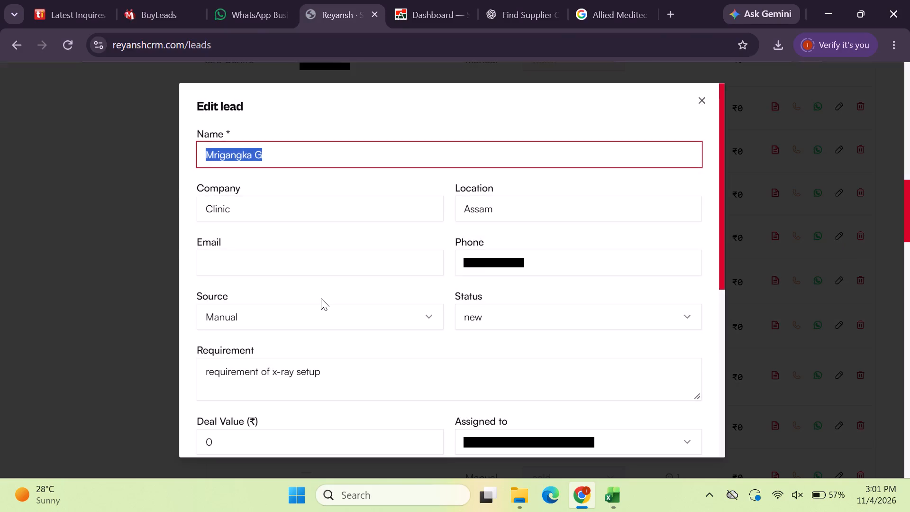
scroll(321, 298, down, 4)
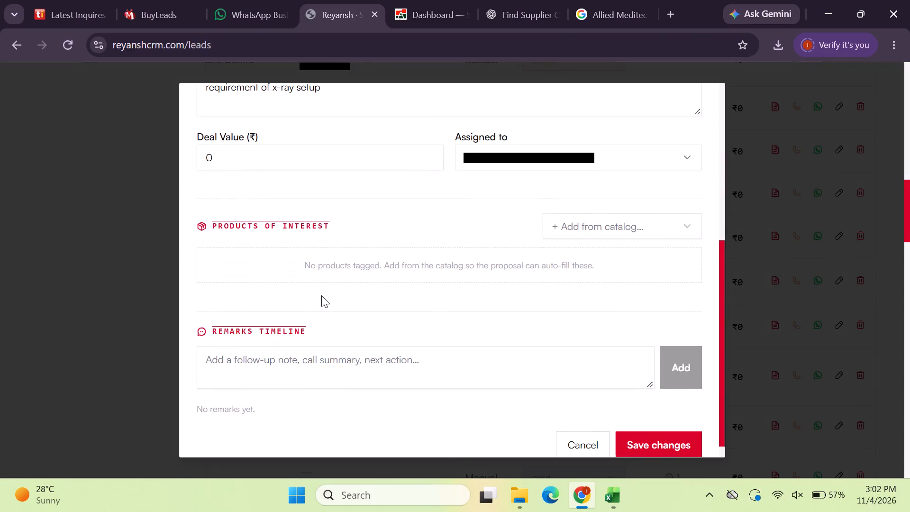
scroll(321, 295, down, 1)
scroll(321, 295, up, 7)
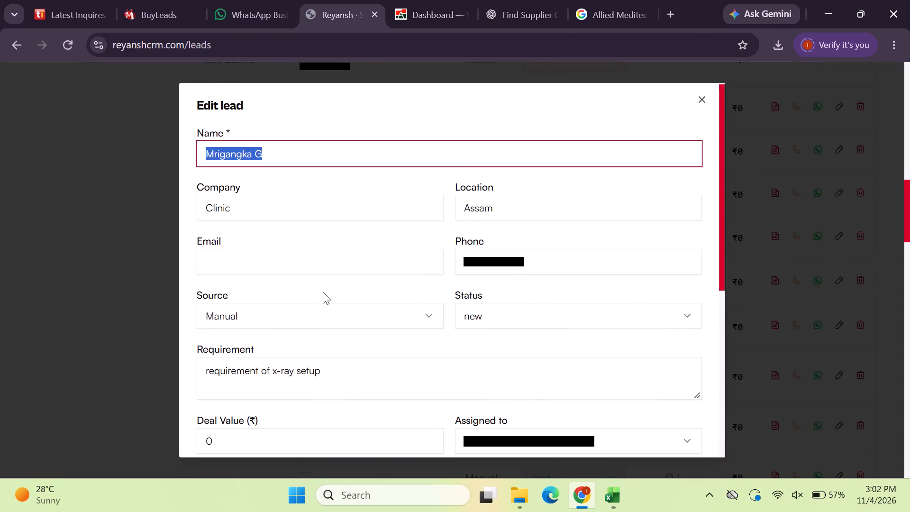
scroll(323, 291, down, 1)
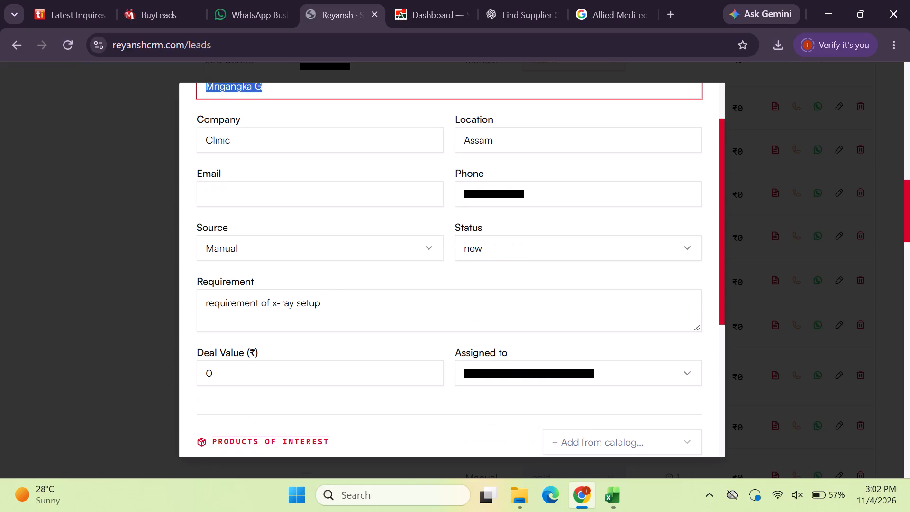
scroll(324, 288, down, 3)
click(278, 364)
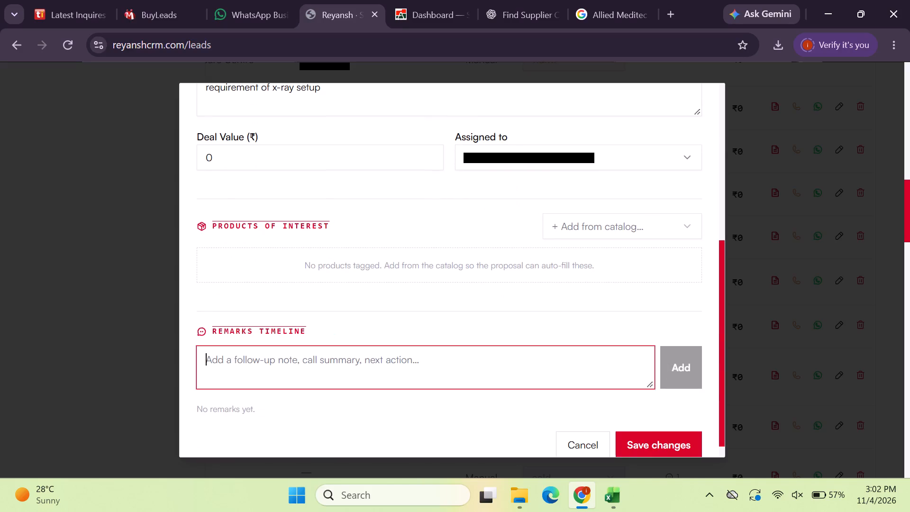
key(n)
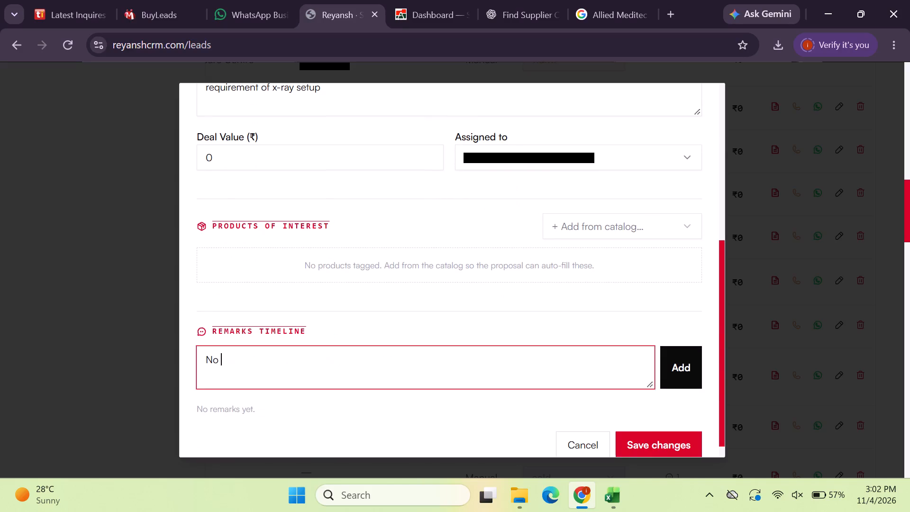
key(r)
text(ESPONSE)
key(BackSpace)
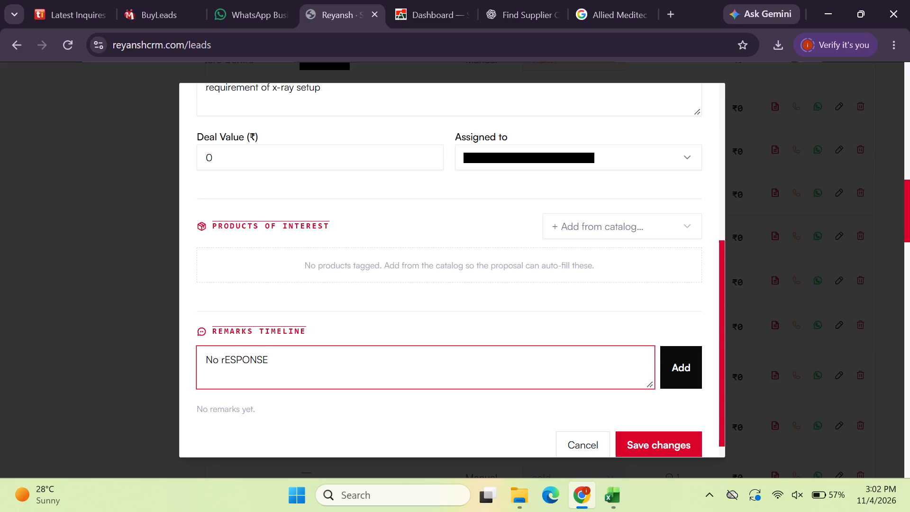
key(BackSpace)
key(BackSpace)
key(BackSpace)
key(BackSpace)
key(BackSpace)
key(BackSpace)
key(BackSpace)
key(r)
text(esponse)
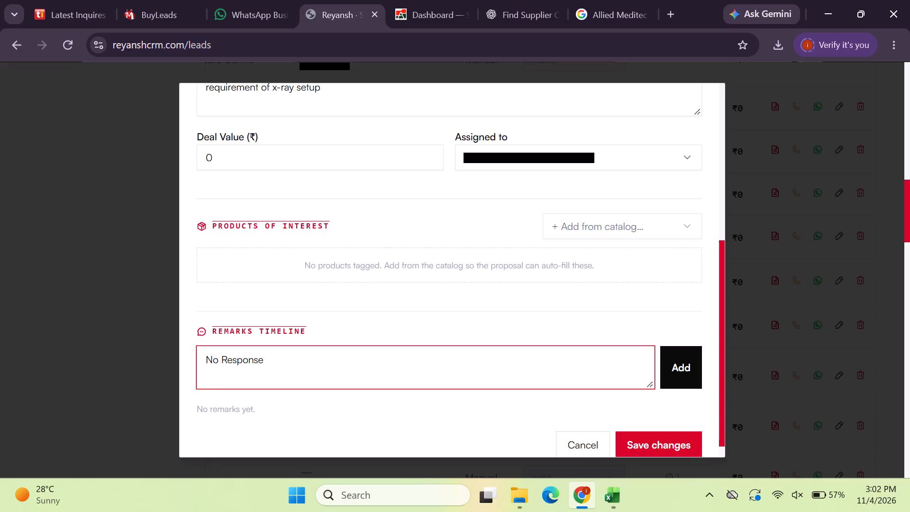
click(686, 360)
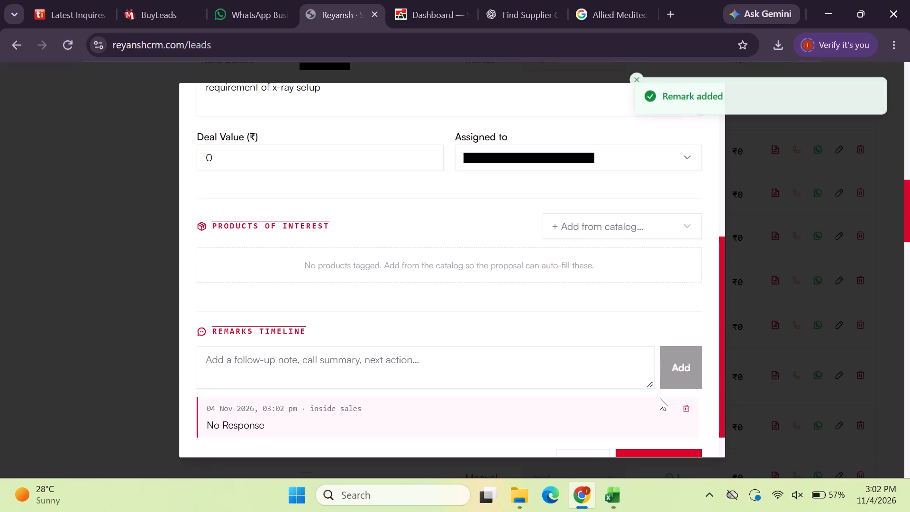
scroll(660, 398, down, 2)
click(646, 432)
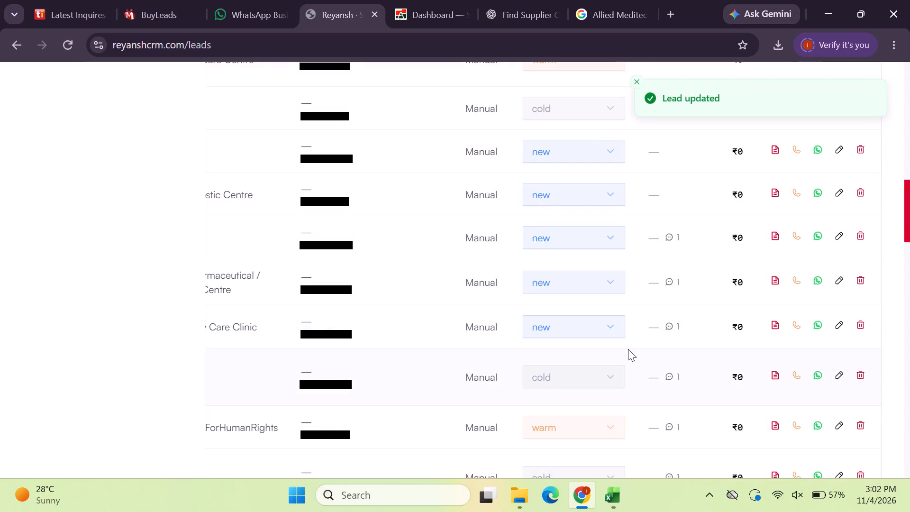
Add the remark "No requirment for now due personal circumstances...plan later" to the Remarks Timeline of the RDS Diagnostic Centre lead.
scroll(628, 349, up, 1)
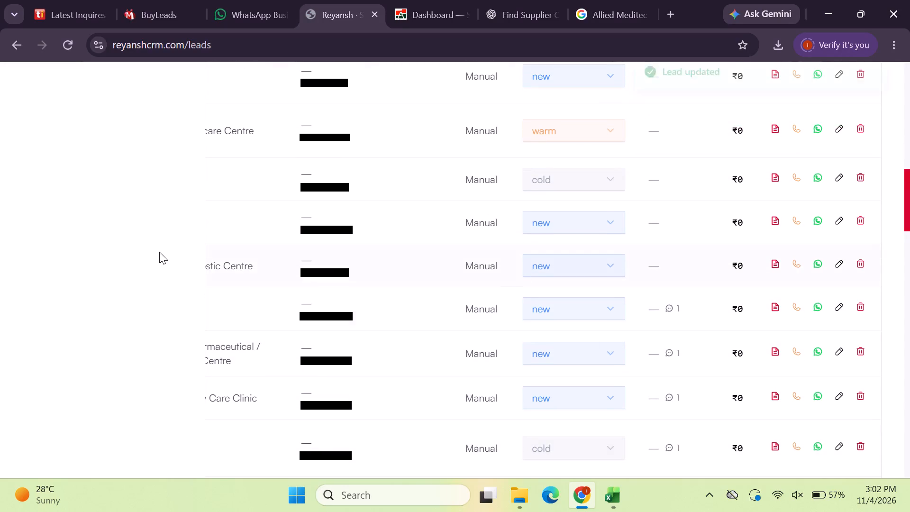
click(840, 264)
scroll(497, 349, down, 1)
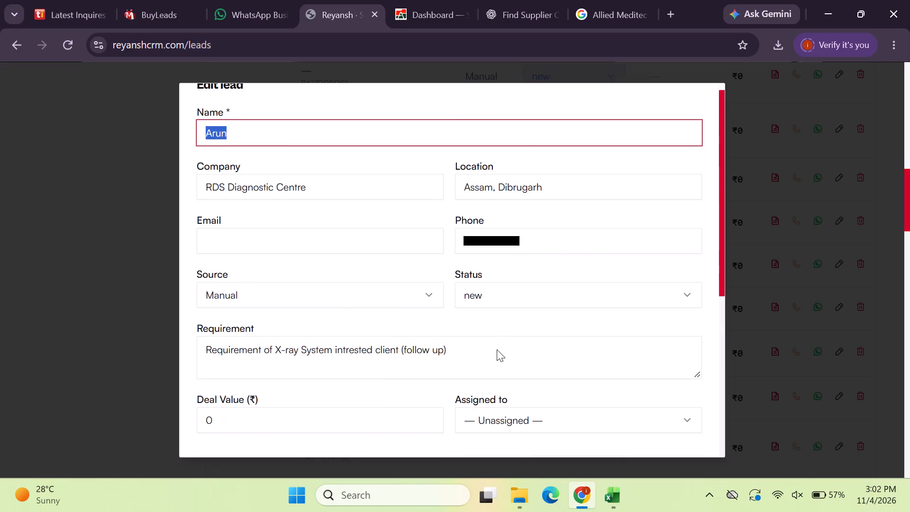
scroll(499, 347, up, 1)
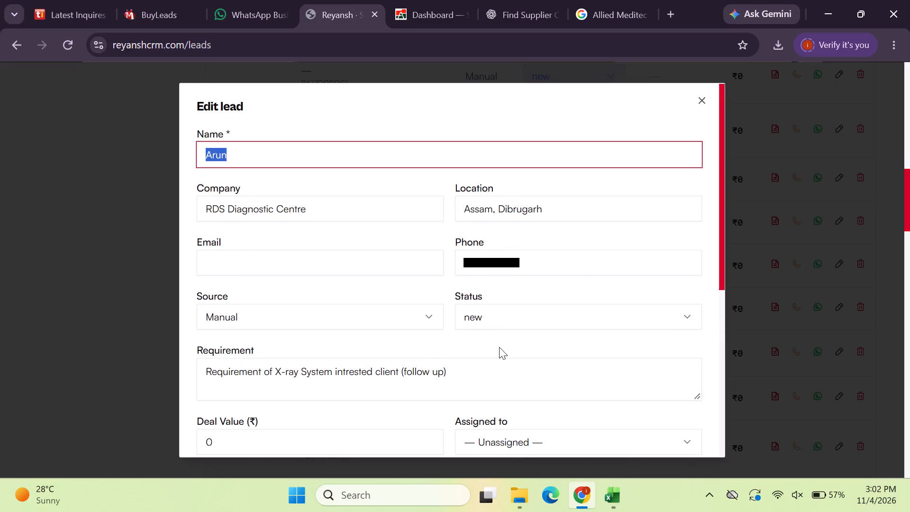
scroll(499, 347, down, 4)
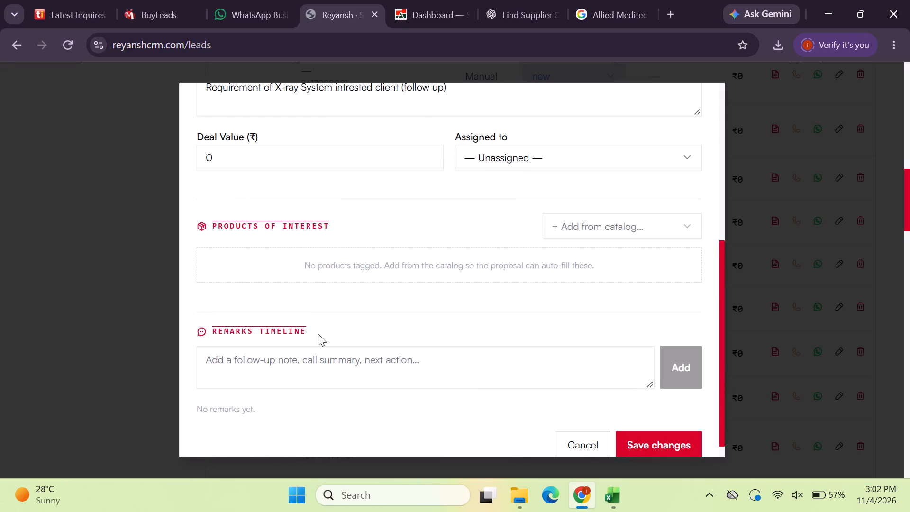
click(309, 357)
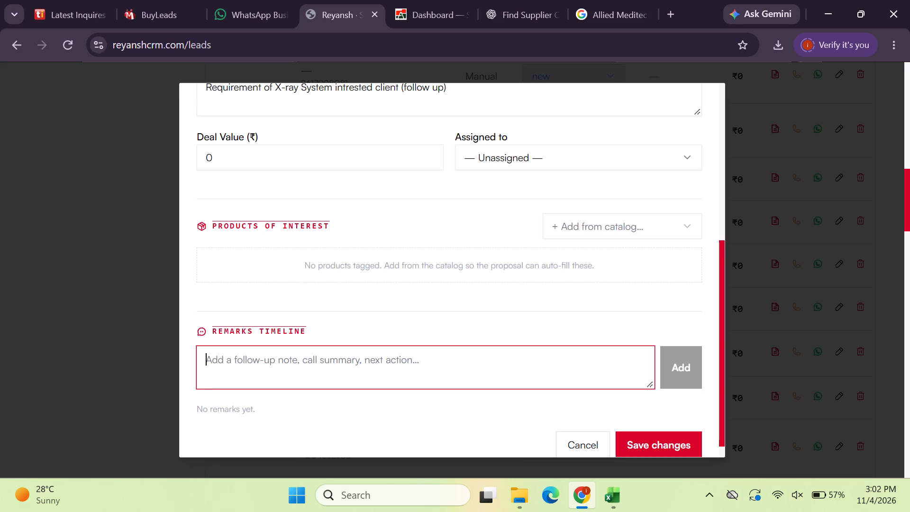
text(o requirment)
key(space)
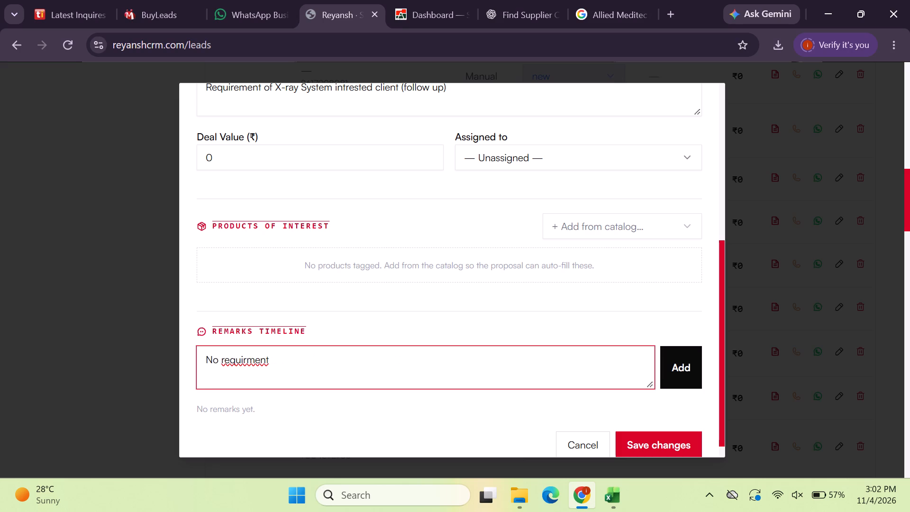
text(for now)
key(space)
text(due)
key(space)
text(somw)
key(space)
key(BackSpace)
key(BackSpace)
key(BackSpace)
key(BackSpace)
key(BackSpace)
text(per)
text(sonal)
key(space)
text(cir)
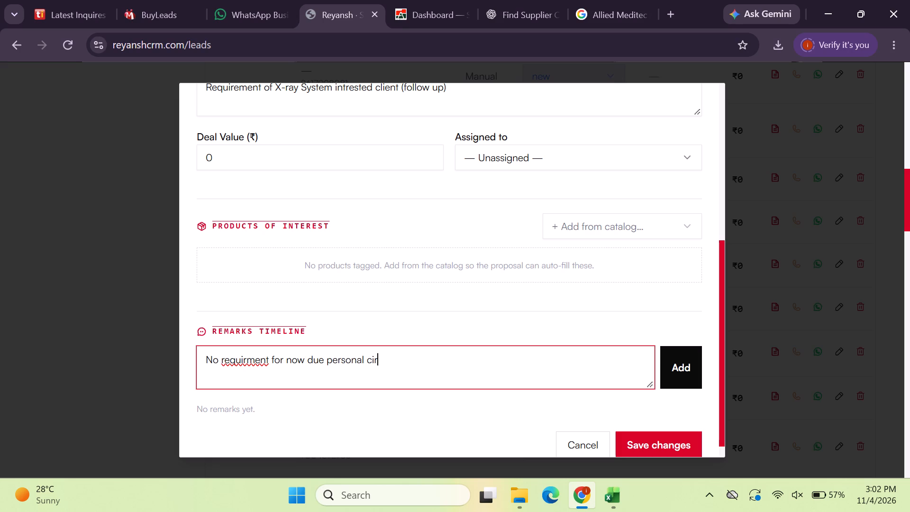
text(cum)
key(s)
text(tences)
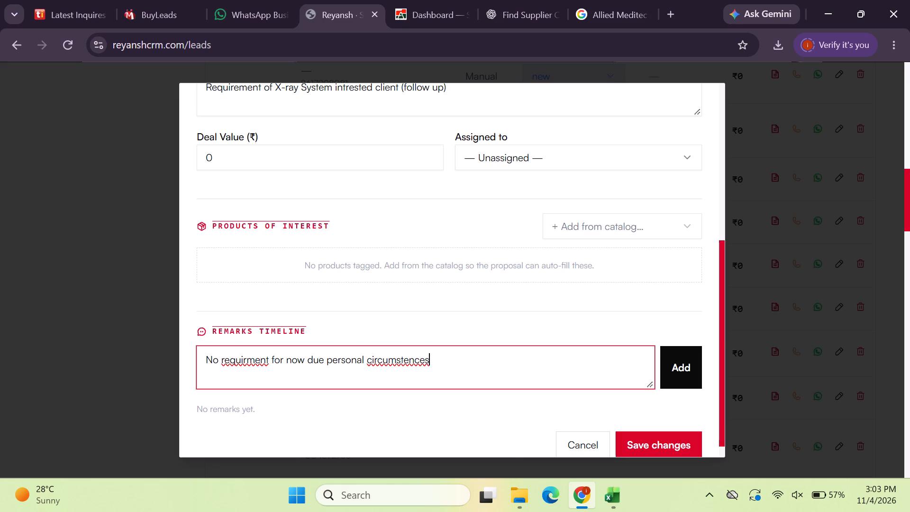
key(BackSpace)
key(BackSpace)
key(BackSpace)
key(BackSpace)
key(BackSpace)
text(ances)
click(446, 357)
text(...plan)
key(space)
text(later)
scroll(710, 511, up, 1)
click(682, 373)
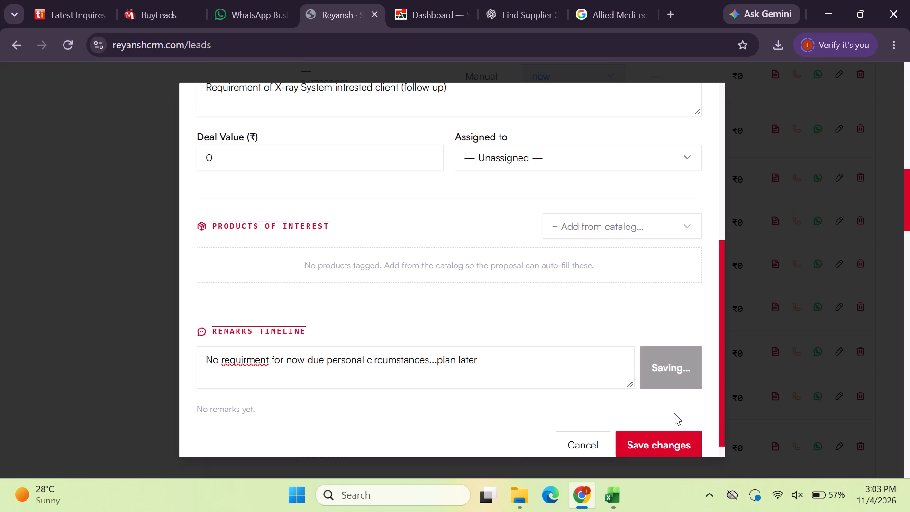
Save the changes to the RDS Diagnostic Centre lead.
scroll(673, 405, down, 3)
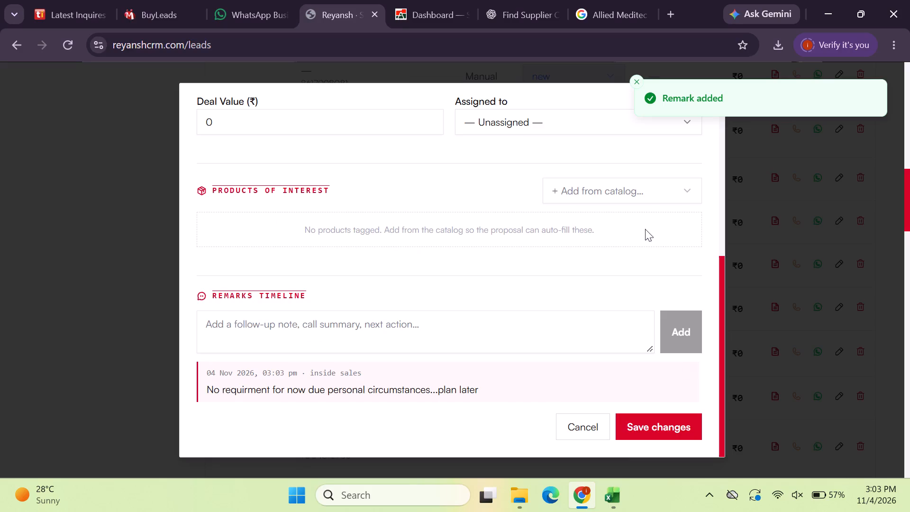
click(650, 427)
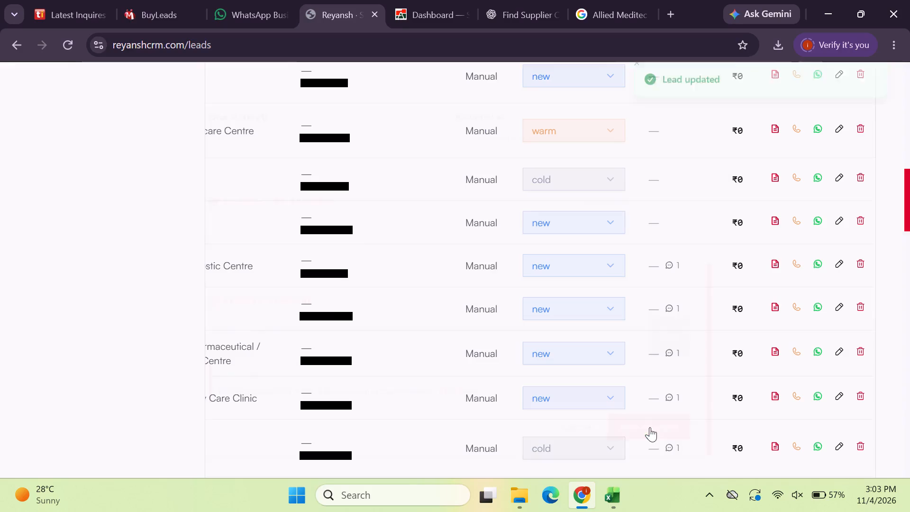
Copy "no response" from the Requirement of the Unknown-company x-ray machine lead, two rows above RDS Diagnostic Centre's neighbouring leads, for its Remarks Timeline.
scroll(619, 402, up, 1)
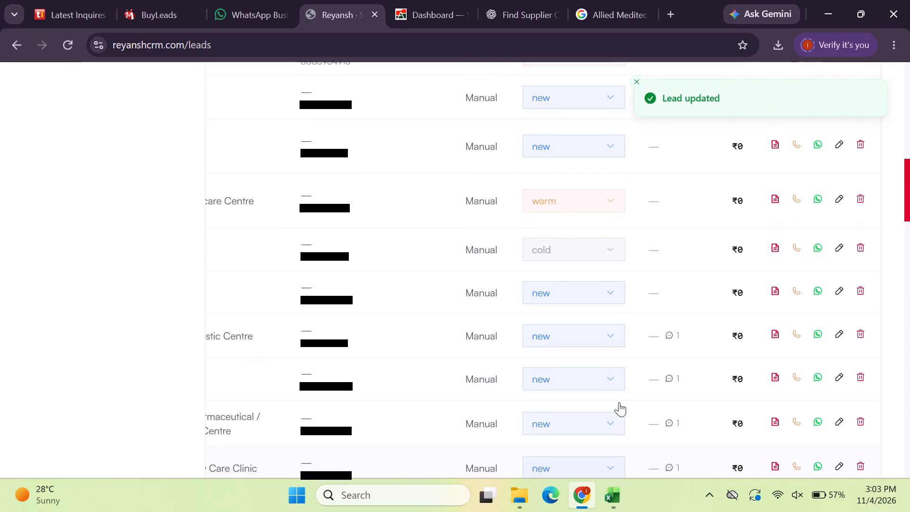
click(837, 296)
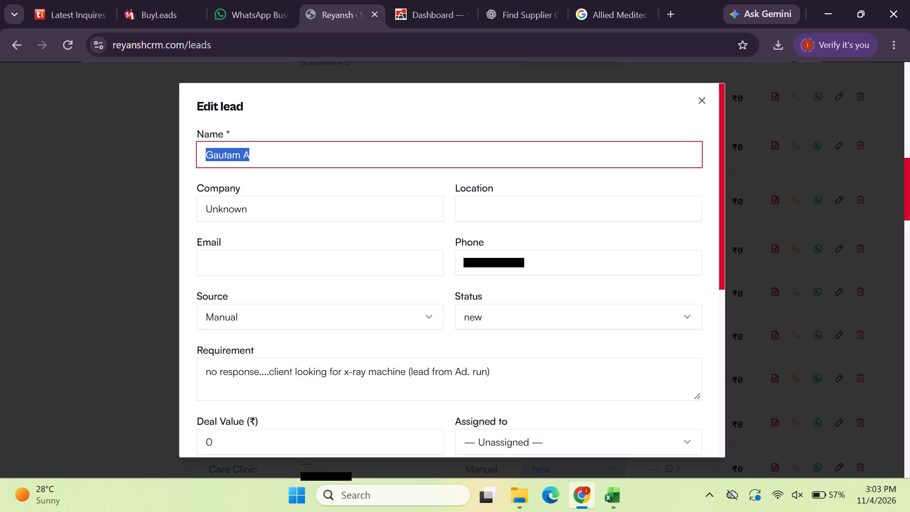
scroll(353, 262, down, 1)
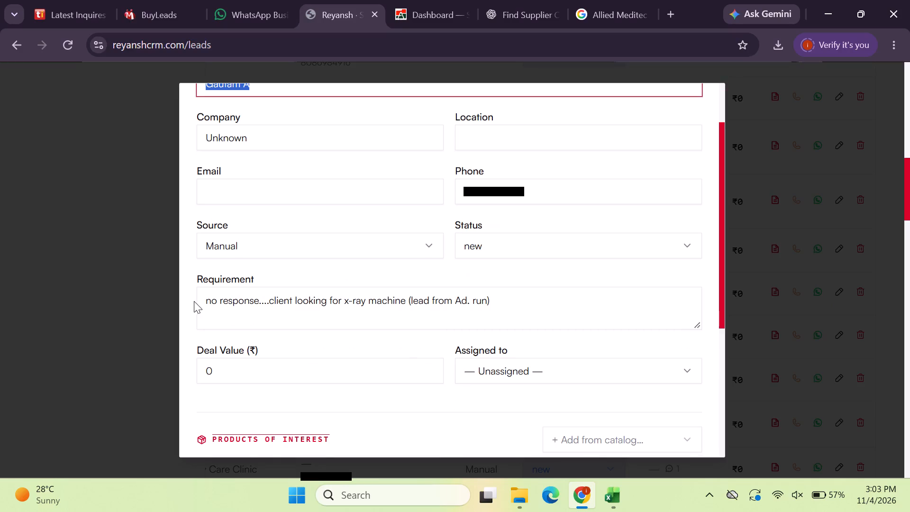
drag(202, 302, 257, 314)
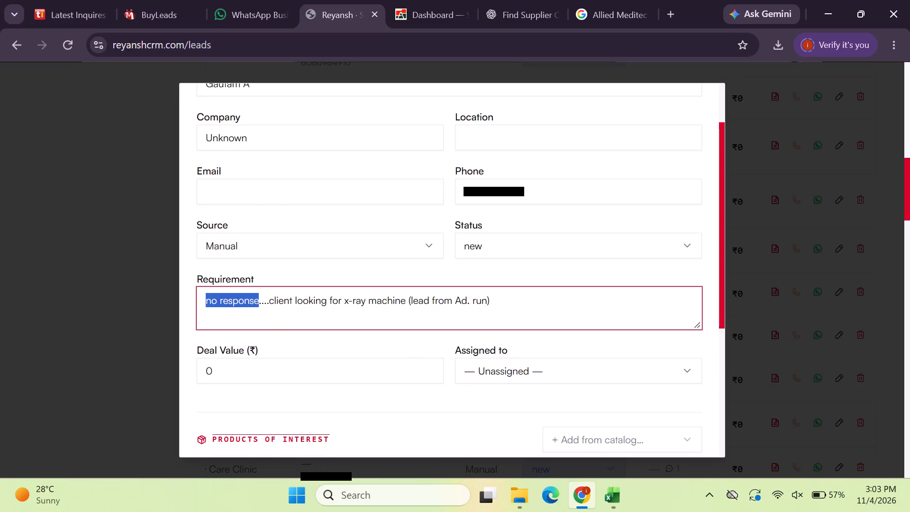
drag(257, 314, 257, 315)
key(ctrl+c)
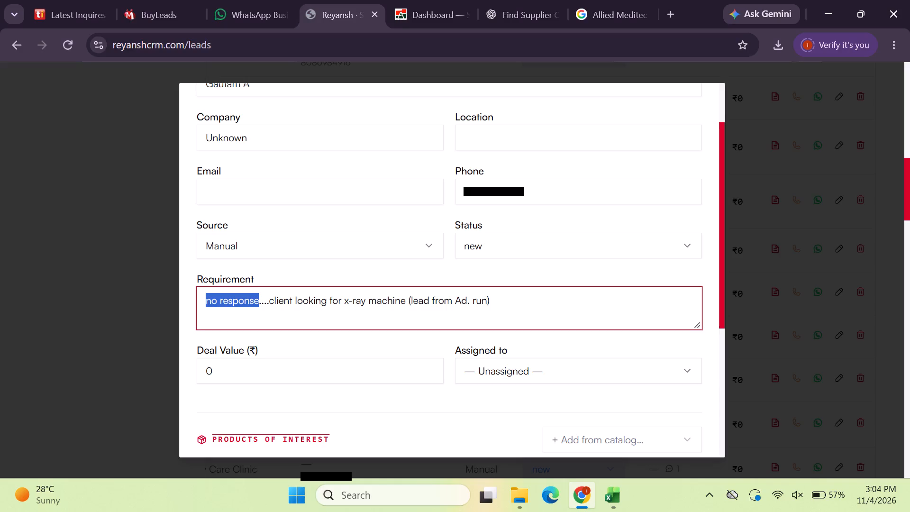
scroll(406, 296, up, 4)
scroll(406, 296, down, 6)
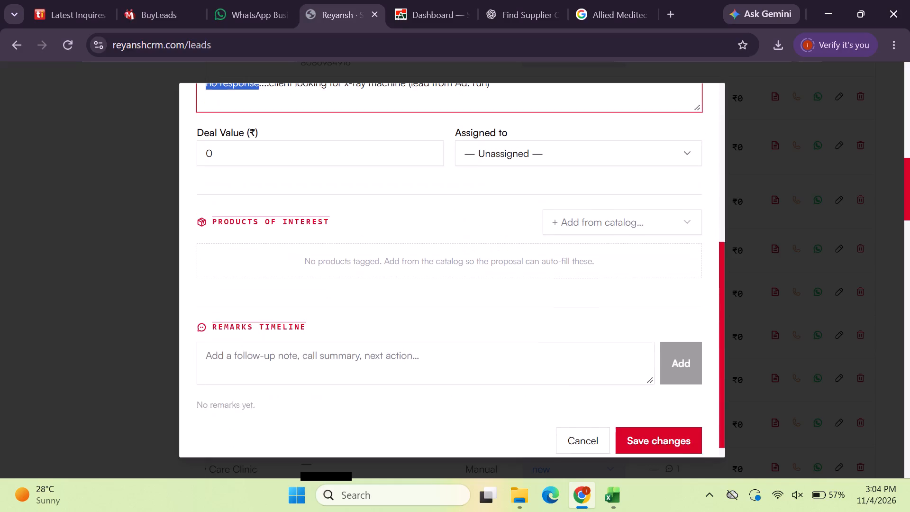
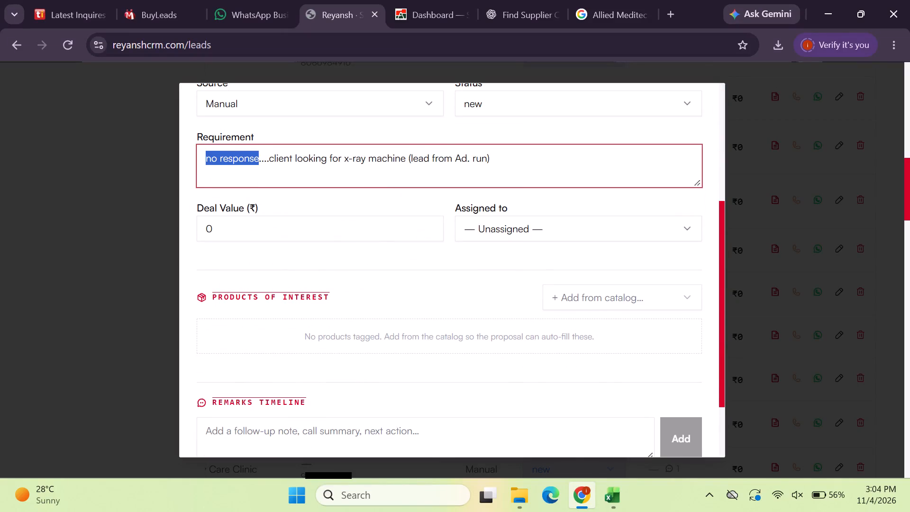
Trim the open lead's Requirement text by deleting "(lead from Ad. run)" and selecting the words "client looking for" before "x-ray machine".
drag(407, 156, 662, 158)
key(BackSpace)
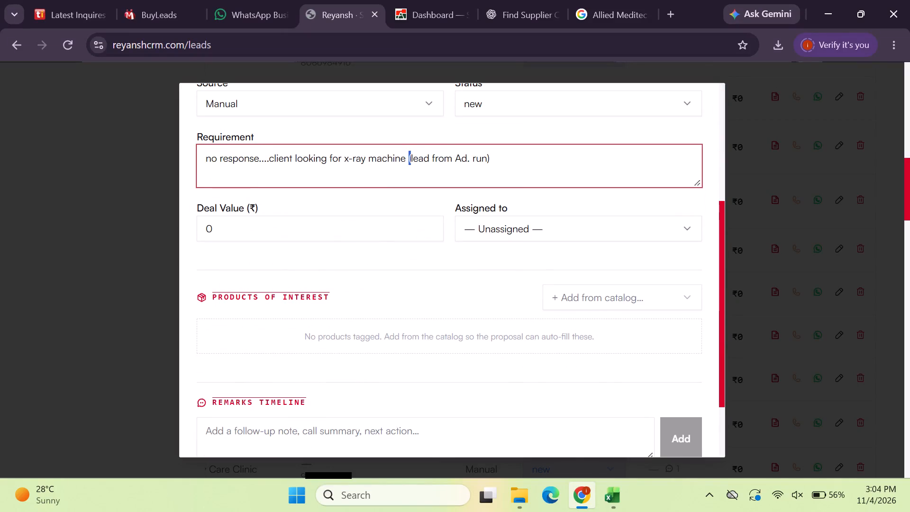
click(340, 159)
drag(340, 160, 274, 165)
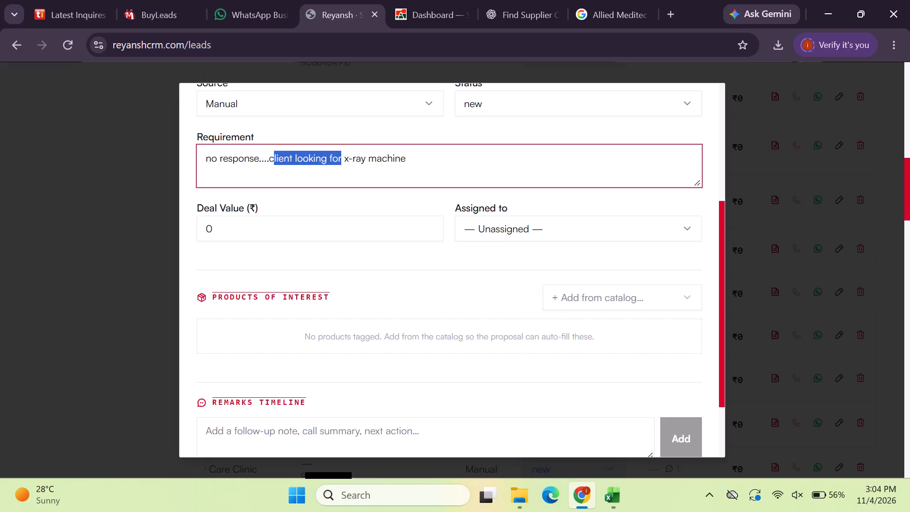
Remove "client looking for" from the open lead's Requirement, keeping the no-response note and "x-ray machine".
drag(274, 165, 268, 171)
key(BackSpace)
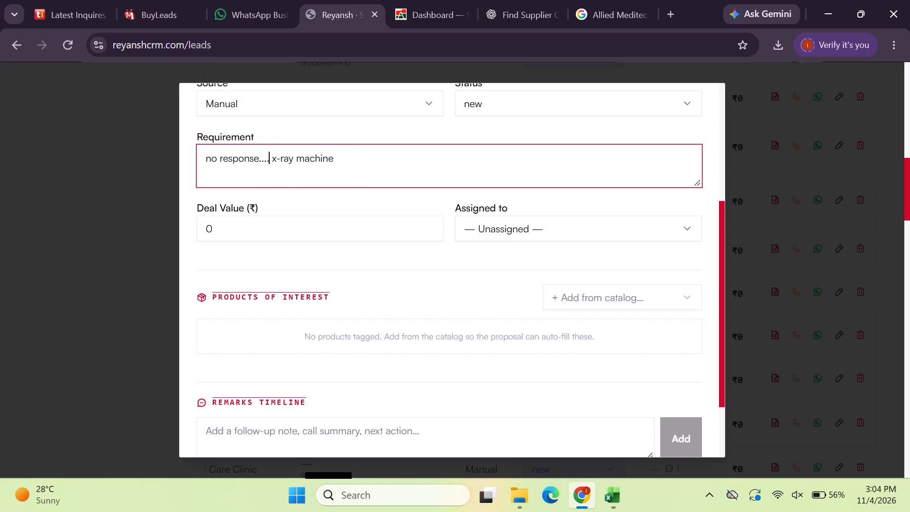
Copy "no response...." from the Requirement into the lead's Remarks Timeline as a new remark, and save the lead.
drag(206, 157, 268, 162)
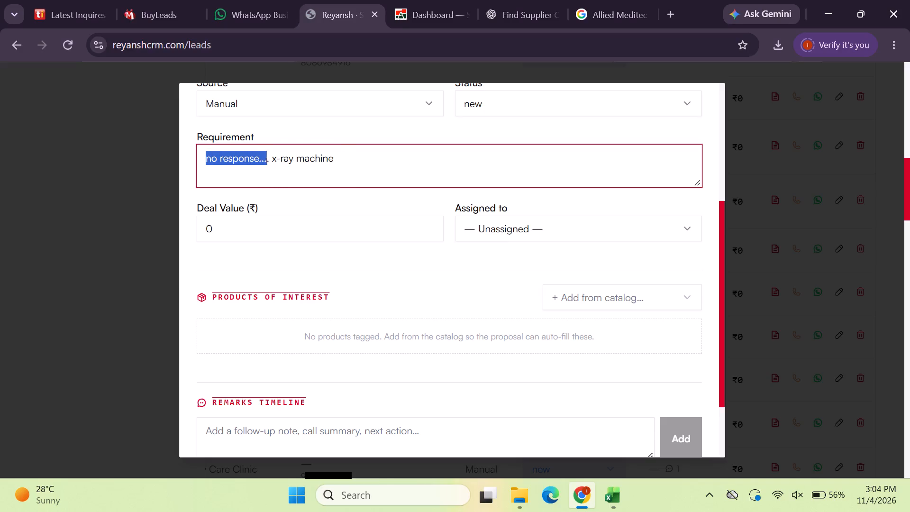
drag(268, 162, 271, 164)
key(ctrl+c)
scroll(327, 241, down, 4)
click(264, 356)
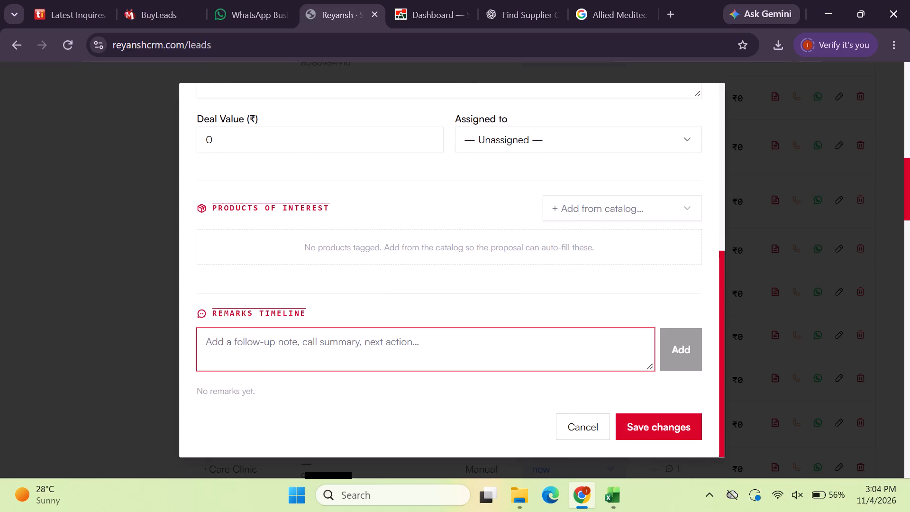
key(ctrl+v)
click(674, 350)
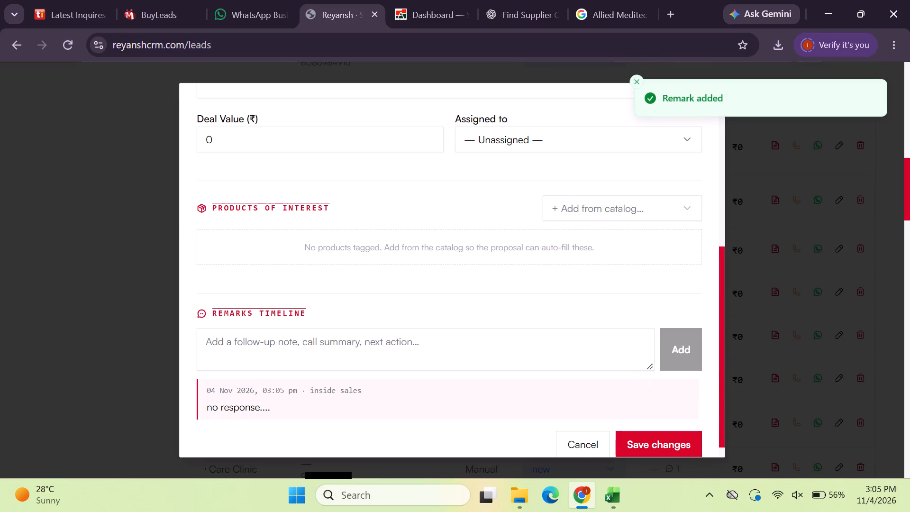
scroll(596, 365, down, 2)
click(648, 427)
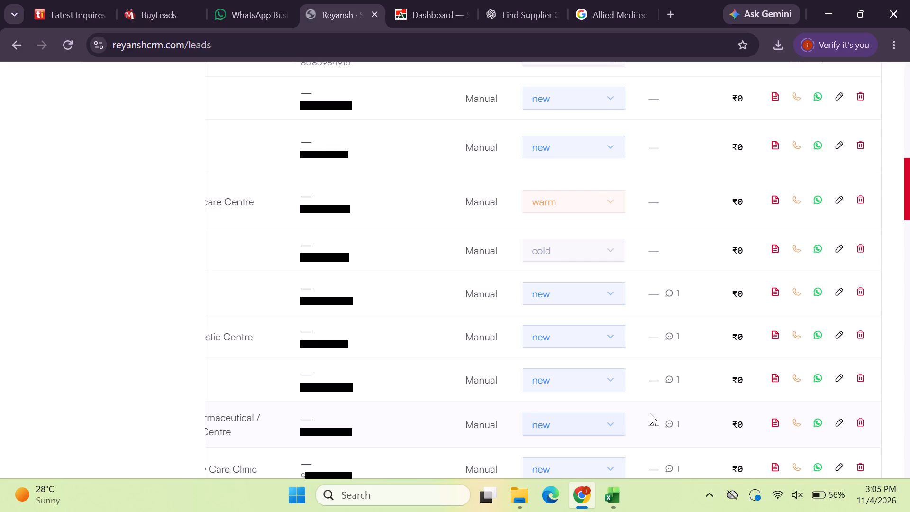
Copy the Requirement note "no response (out of coverage area)" into the Remarks Timeline of the cold lead without remarks, and save the lead.
click(843, 242)
scroll(566, 369, down, 2)
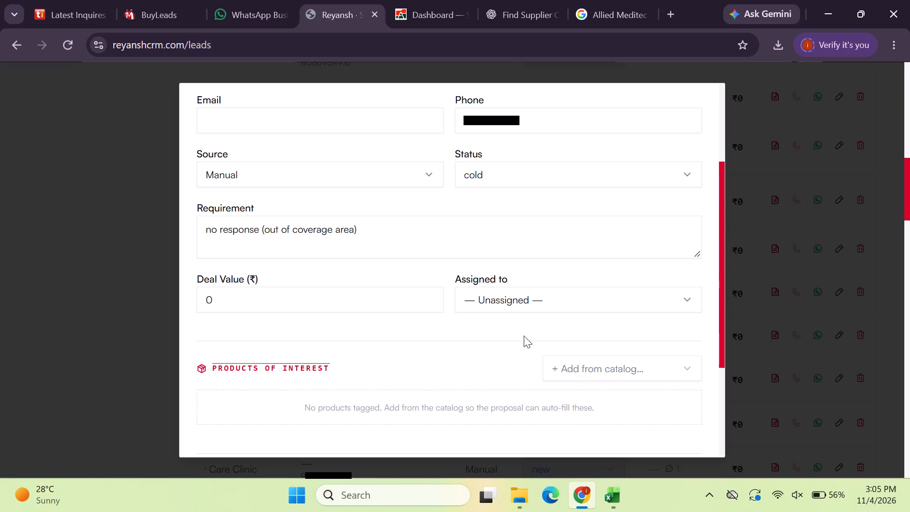
drag(205, 228, 218, 229)
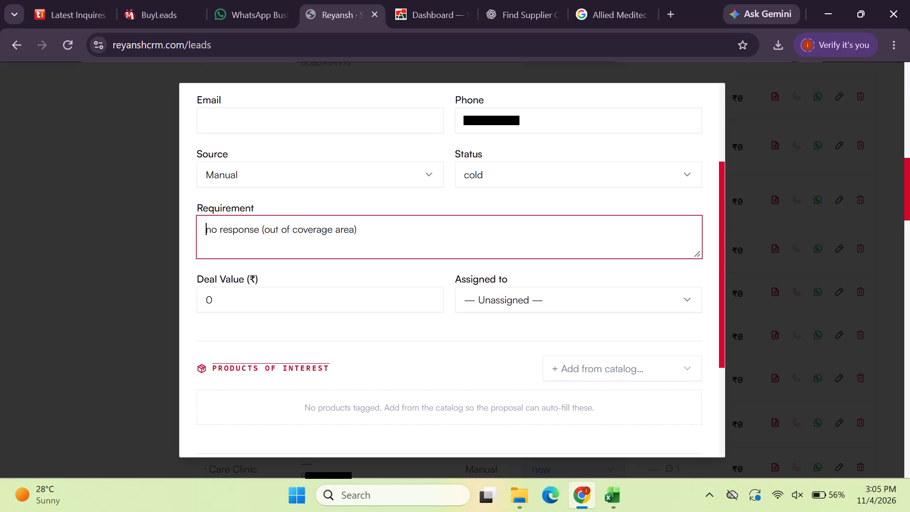
drag(218, 229, 455, 229)
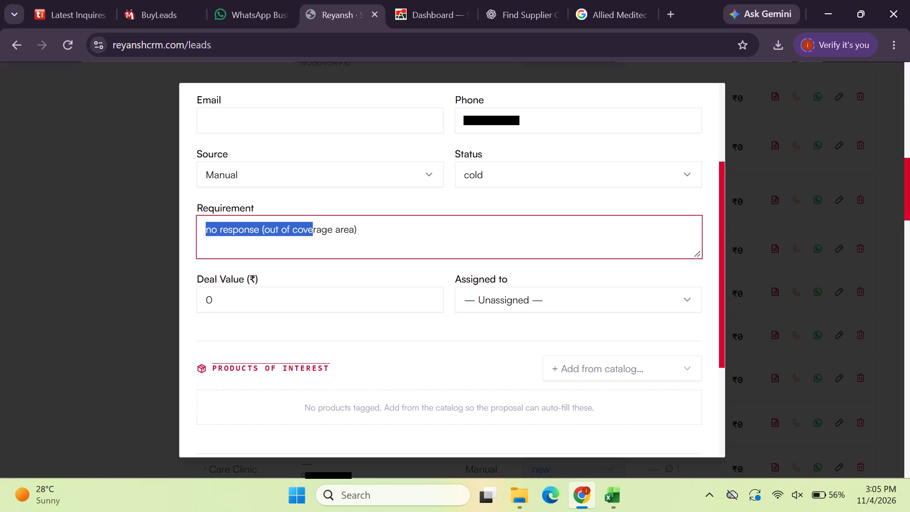
key(ctrl+c)
scroll(444, 283, down, 3)
click(236, 348)
key(ctrl+v)
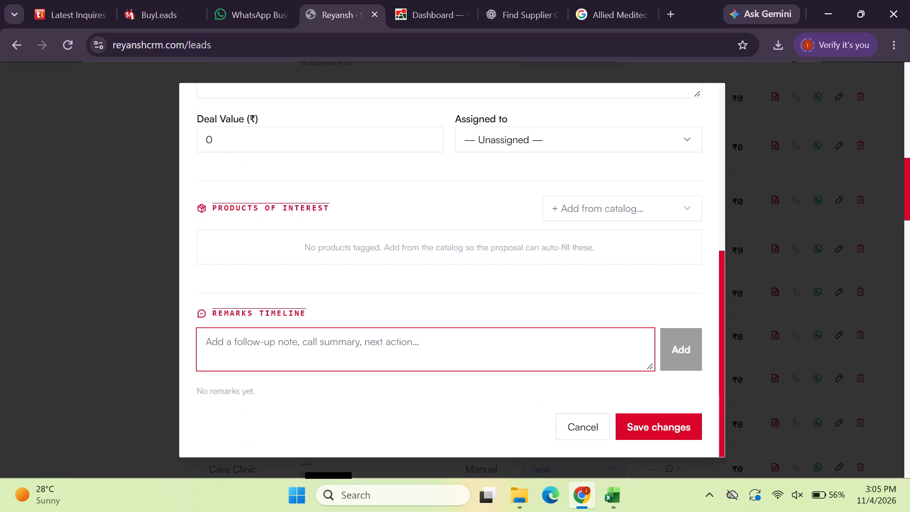
click(691, 351)
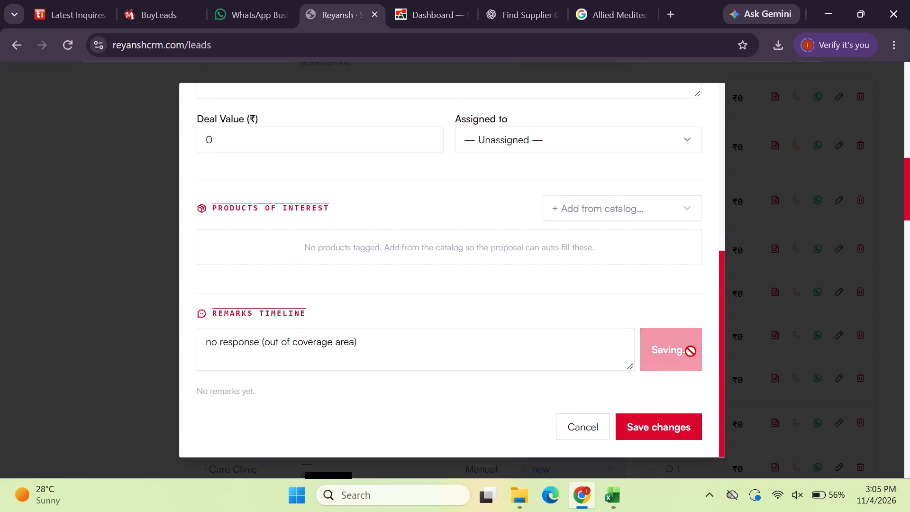
click(661, 447)
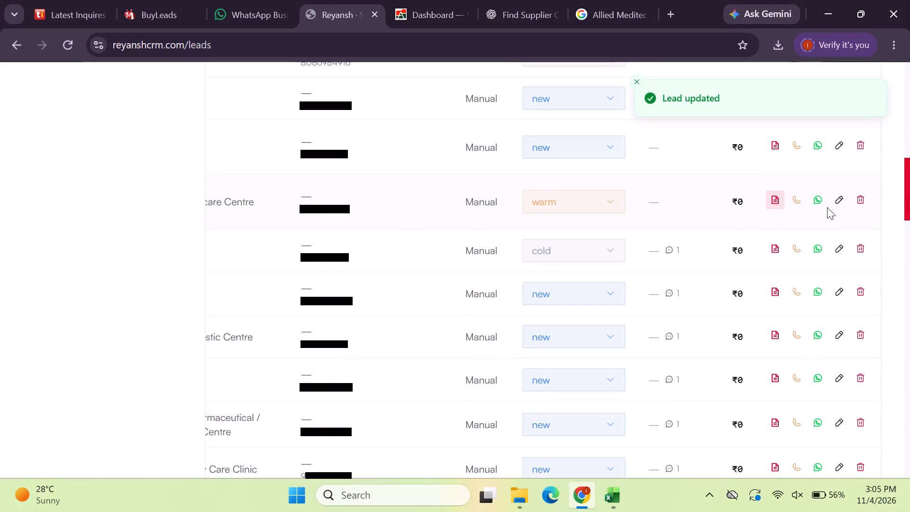
Open the A.N. Healthcare Centre lead and copy "(follow up ) no response" from its Requirement into the new remark field.
click(840, 202)
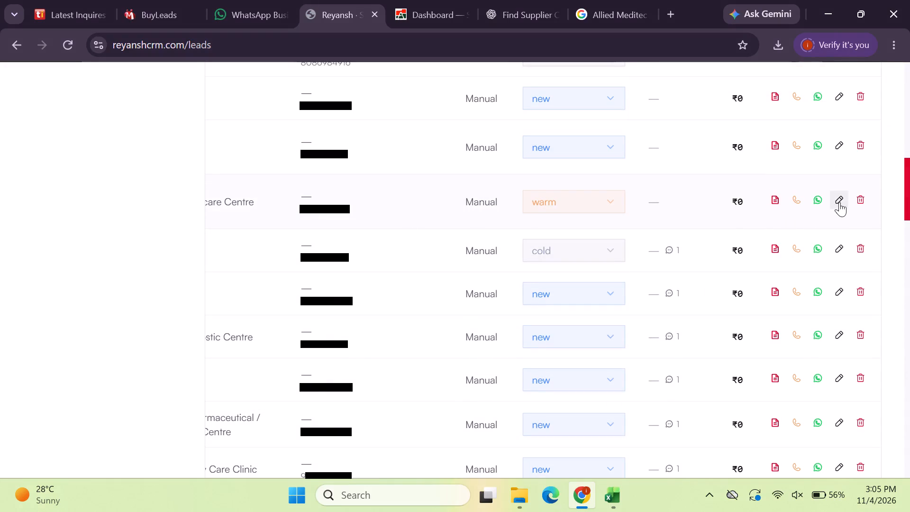
scroll(467, 247, down, 2)
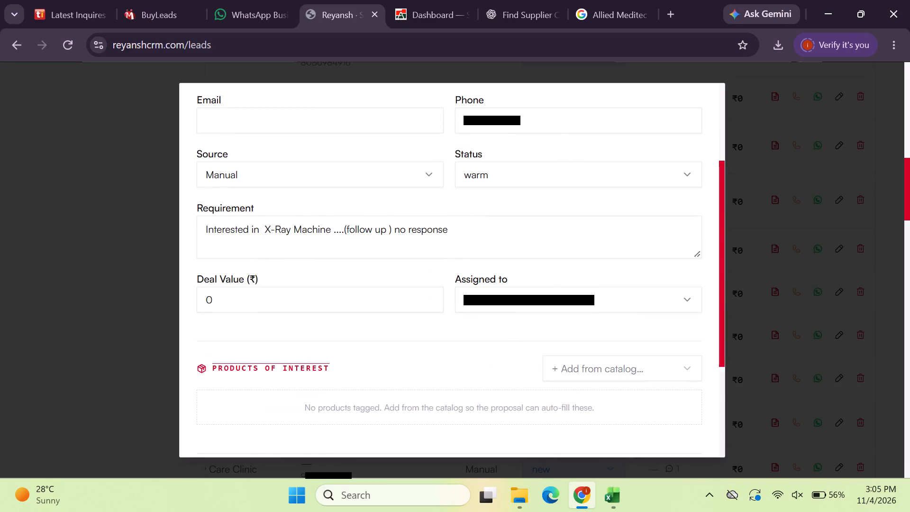
drag(344, 233, 470, 226)
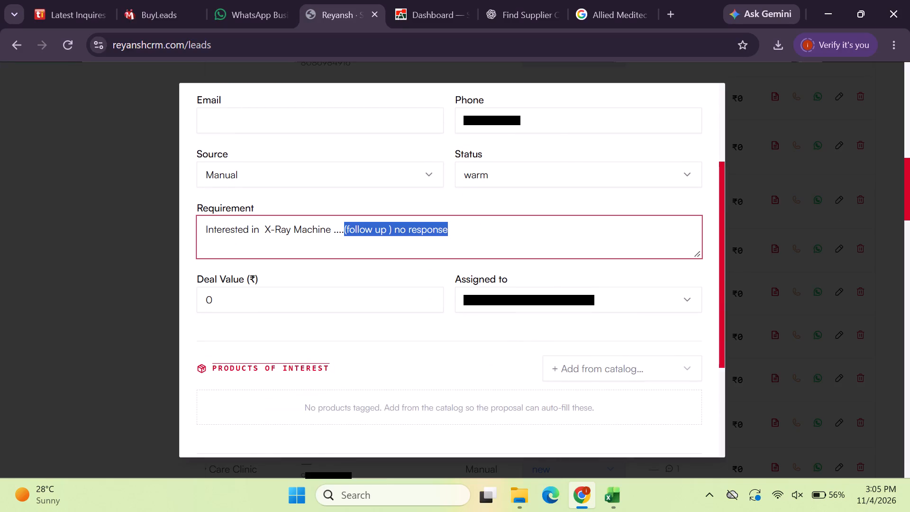
key(ctrl+c)
scroll(470, 226, down, 3)
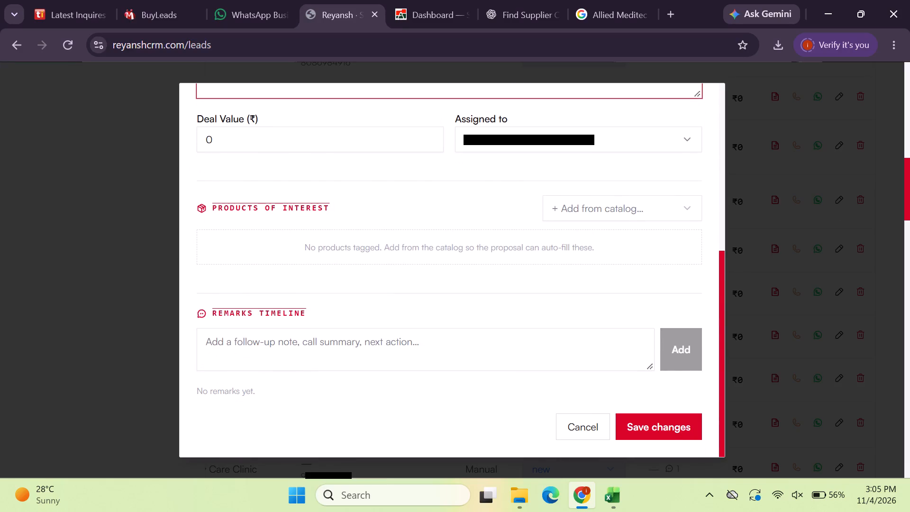
click(243, 341)
key(ctrl+v)
scroll(347, 342, up, 3)
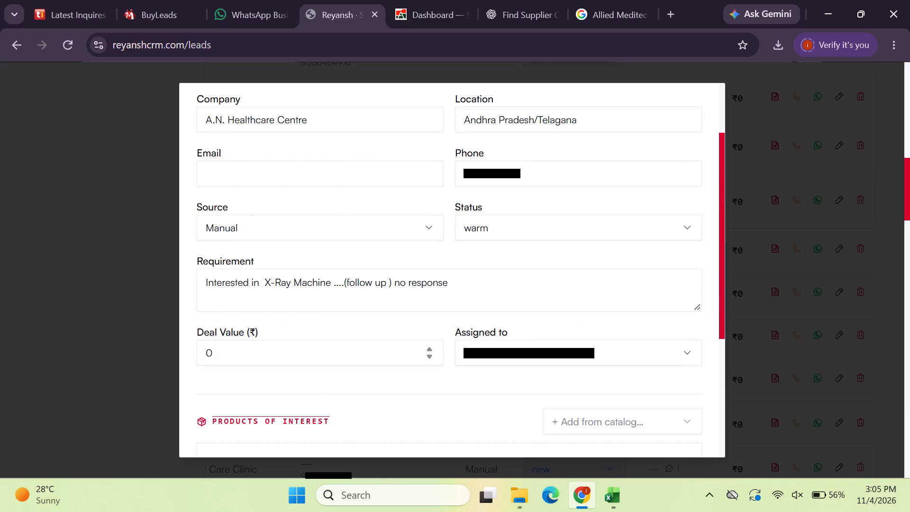
scroll(347, 342, down, 4)
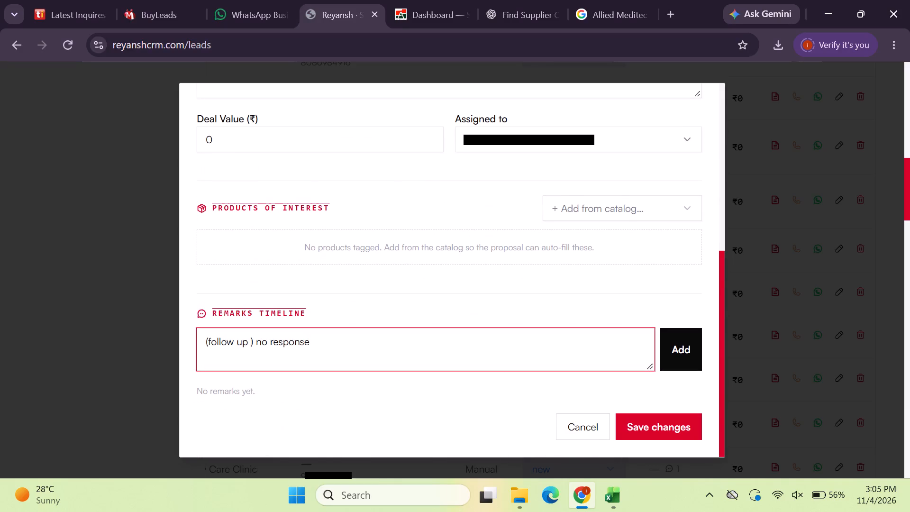
Replace the draft remark of the A.N. Healthcare Centre lead with new text starting with "N".
drag(205, 341, 387, 348)
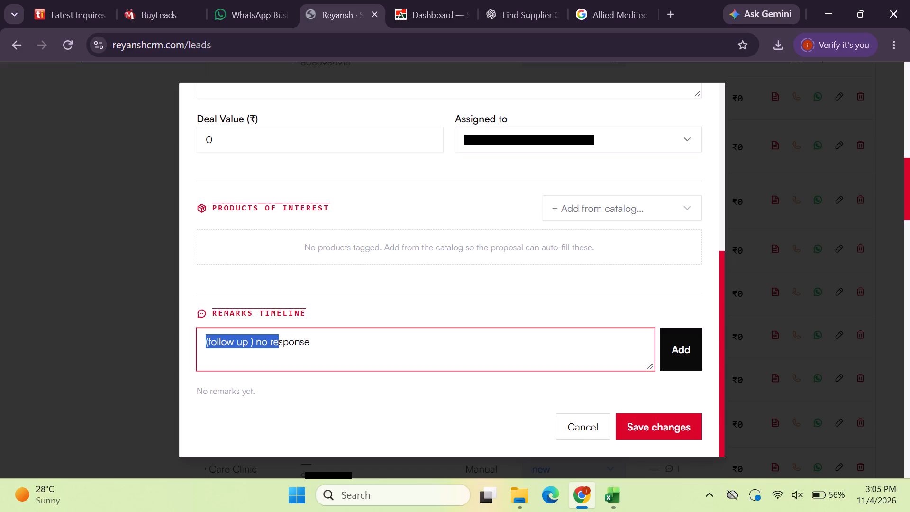
key(n)
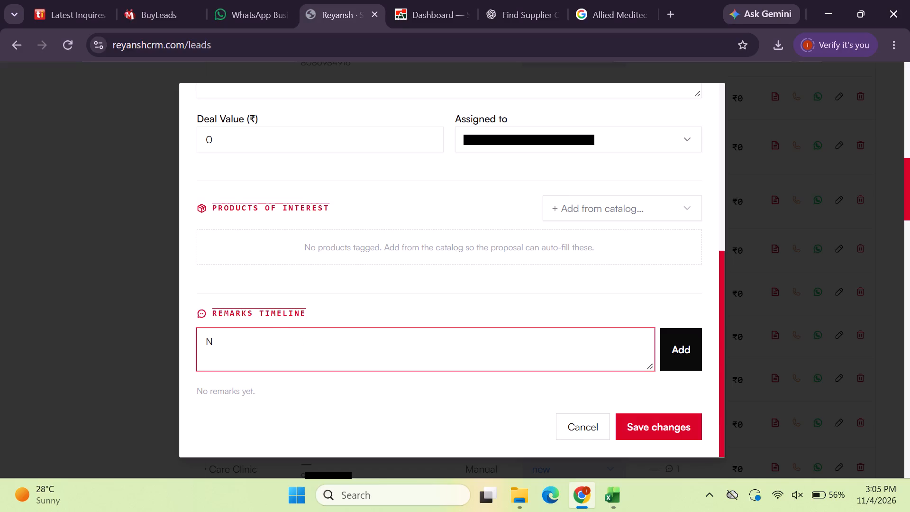
Complete the A.N. Healthcare Centre lead's remark as "No requirement for now..planing later" and add it to the Remarks Timeline.
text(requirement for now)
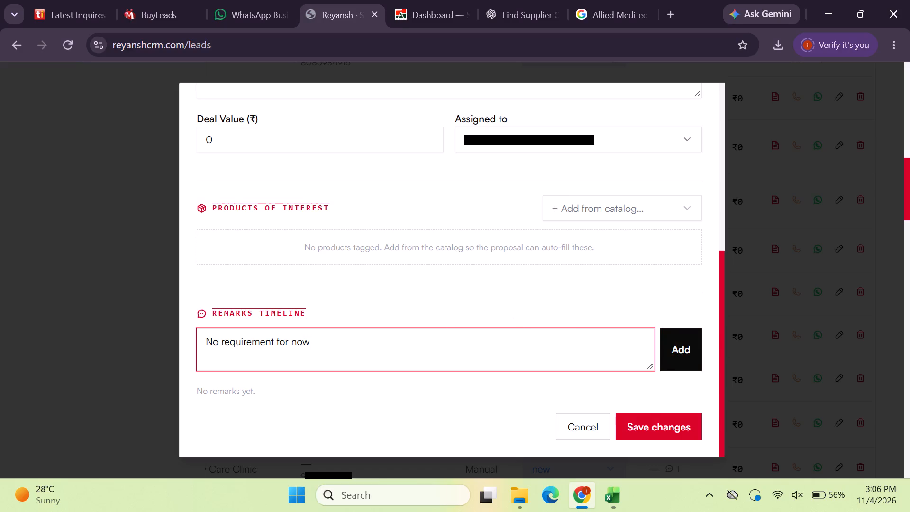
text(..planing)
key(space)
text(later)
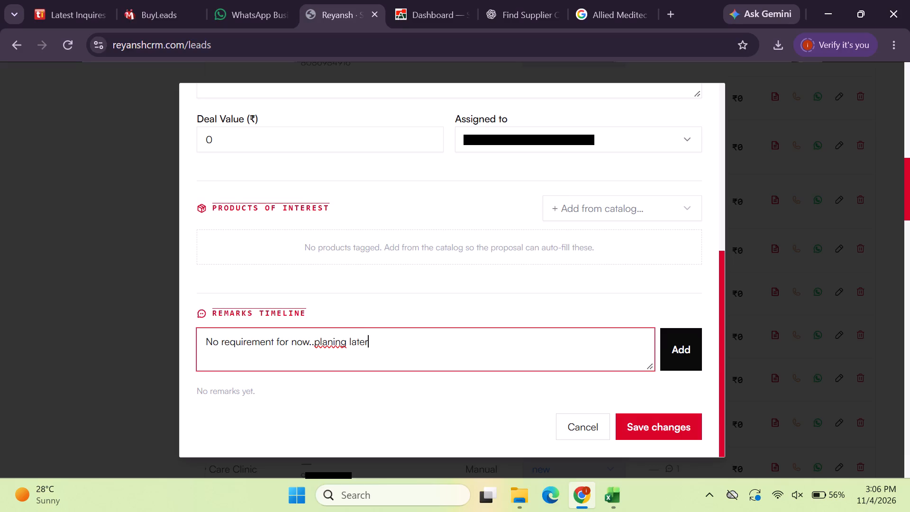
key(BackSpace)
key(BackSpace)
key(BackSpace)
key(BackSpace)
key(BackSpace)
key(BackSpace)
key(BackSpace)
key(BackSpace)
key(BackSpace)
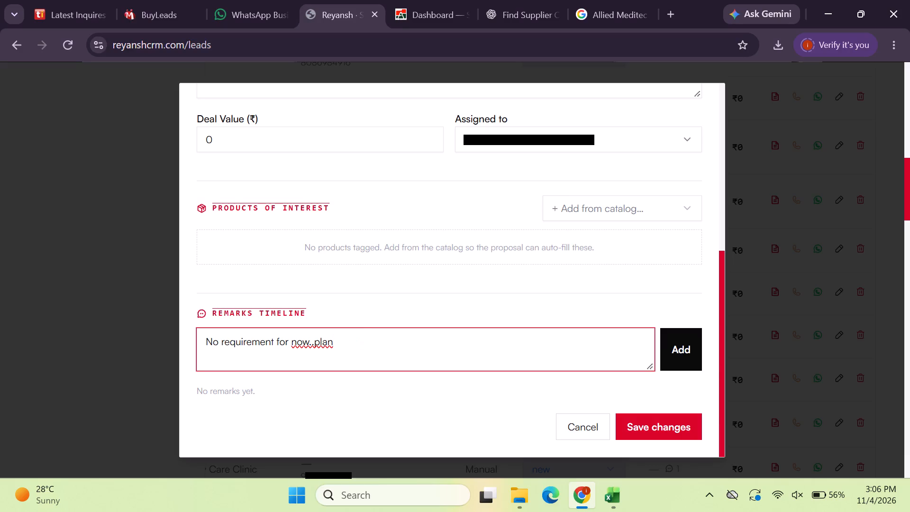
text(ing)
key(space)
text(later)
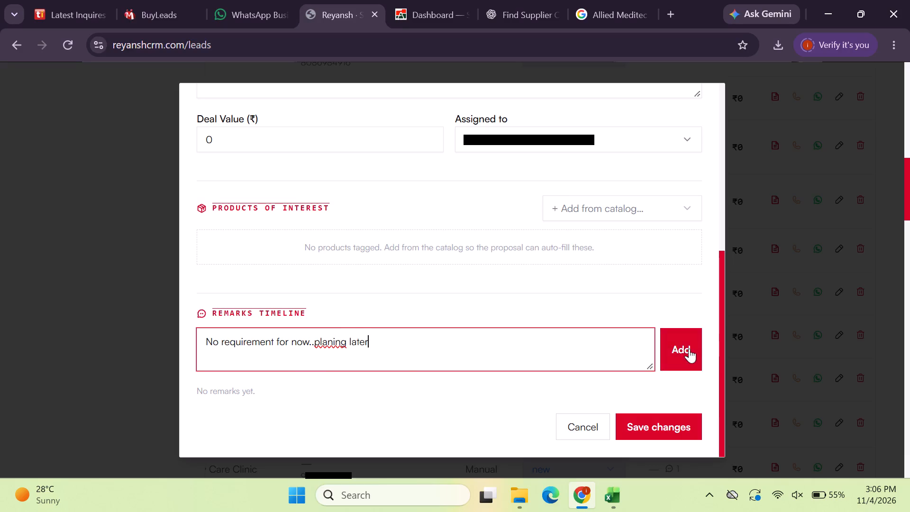
click(689, 348)
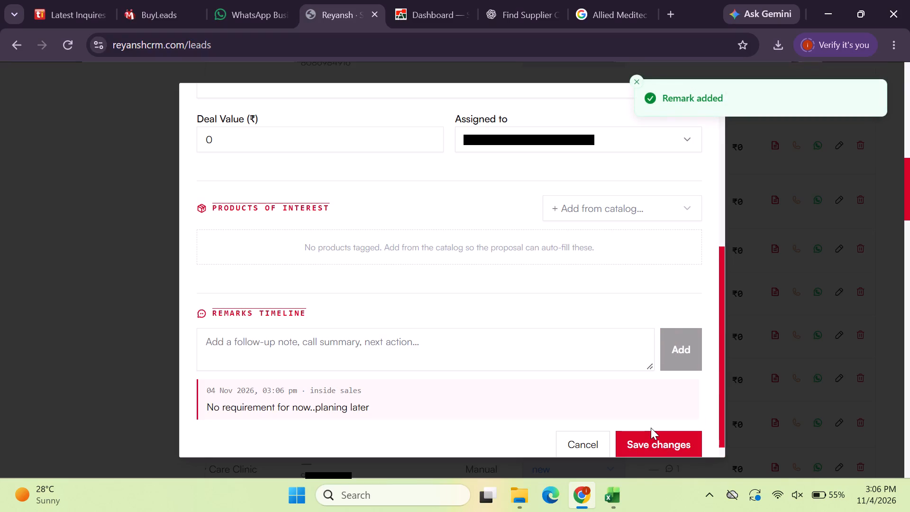
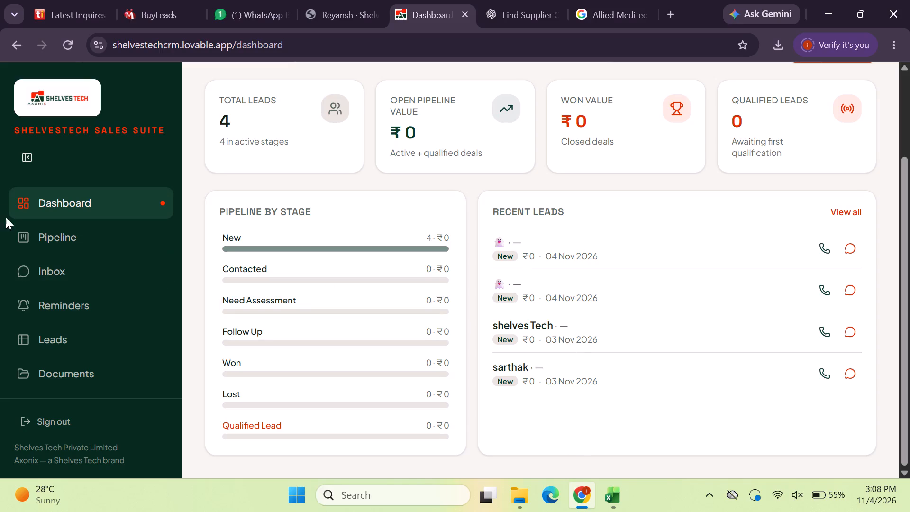
Open the Leads list in the ShelvesTech Sales Suite and look over the listed leads.
click(60, 341)
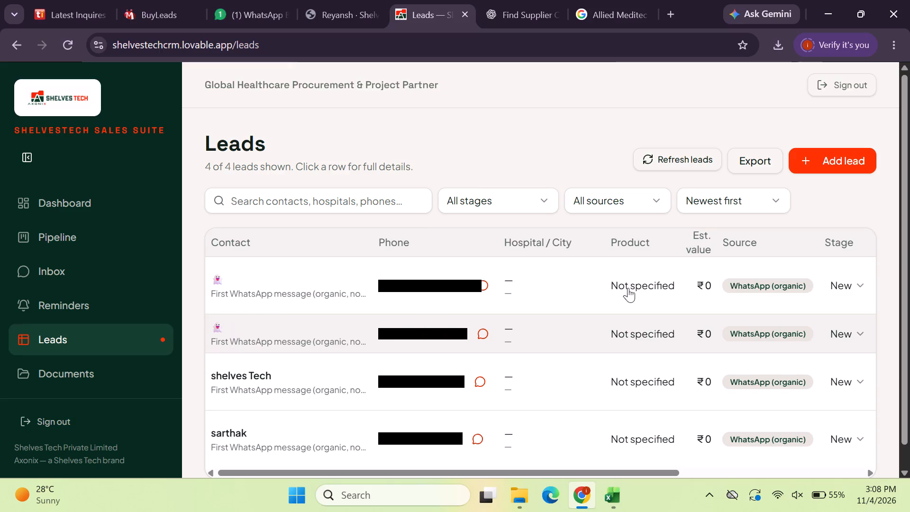
scroll(628, 303, down, 2)
scroll(628, 303, up, 1)
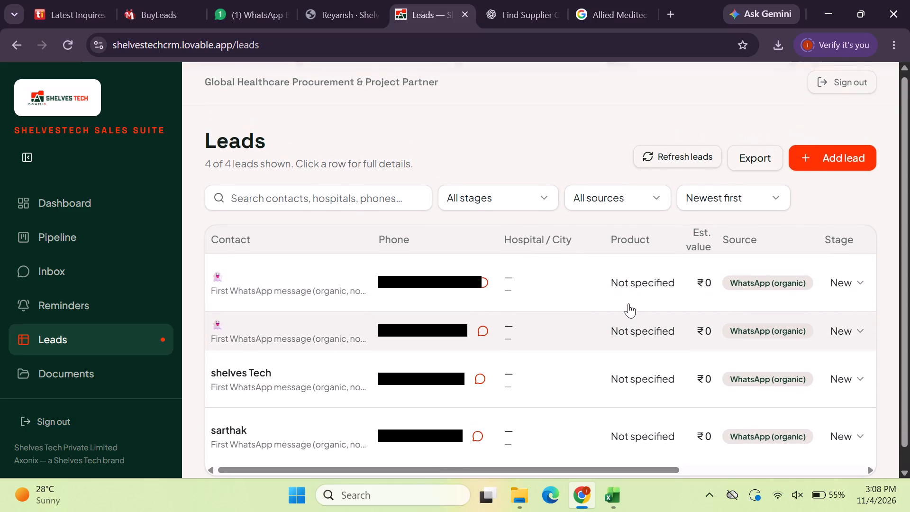
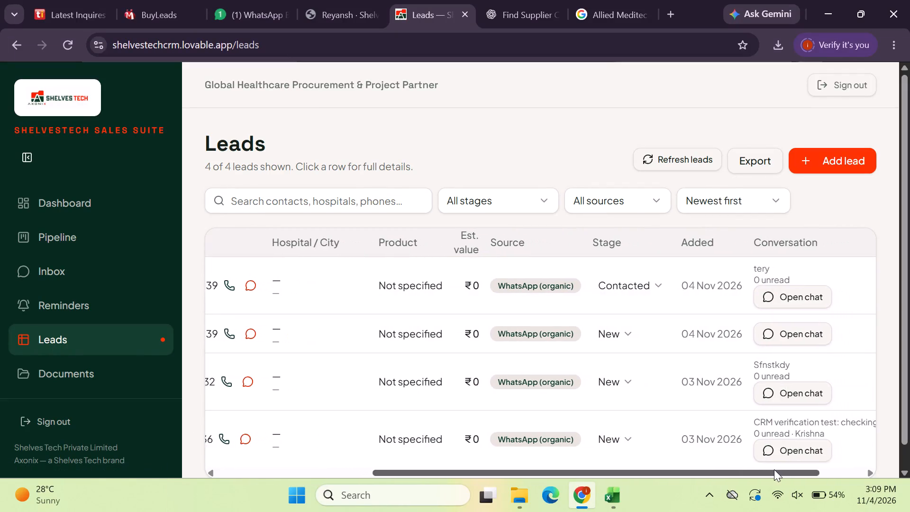
Look through the columns of the Leads table and the Dashboard's stage and recent-lead summaries, and open the Pipeline page.
drag(774, 469, 783, 470)
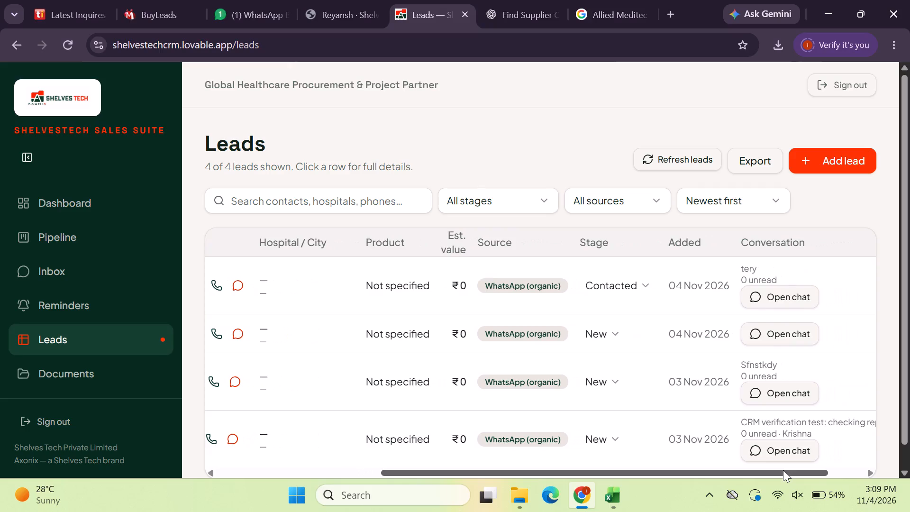
drag(783, 470, 537, 485)
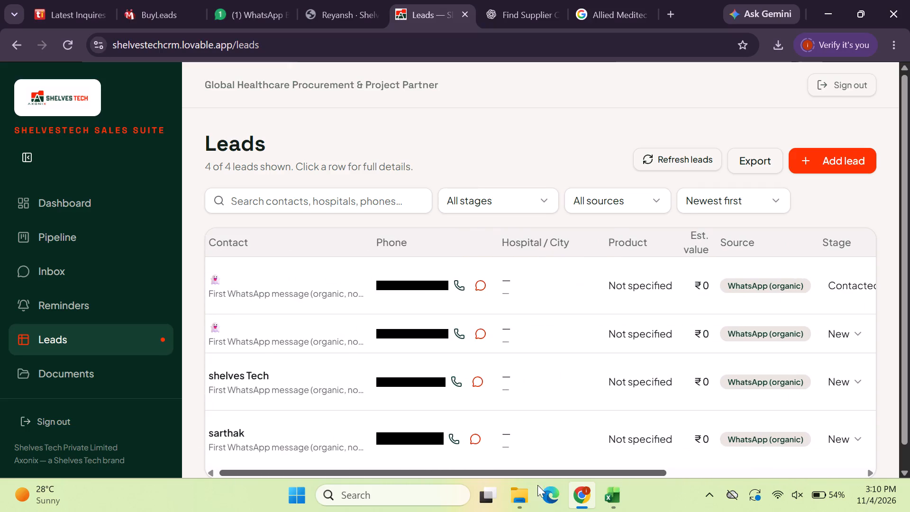
drag(537, 485, 440, 487)
click(80, 210)
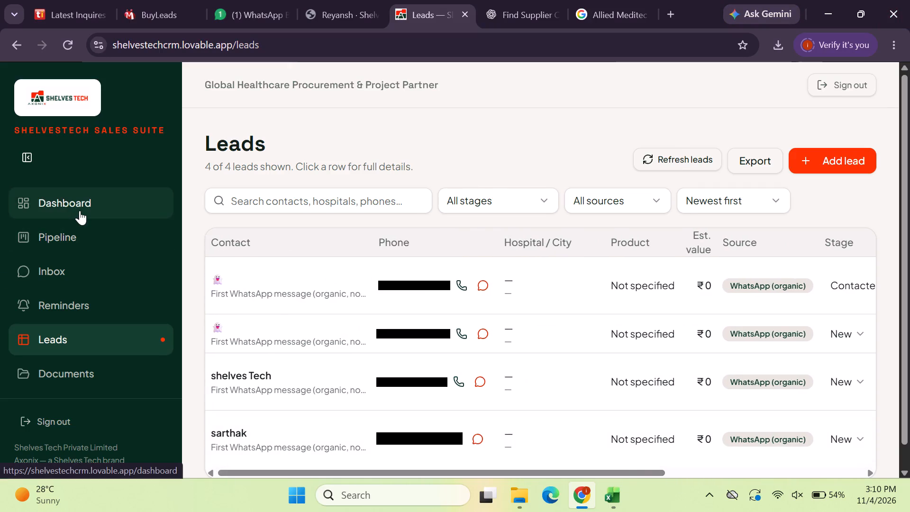
scroll(582, 339, down, 1)
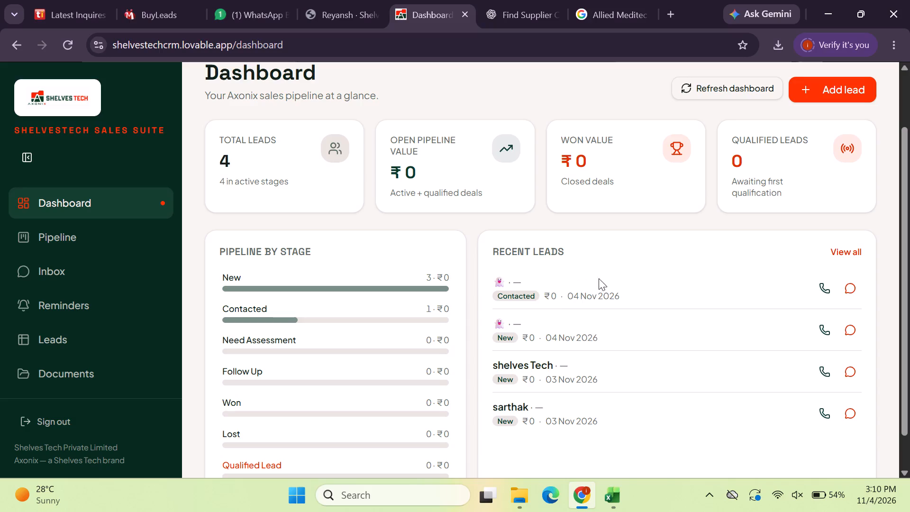
scroll(654, 324, down, 1)
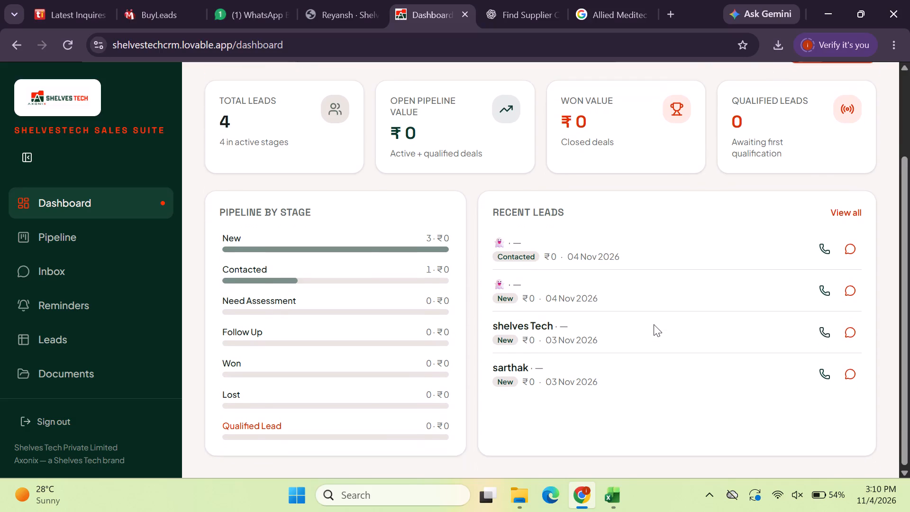
click(62, 234)
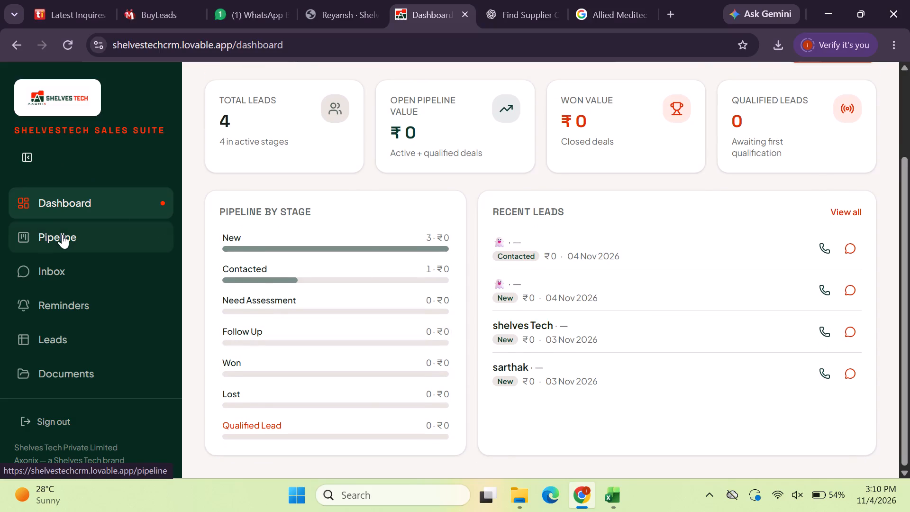
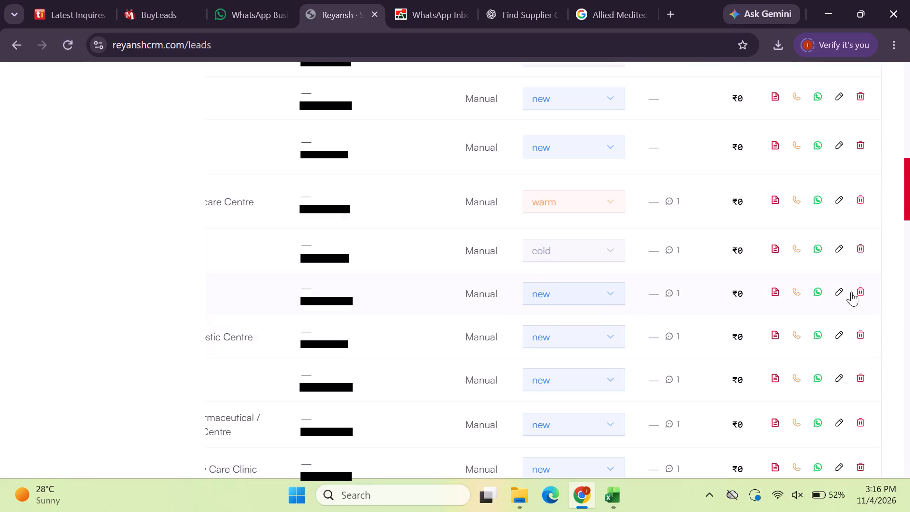
Log a Called activity without a note for the last Manual lead directly above the first Website-sourced lead, then close its activity log.
scroll(813, 384, down, 2)
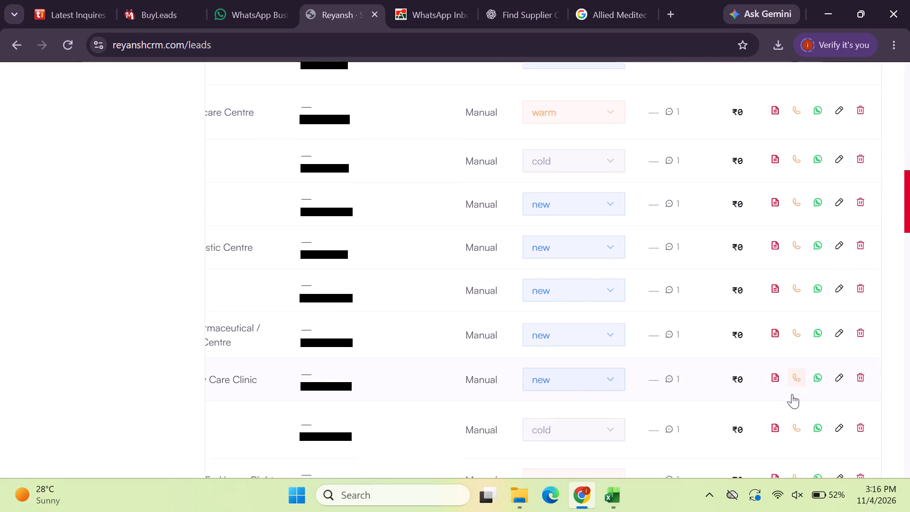
scroll(792, 394, down, 7)
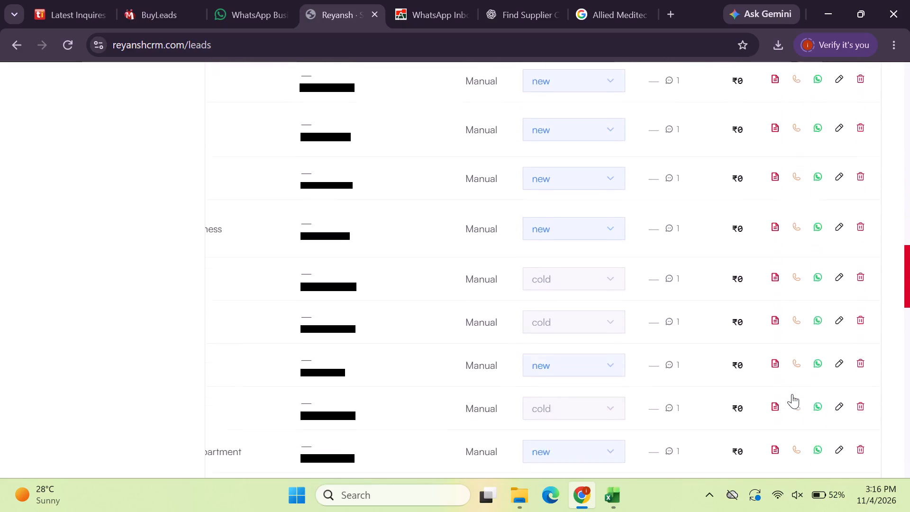
scroll(792, 394, down, 4)
scroll(792, 394, up, 2)
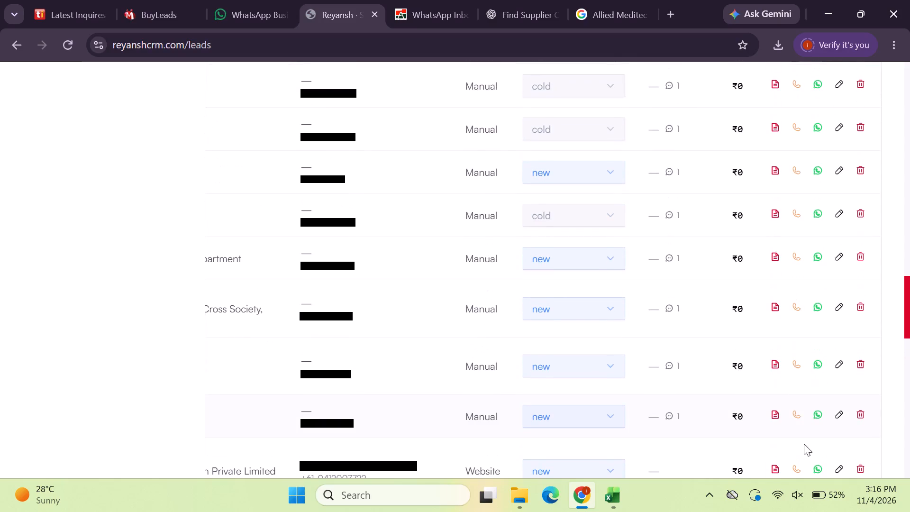
click(797, 414)
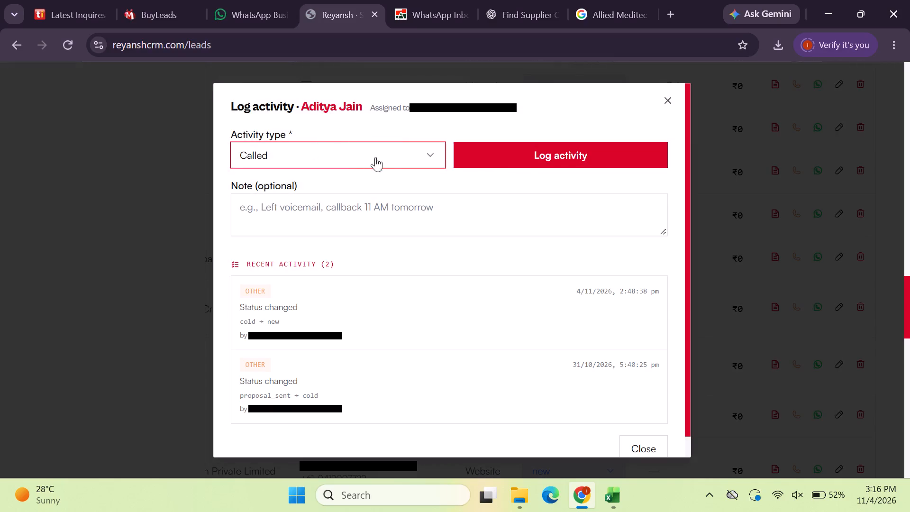
click(618, 162)
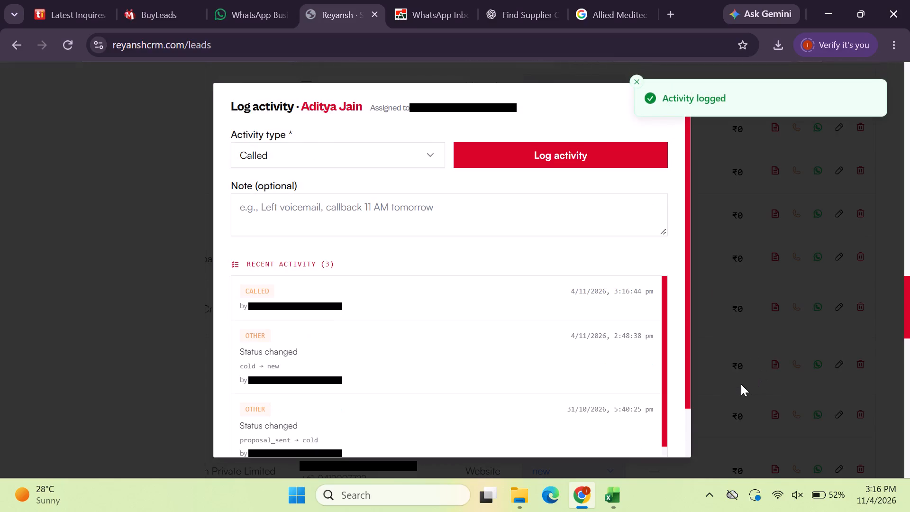
scroll(572, 387, down, 2)
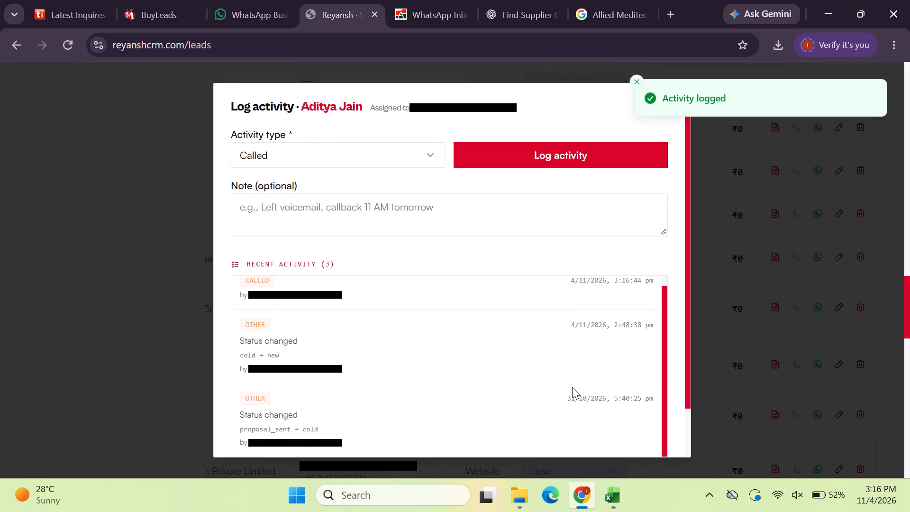
scroll(572, 387, up, 3)
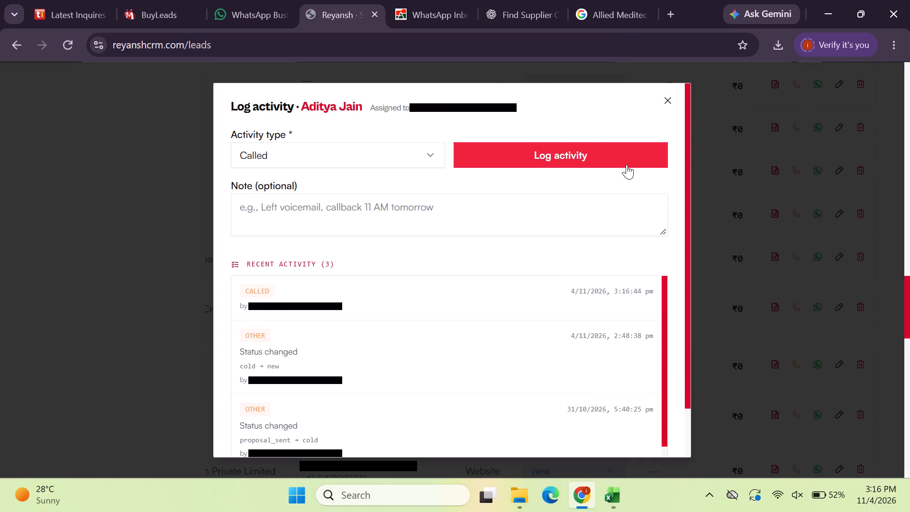
scroll(465, 375, down, 2)
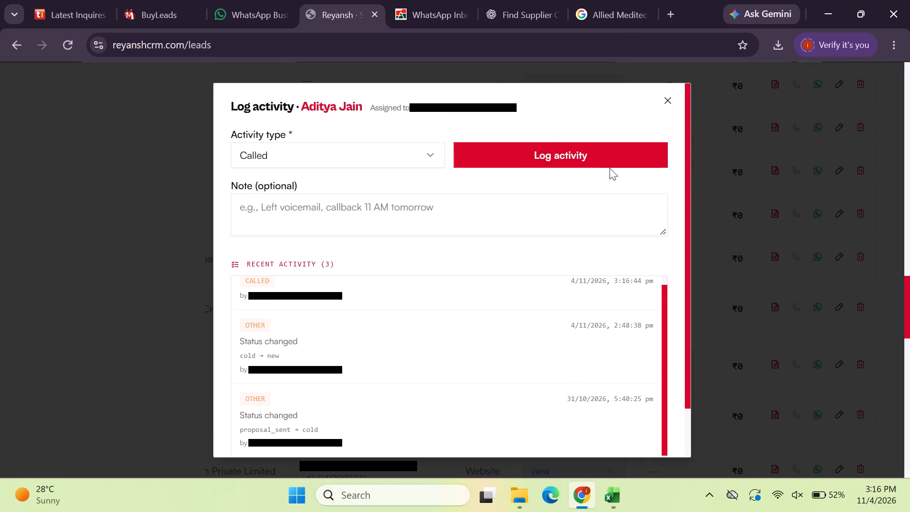
click(668, 102)
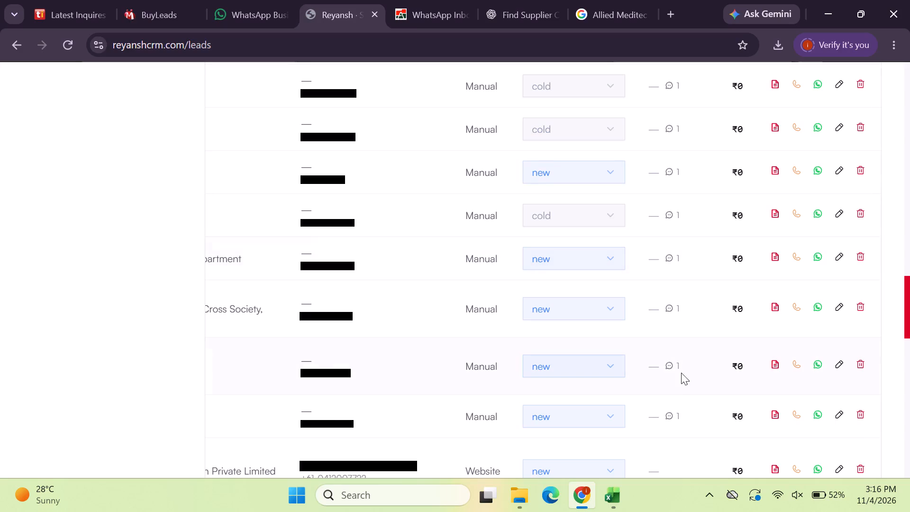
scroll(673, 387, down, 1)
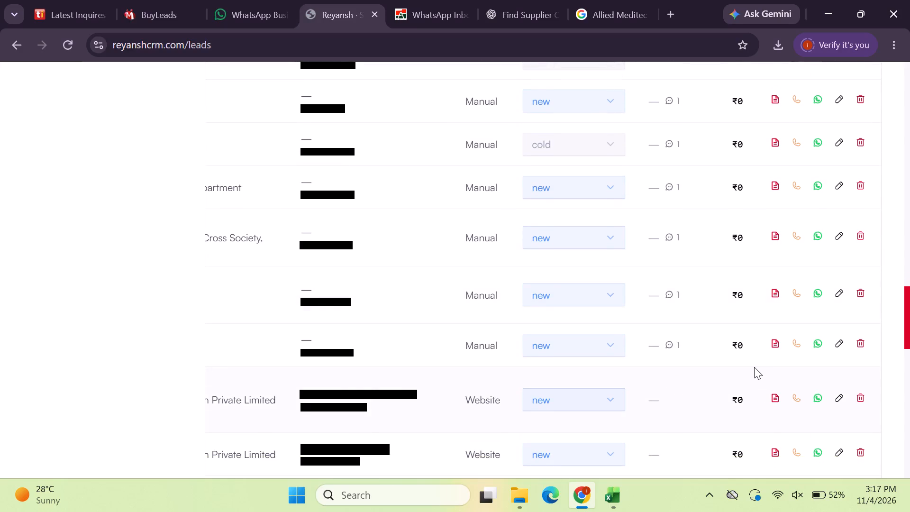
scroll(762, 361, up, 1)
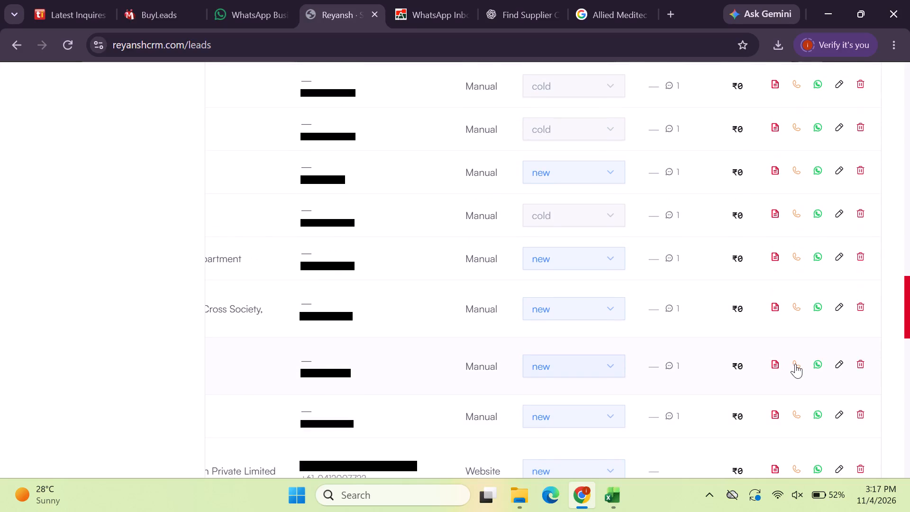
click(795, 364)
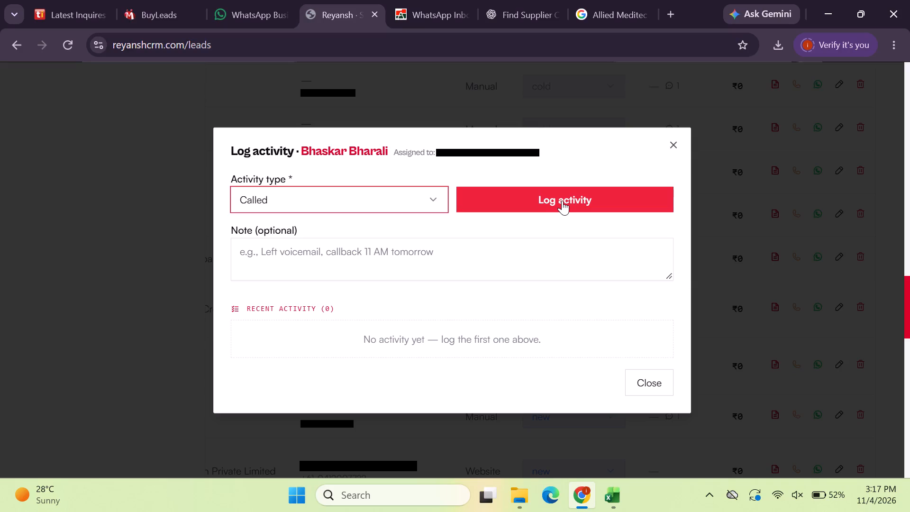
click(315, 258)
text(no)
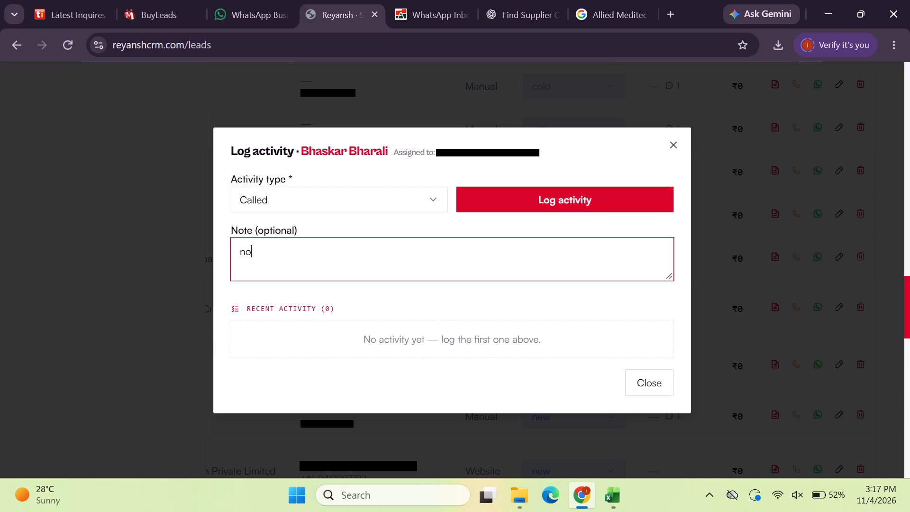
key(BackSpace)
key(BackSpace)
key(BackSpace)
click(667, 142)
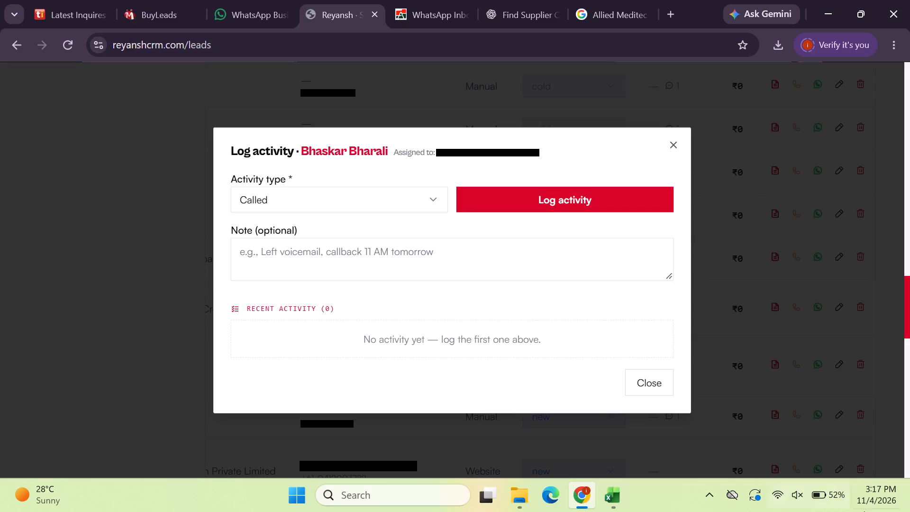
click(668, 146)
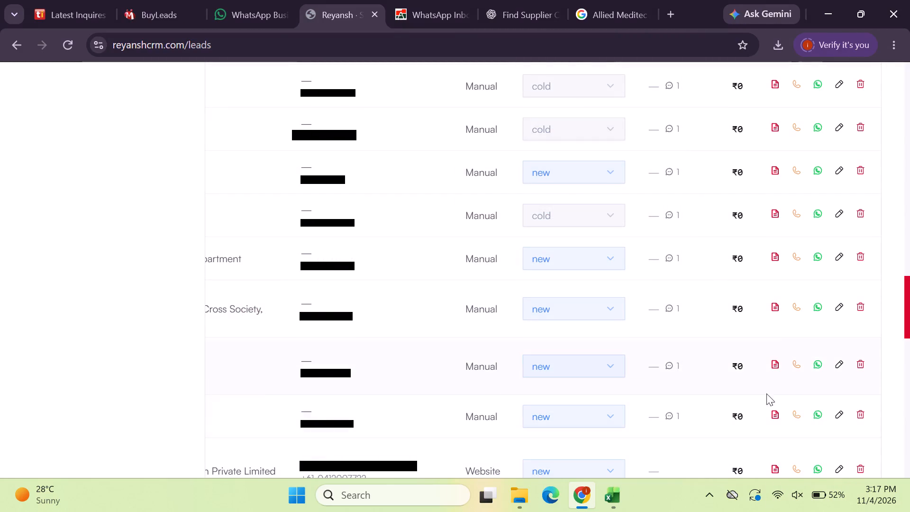
Review the details and remarks of the two Assam ambulance leads, and check the Indian Red Cross Society lead's activity log.
click(839, 421)
scroll(481, 380, down, 5)
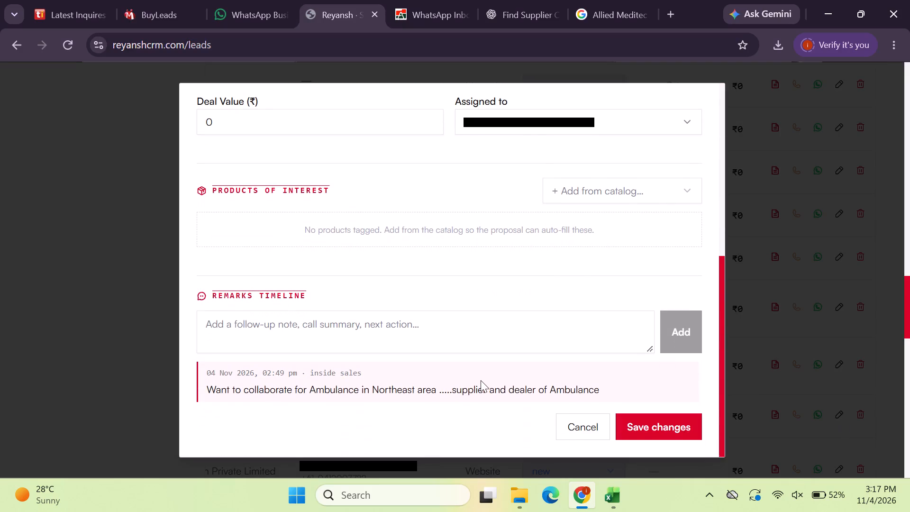
scroll(481, 379, up, 7)
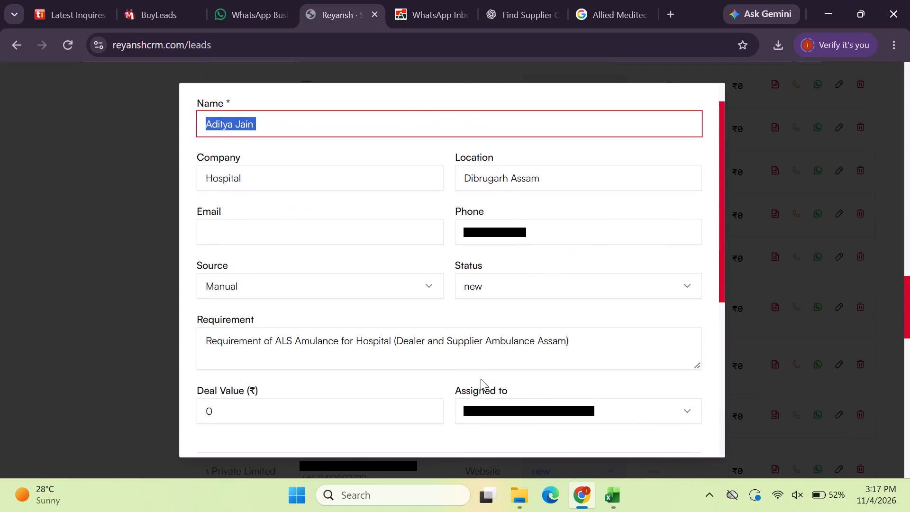
scroll(704, 192, up, 2)
click(703, 95)
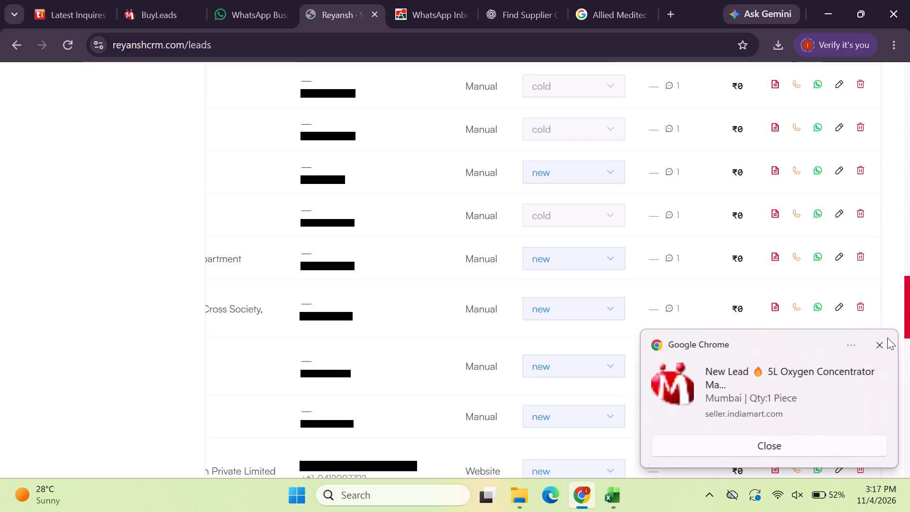
click(885, 341)
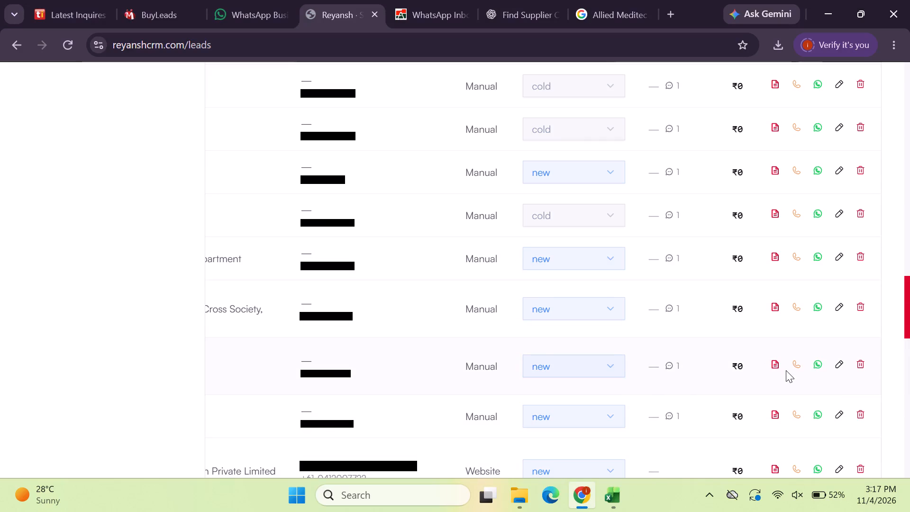
click(841, 364)
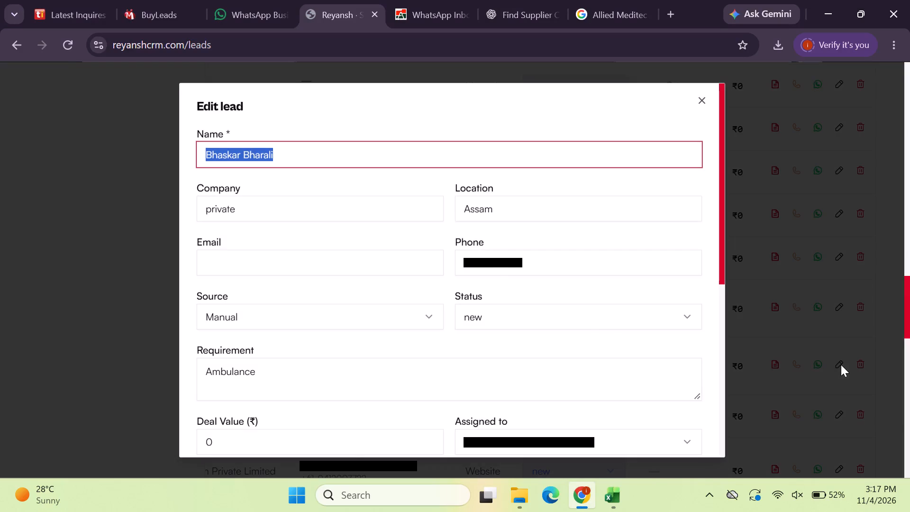
scroll(602, 321, down, 5)
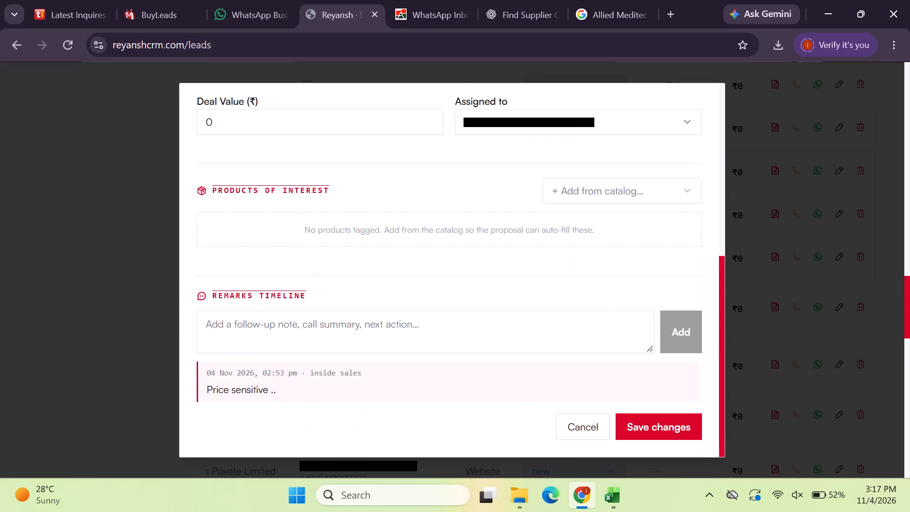
scroll(602, 320, down, 3)
scroll(602, 320, up, 14)
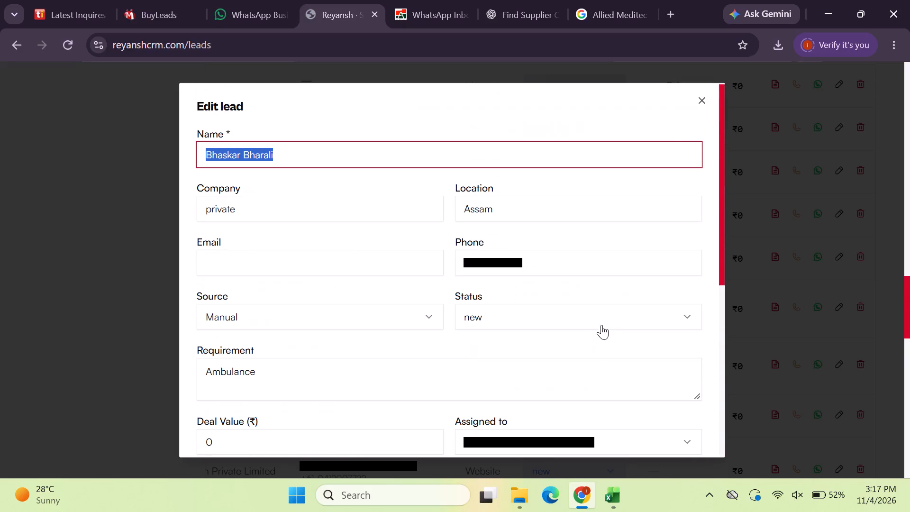
drag(701, 101, 702, 120)
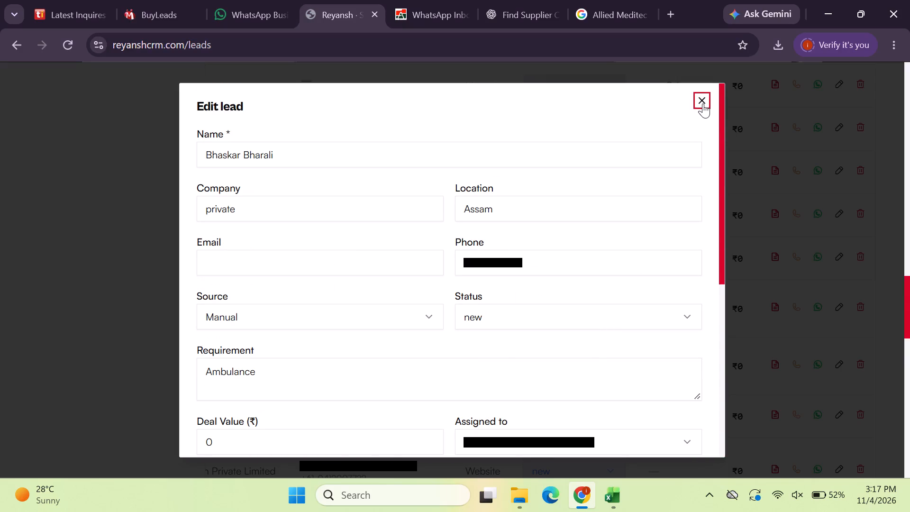
click(703, 103)
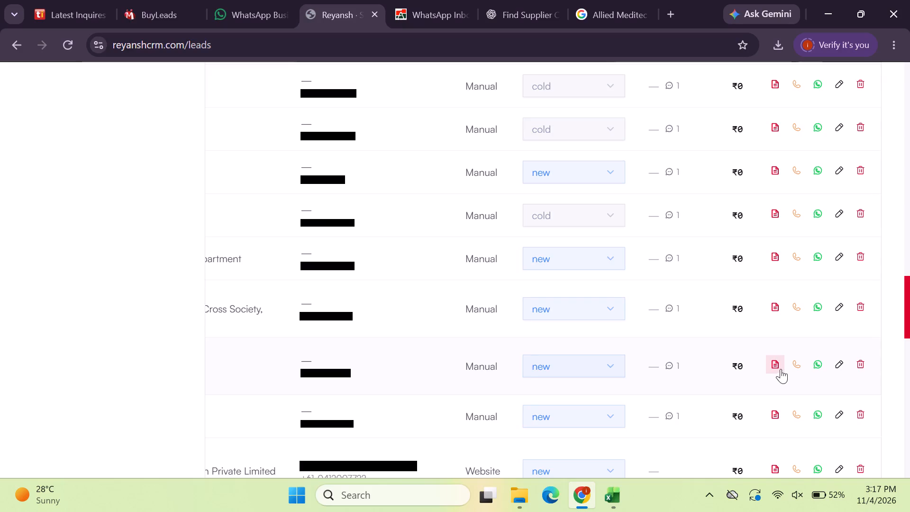
click(794, 305)
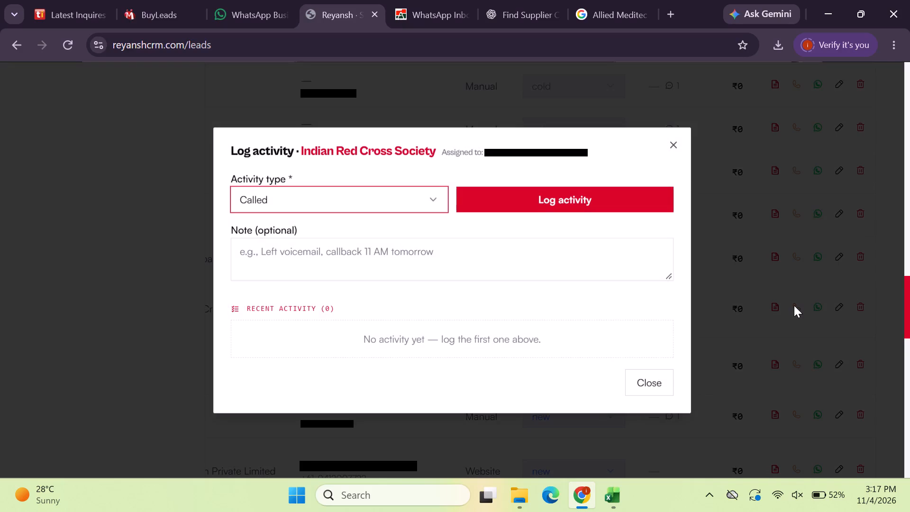
click(678, 142)
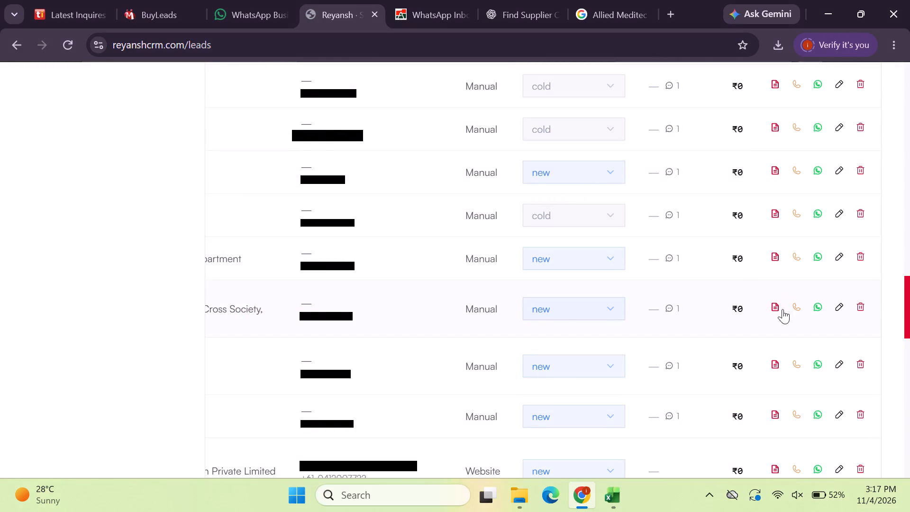
Open the Nellore, Andhra Pradesh lead, the lowest one in the group without remarks, and review its requirement, products and remarks timeline.
scroll(650, 337, up, 6)
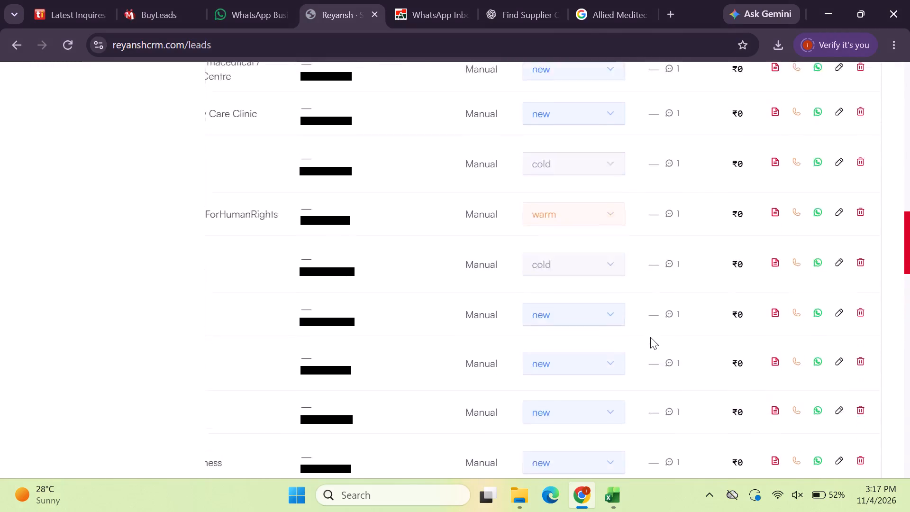
scroll(650, 337, up, 7)
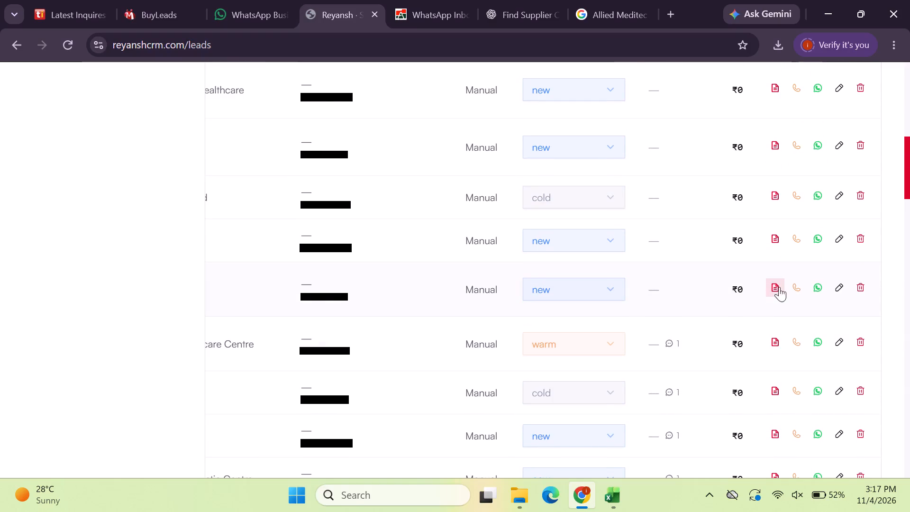
click(841, 291)
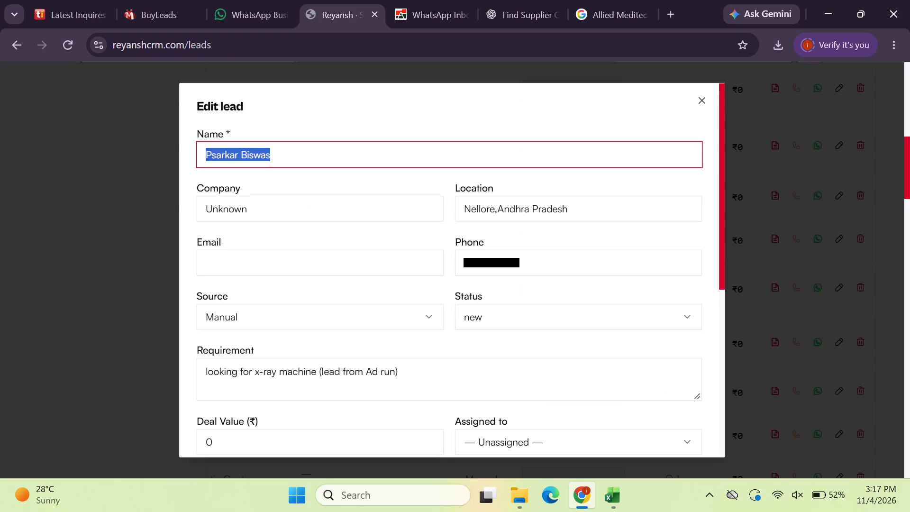
scroll(373, 362, down, 3)
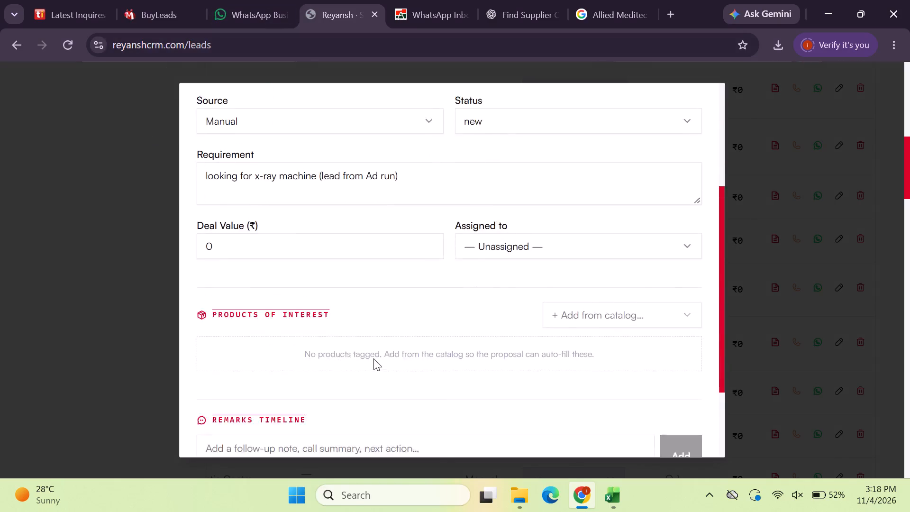
scroll(373, 358, down, 1)
scroll(375, 299, up, 2)
scroll(376, 294, down, 1)
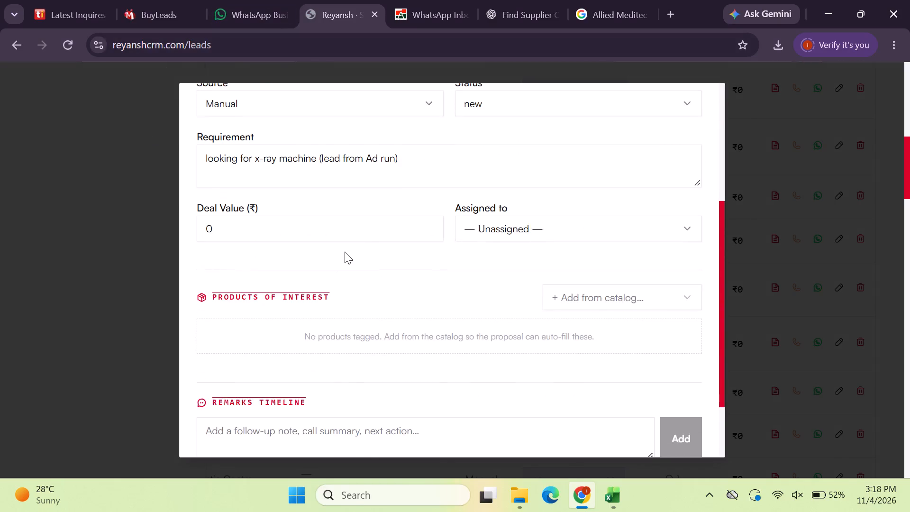
scroll(344, 255, down, 3)
scroll(344, 255, up, 3)
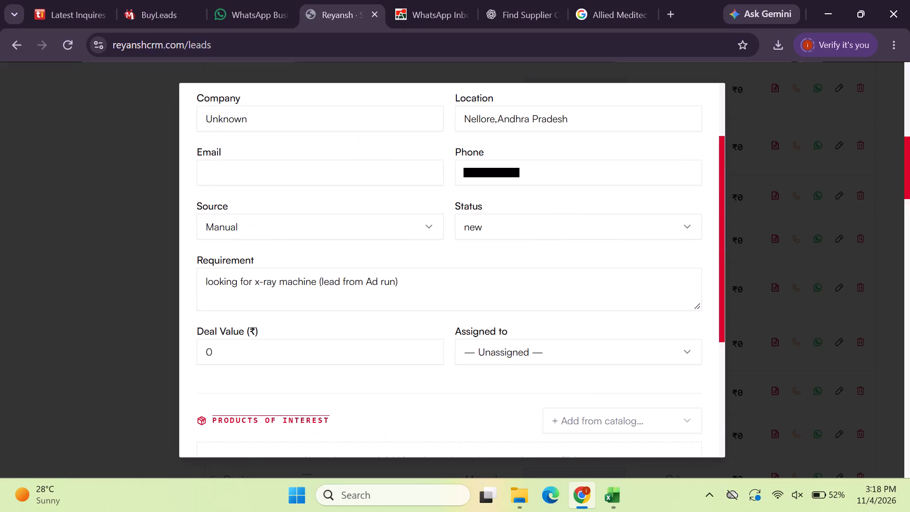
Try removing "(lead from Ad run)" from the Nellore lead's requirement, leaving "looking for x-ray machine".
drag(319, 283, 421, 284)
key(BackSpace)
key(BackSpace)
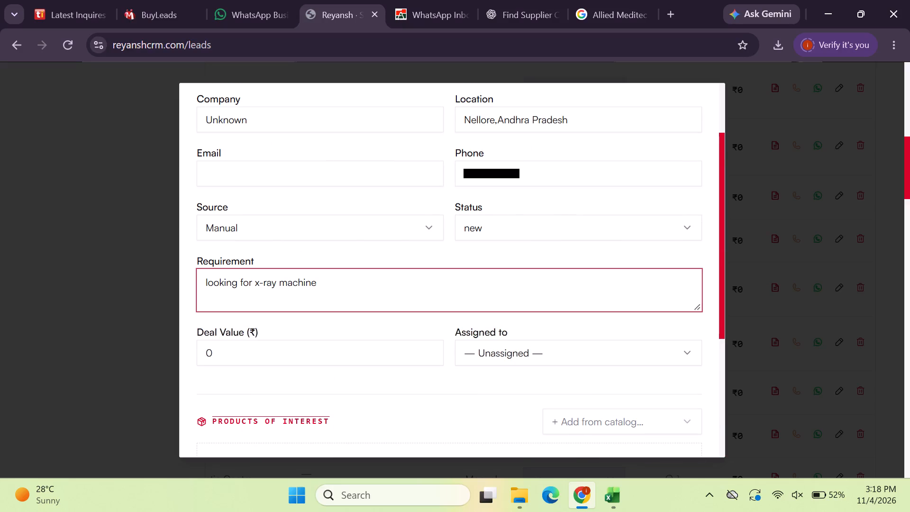
Add the remark "no response" to the Nellore lead's timeline, then close the lead without saving its other edits.
scroll(392, 338, down, 4)
drag(321, 348, 322, 344)
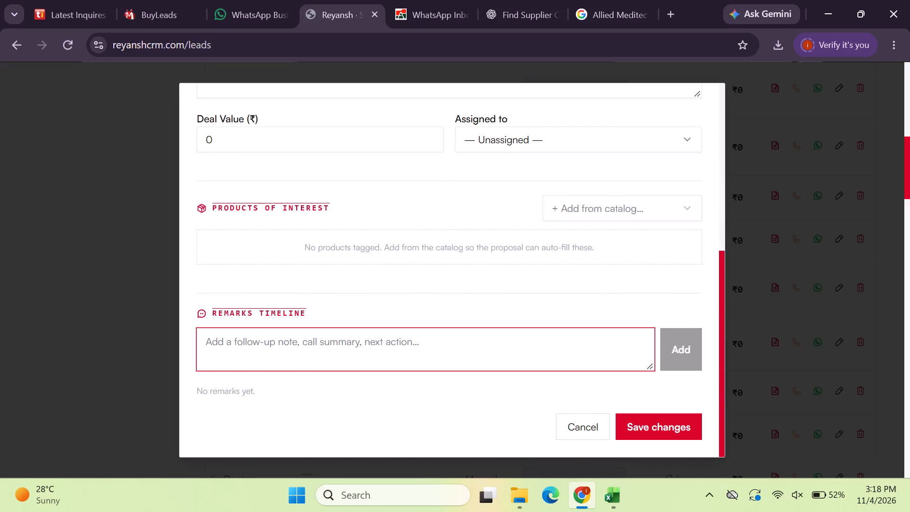
text(no)
key(space)
text(response)
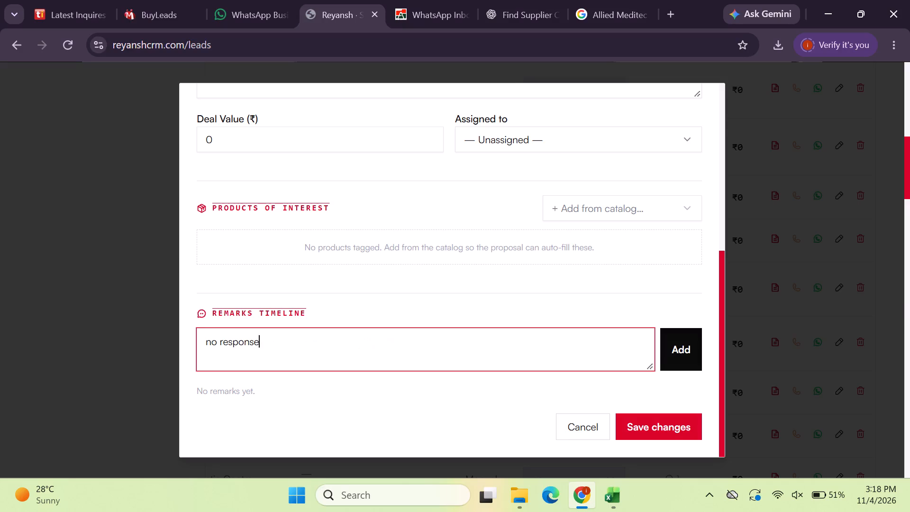
click(670, 348)
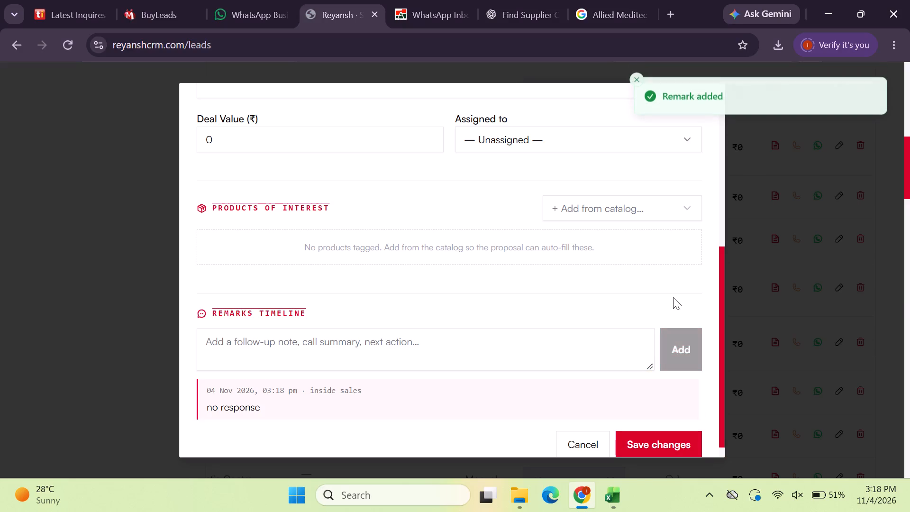
scroll(673, 290, up, 11)
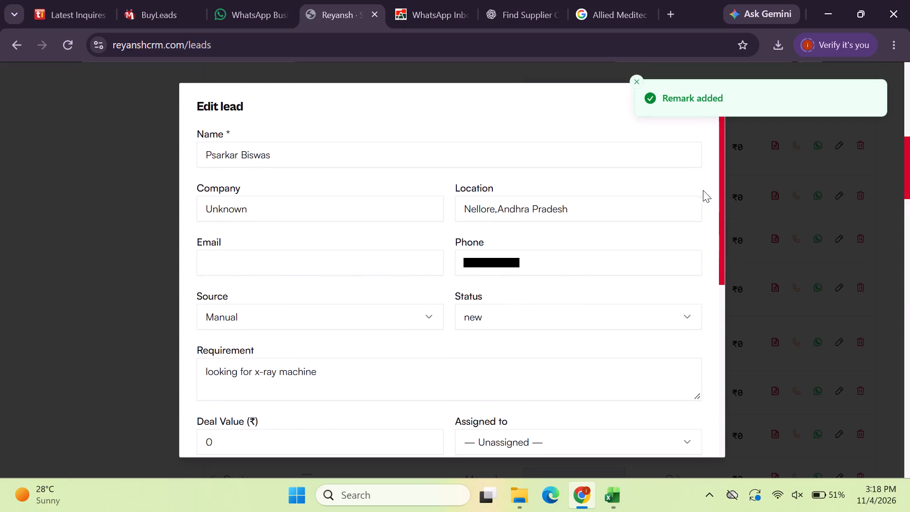
click(756, 321)
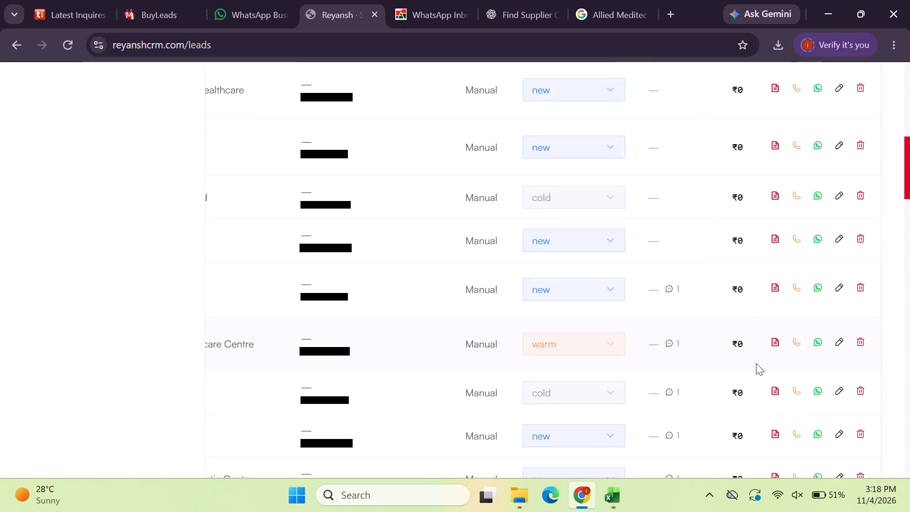
Open the Jammu & Kashmir clinic lead, copy "NO RESPONSE" from its requirement, and start a new entry in its remarks timeline.
scroll(672, 333, up, 1)
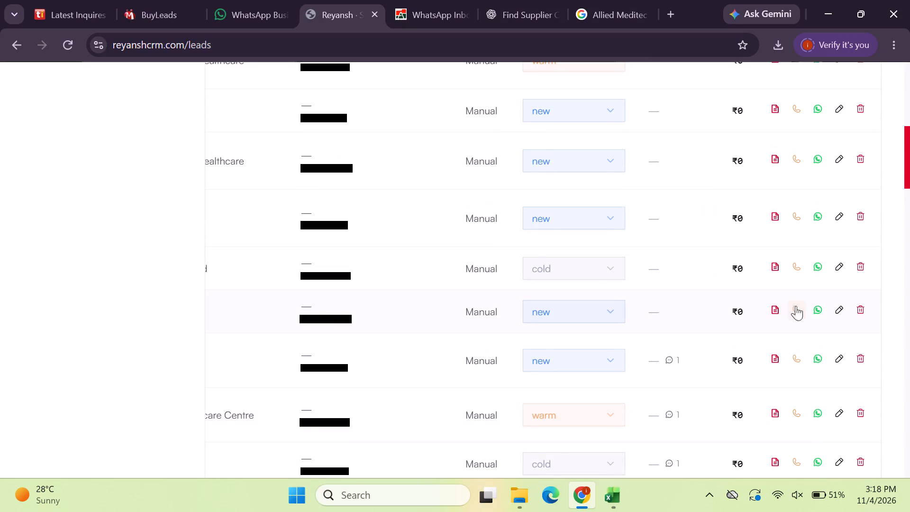
click(841, 311)
scroll(554, 318, down, 1)
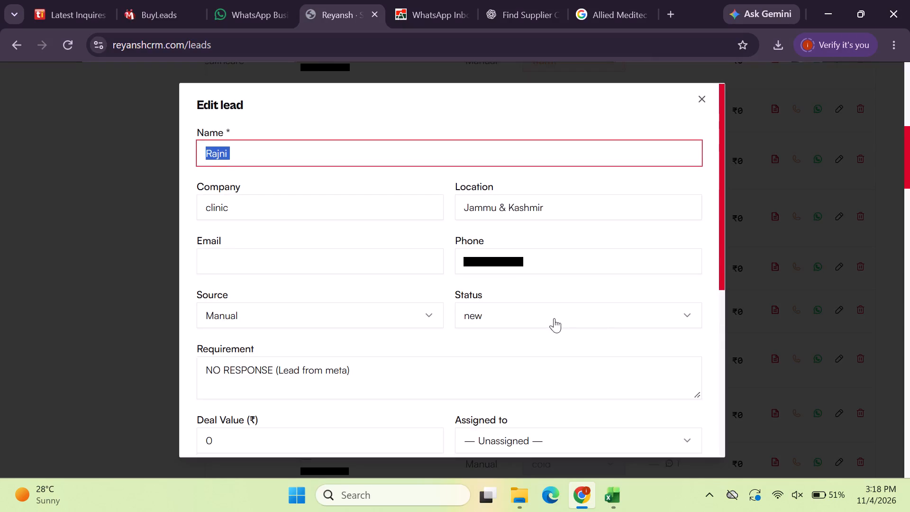
scroll(554, 318, down, 1)
drag(206, 228, 273, 229)
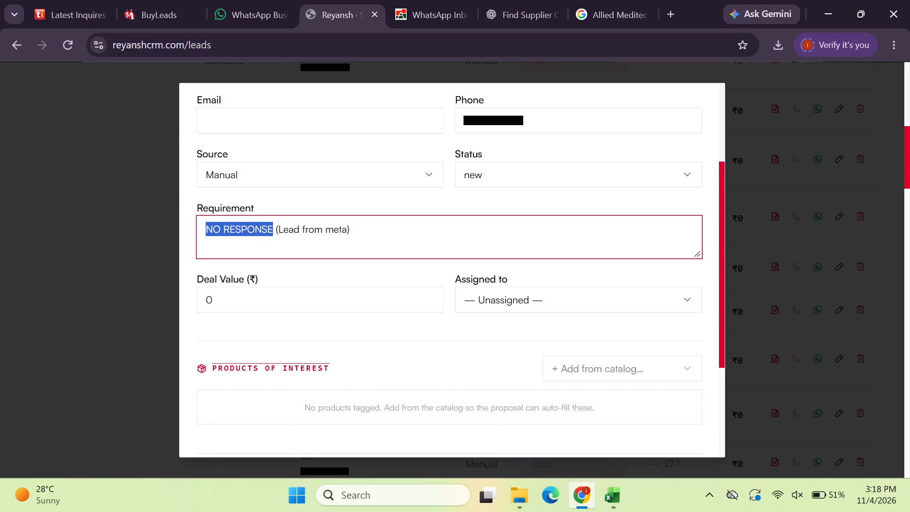
key(ctrl+c)
scroll(394, 266, up, 3)
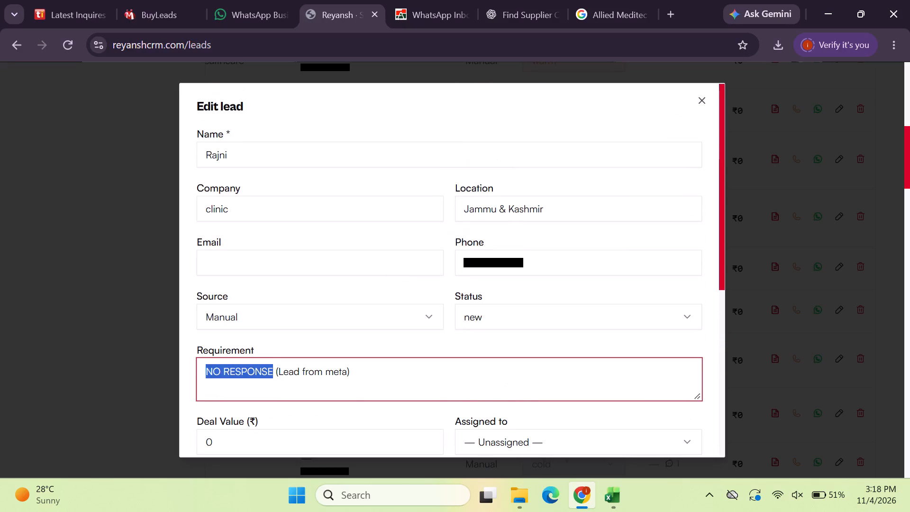
scroll(394, 266, down, 8)
scroll(408, 314, down, 1)
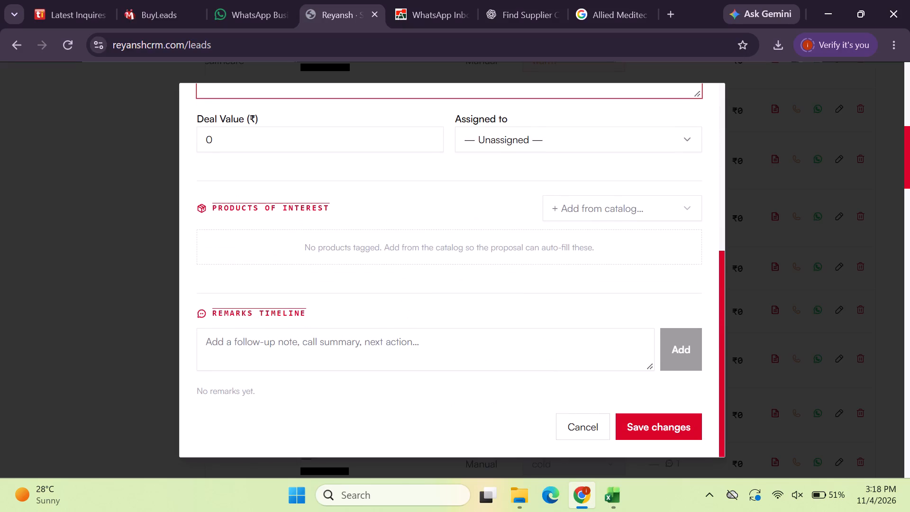
click(350, 351)
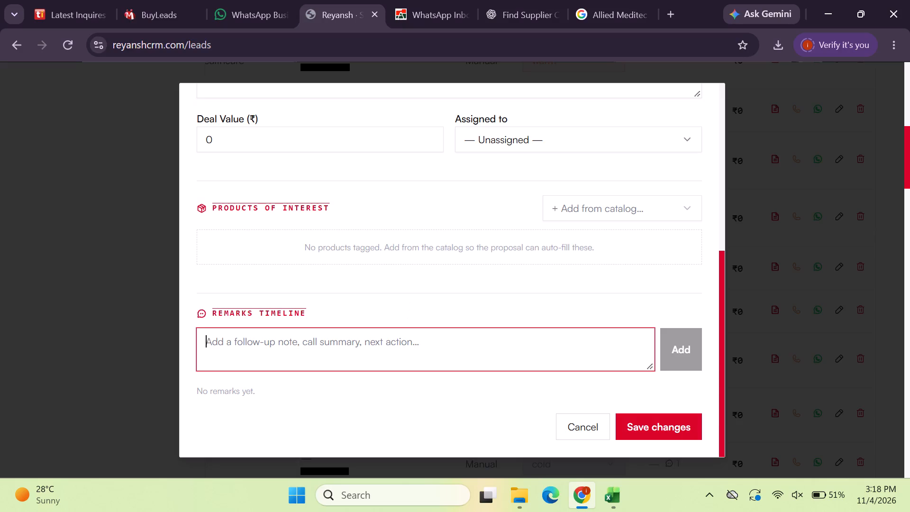
Select the full phone number in the Jammu & Kashmir clinic lead's details.
scroll(347, 295, up, 7)
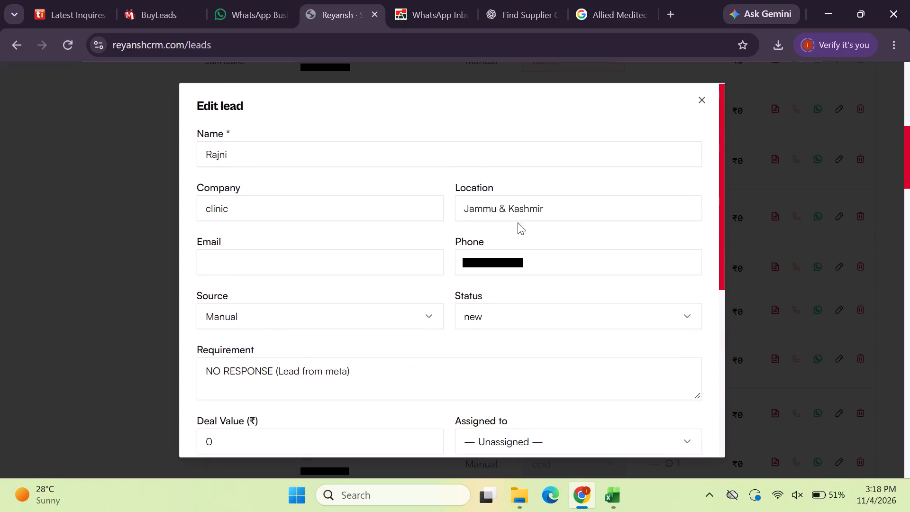
drag(465, 261, 558, 269)
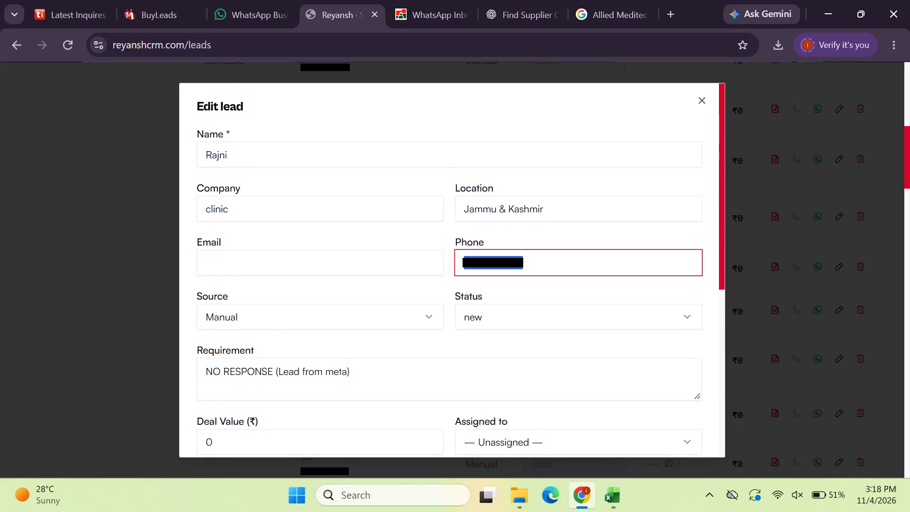
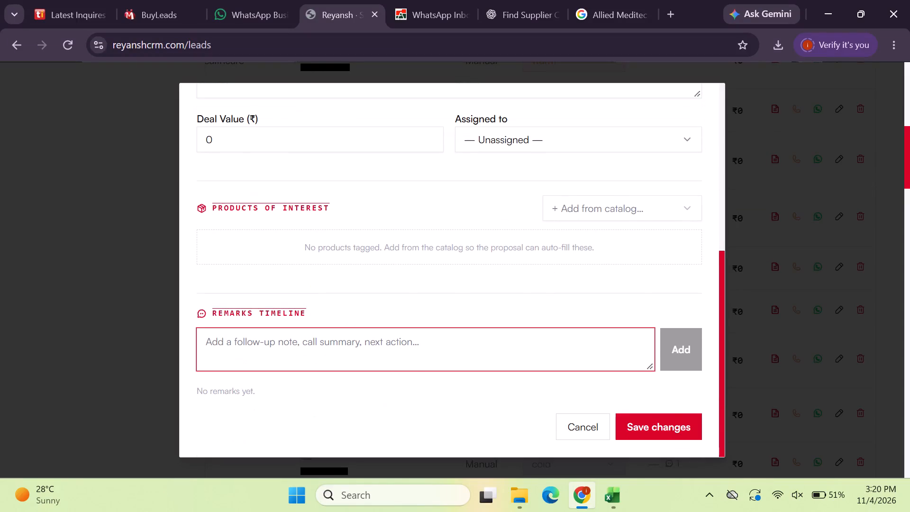
Add the remark "NO RESPONSE" to the open lead's remarks timeline and save the lead.
click(671, 350)
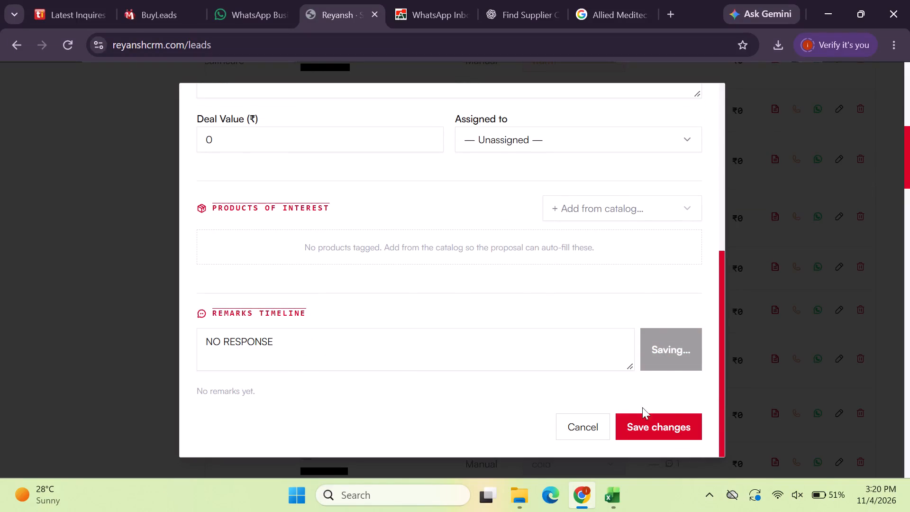
scroll(654, 421, down, 2)
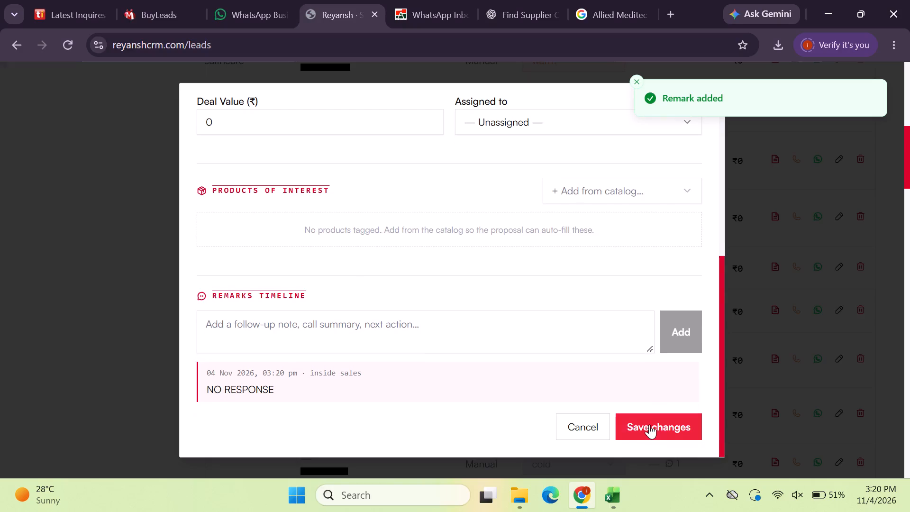
click(646, 427)
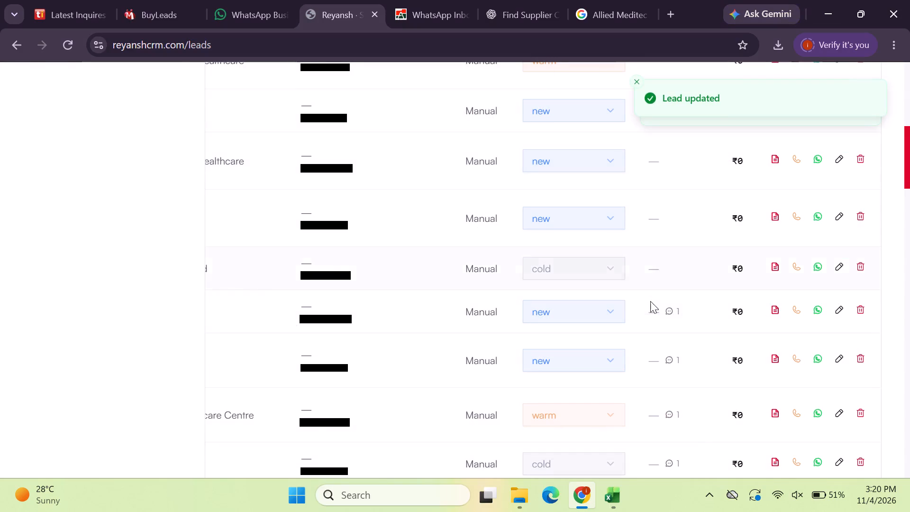
Open the cold Future wood lead from Kerala, review its requirement, products and remarks timeline, and close it.
scroll(662, 353, up, 2)
scroll(675, 366, down, 1)
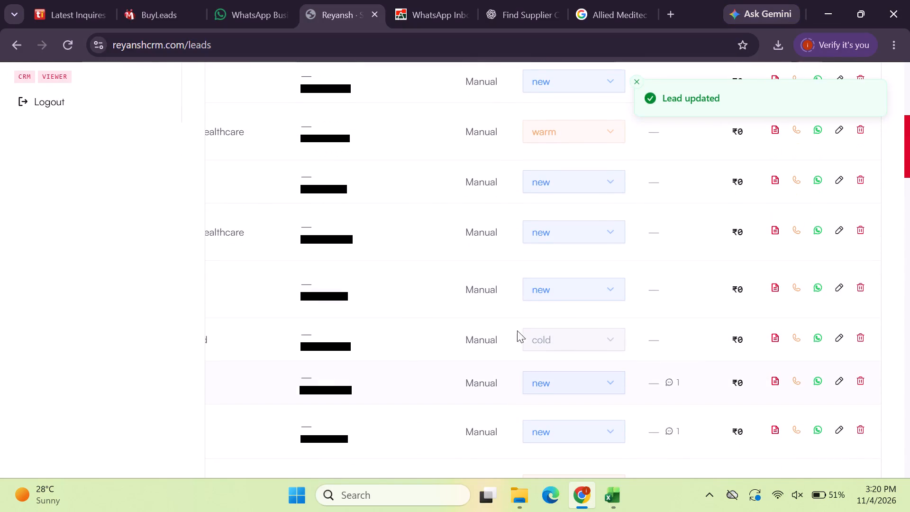
click(842, 337)
scroll(391, 331, down, 2)
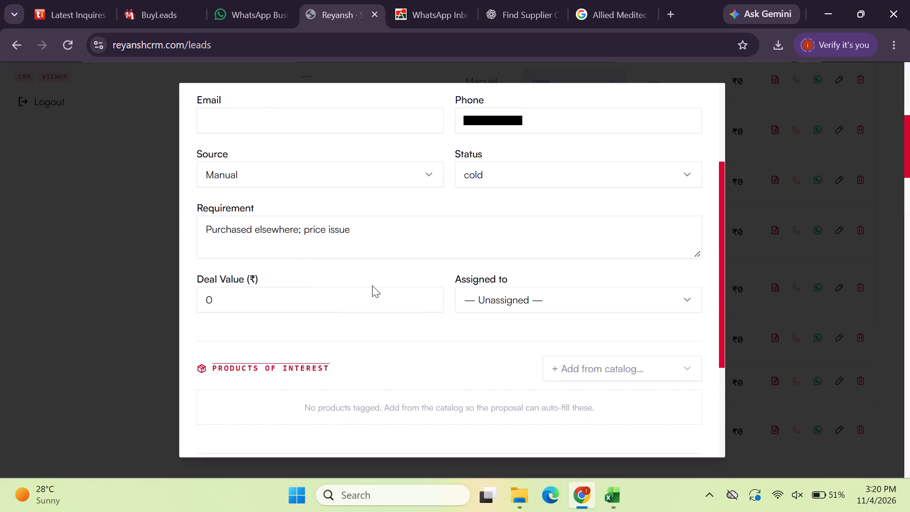
scroll(519, 287, down, 4)
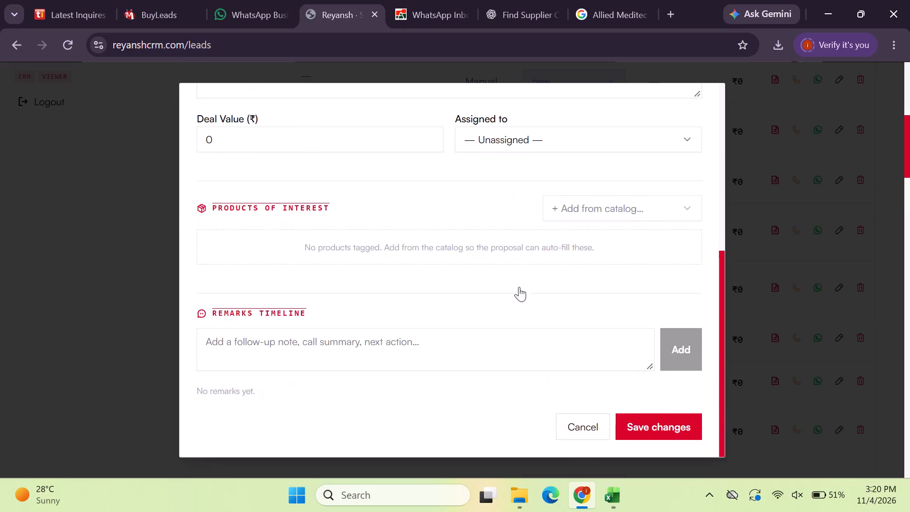
scroll(528, 285, up, 11)
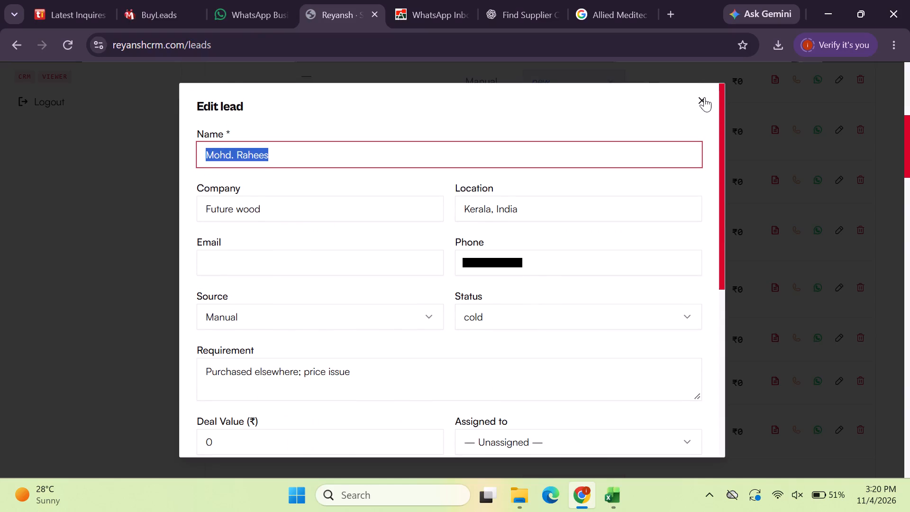
click(704, 98)
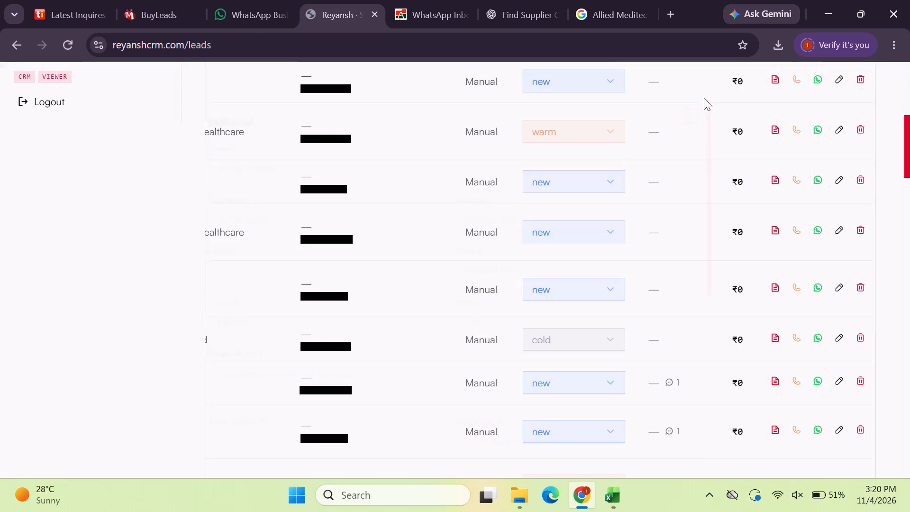
Copy the Assam lead's requirement text, "Follow up later;No requirement for now", and add it as a remark to its timeline.
scroll(710, 365, up, 1)
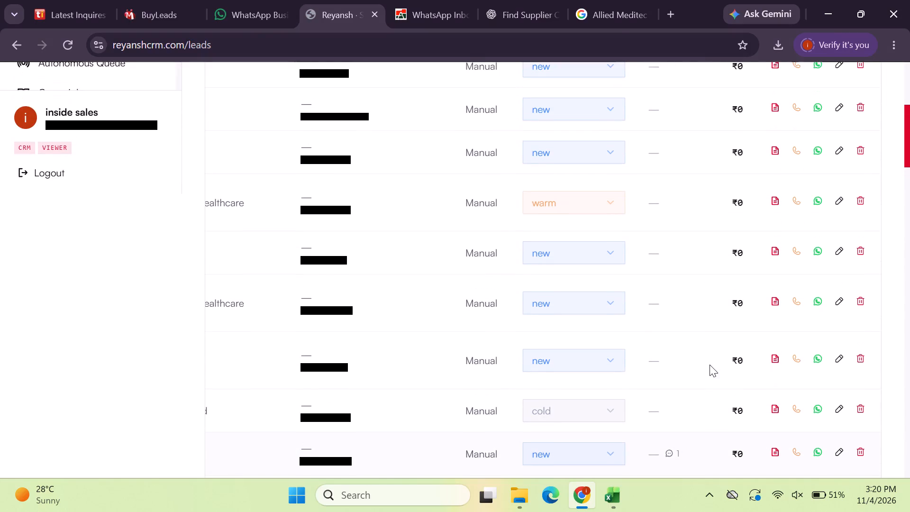
click(843, 359)
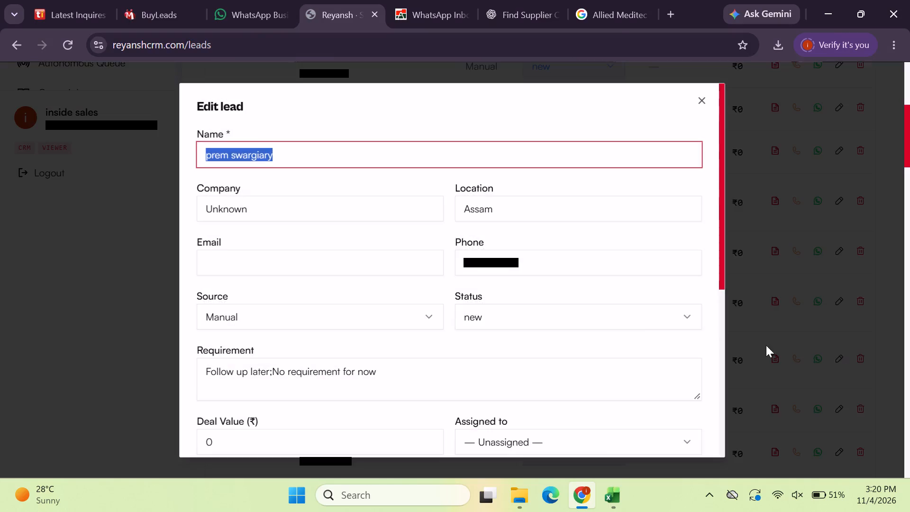
scroll(447, 329, down, 2)
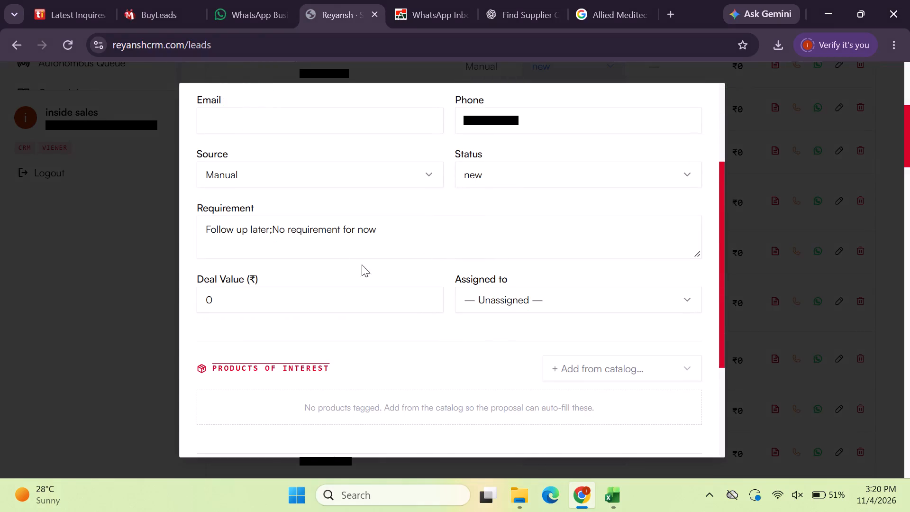
drag(203, 224, 454, 223)
key(ctrl+c)
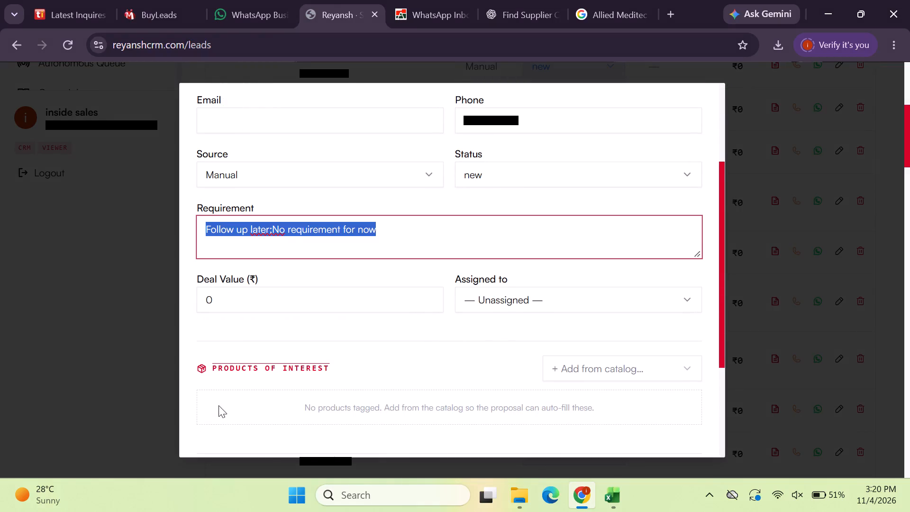
scroll(216, 352, down, 3)
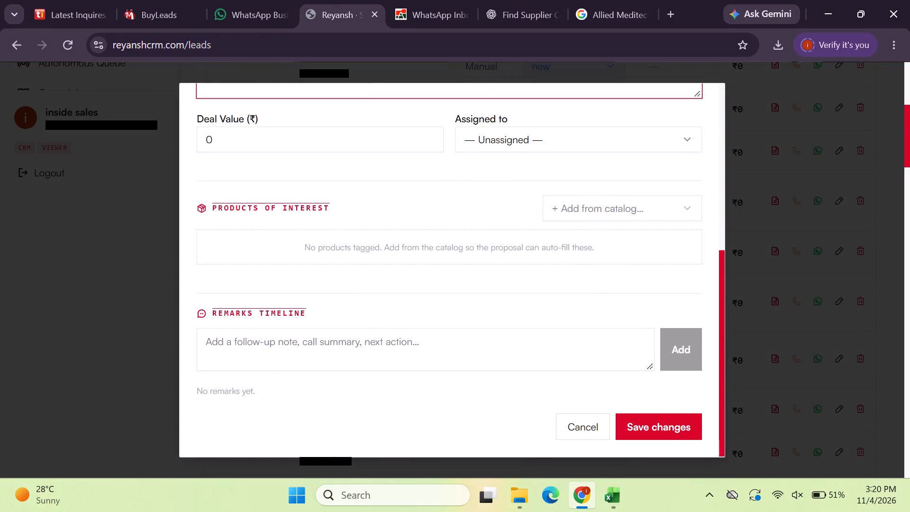
click(217, 350)
key(ctrl+v)
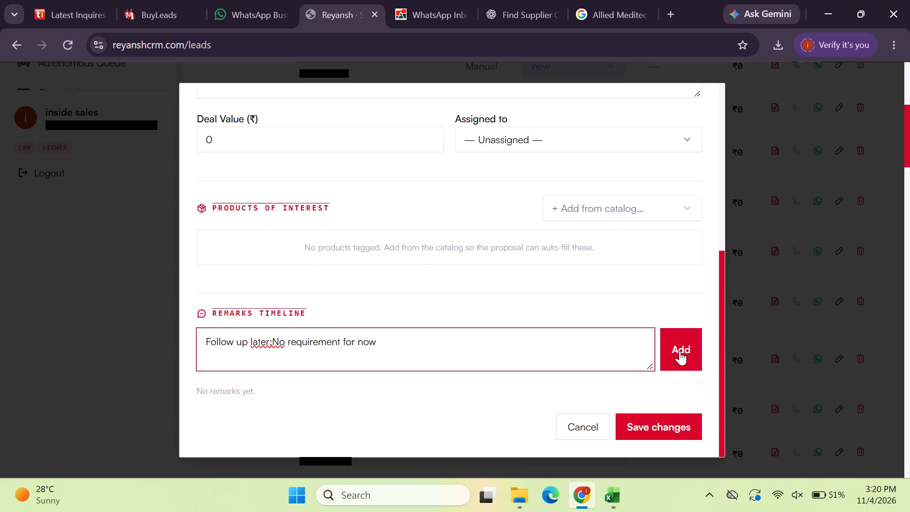
click(680, 351)
Select the entire requirement text of the Assam lead.
scroll(376, 328, up, 1)
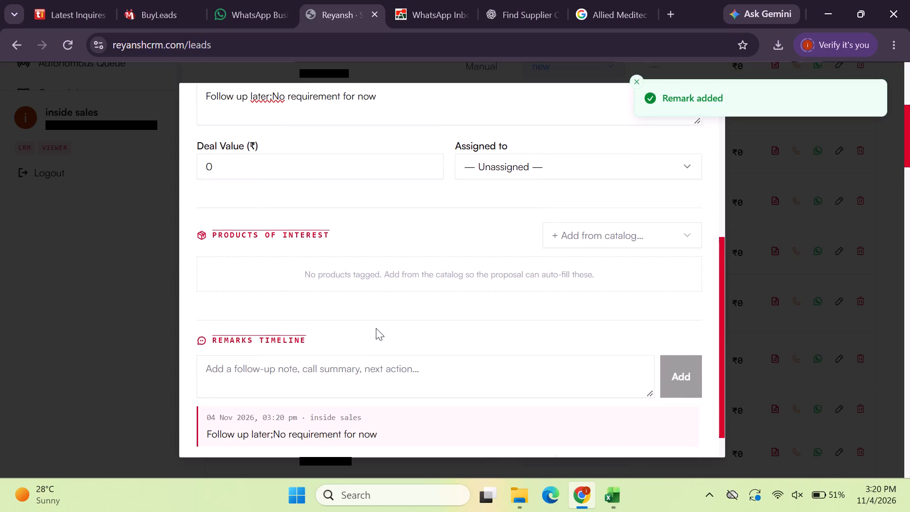
scroll(251, 242, up, 2)
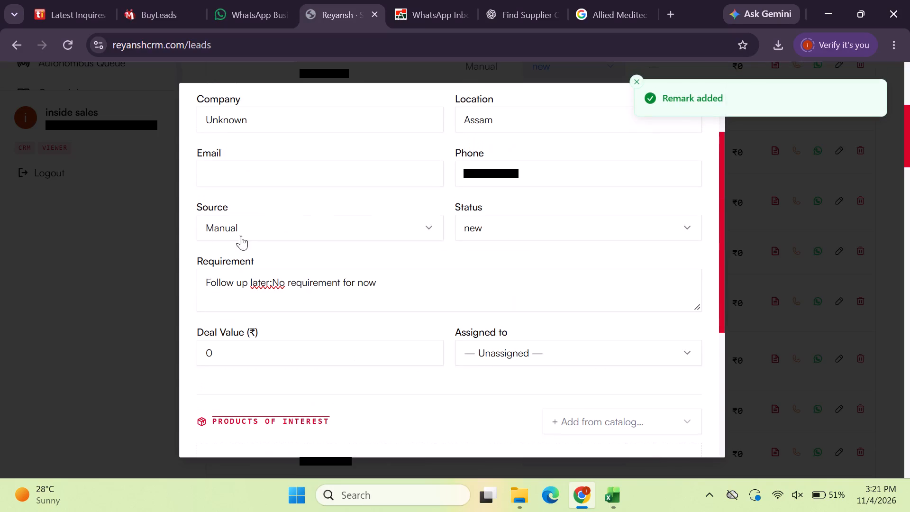
drag(202, 284, 527, 293)
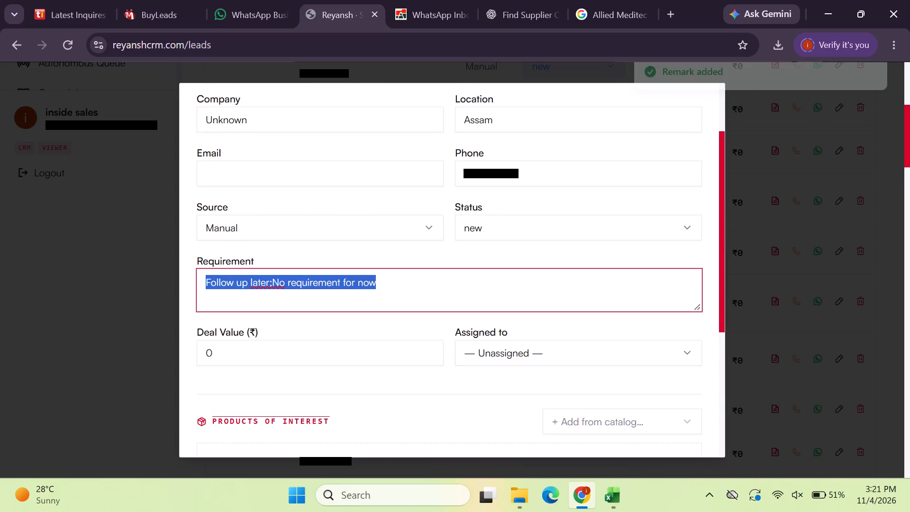
Replace the Assam lead's requirement with "X-Ray Machine" and save the lead.
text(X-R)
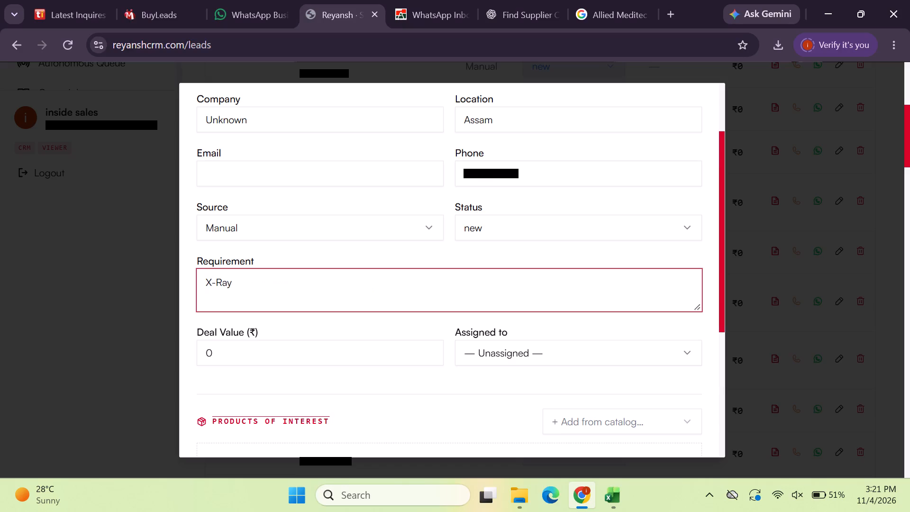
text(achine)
scroll(395, 197, down, 2)
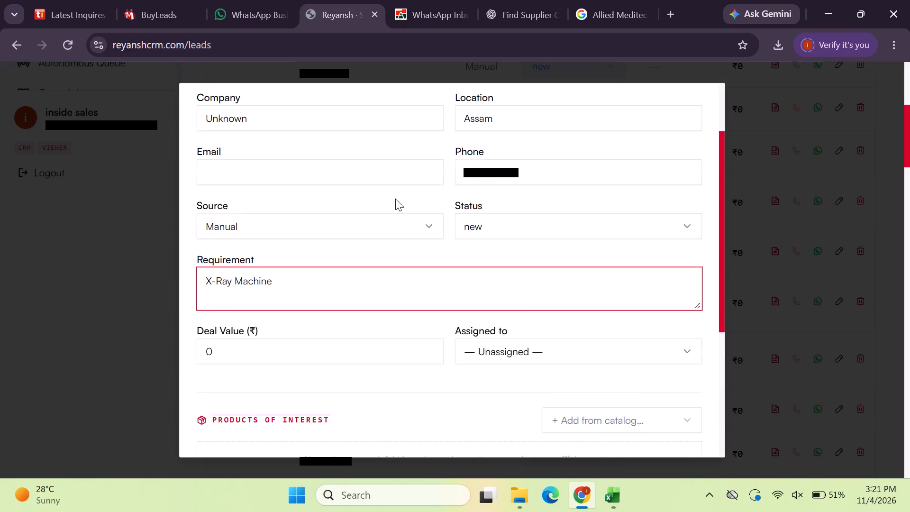
scroll(395, 199, down, 2)
click(645, 430)
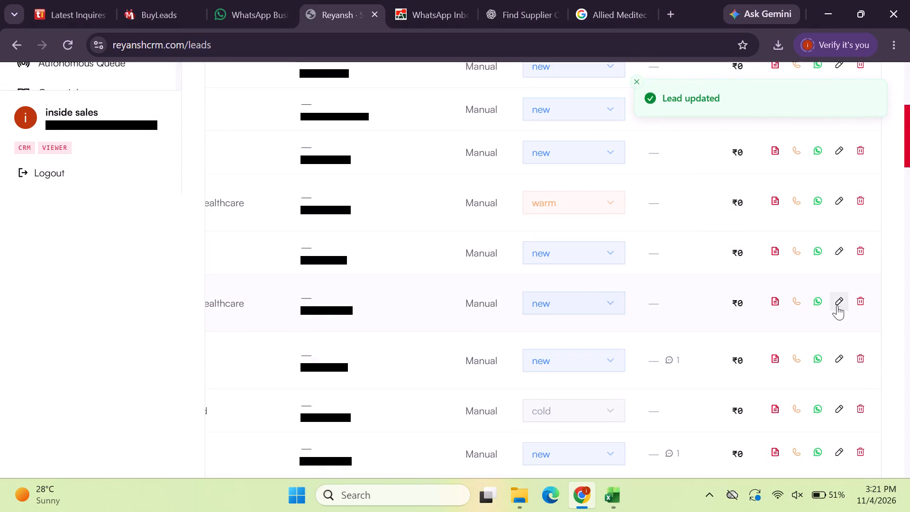
Open the Kwakta, Manipur lead and copy its requirement text, "Requirement but not right now; chances in future", into its timeline as a remark.
click(837, 305)
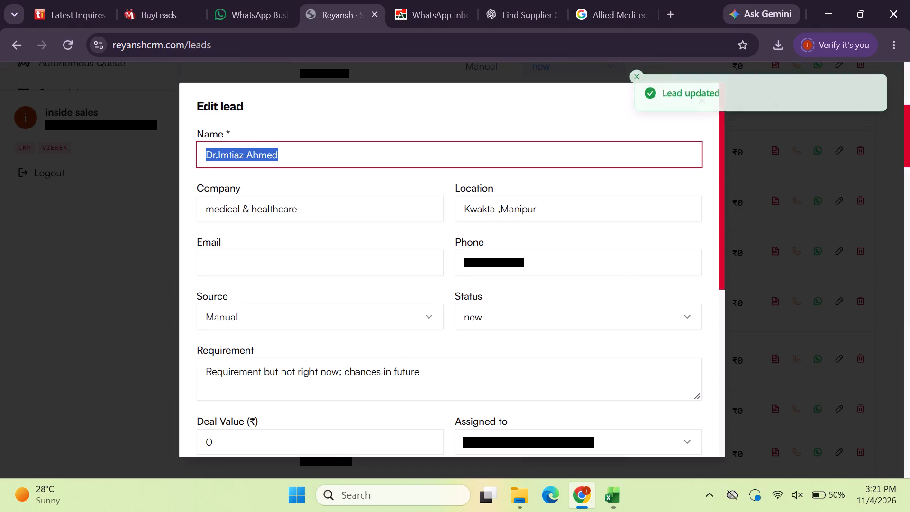
drag(201, 374, 509, 380)
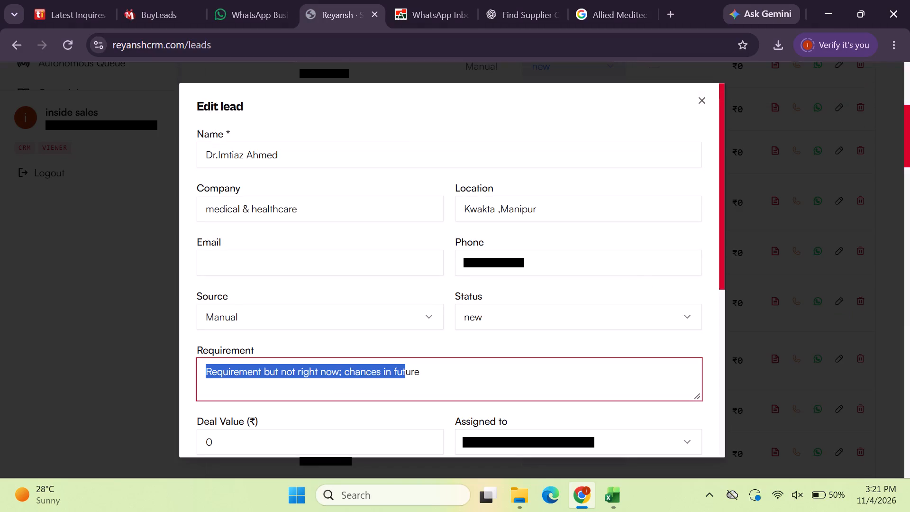
drag(509, 380, 509, 379)
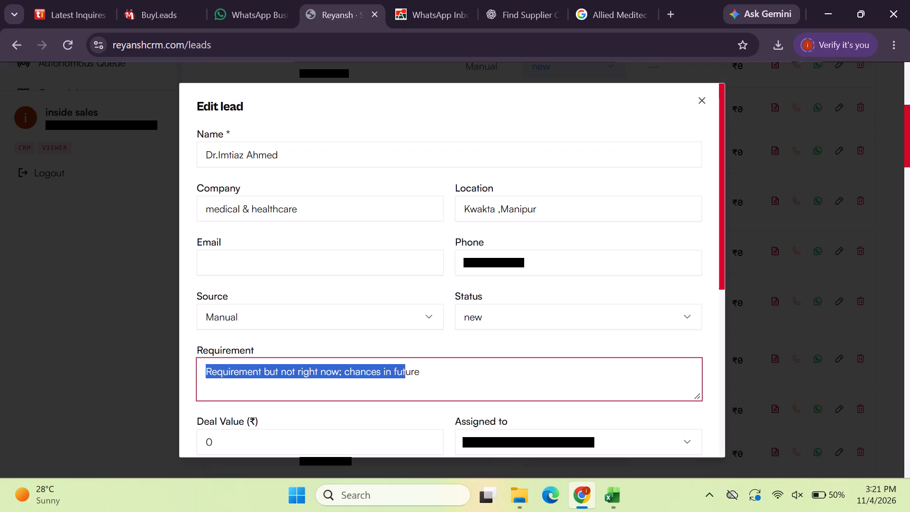
key(ctrl+c)
scroll(537, 329, down, 4)
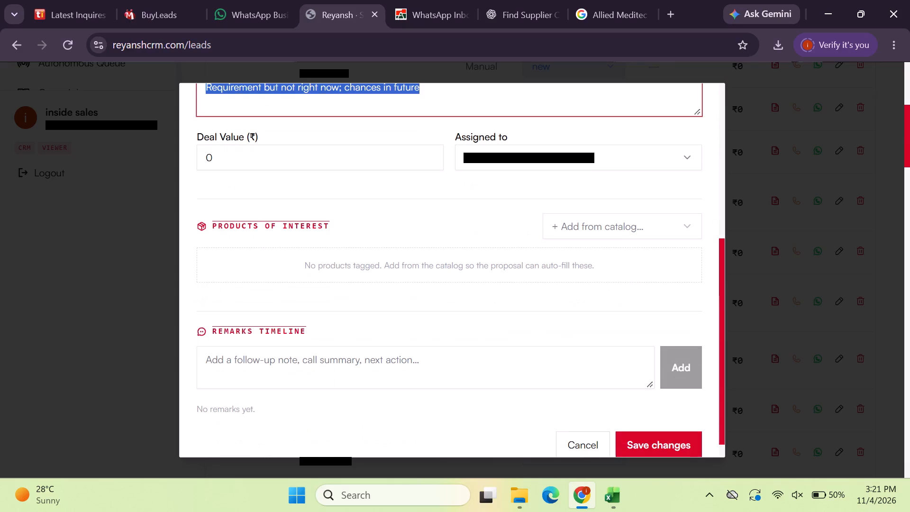
click(268, 364)
key(ctrl+v)
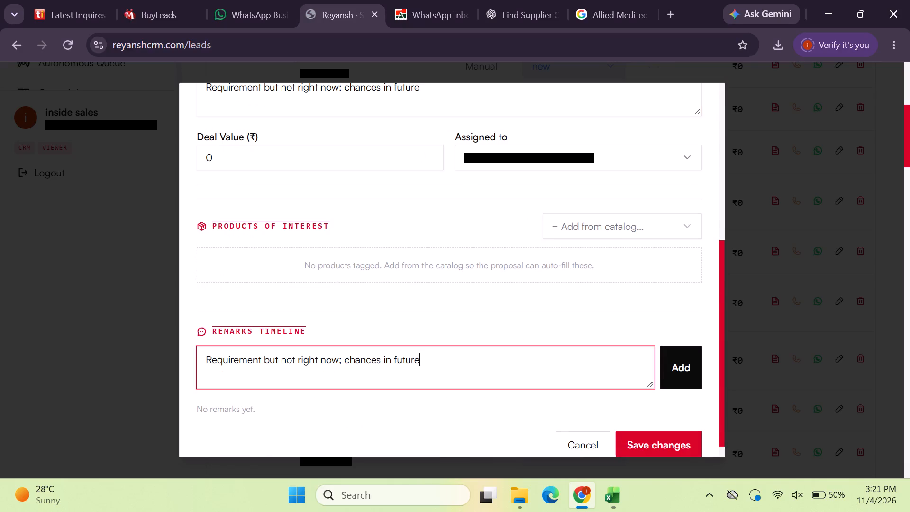
click(673, 371)
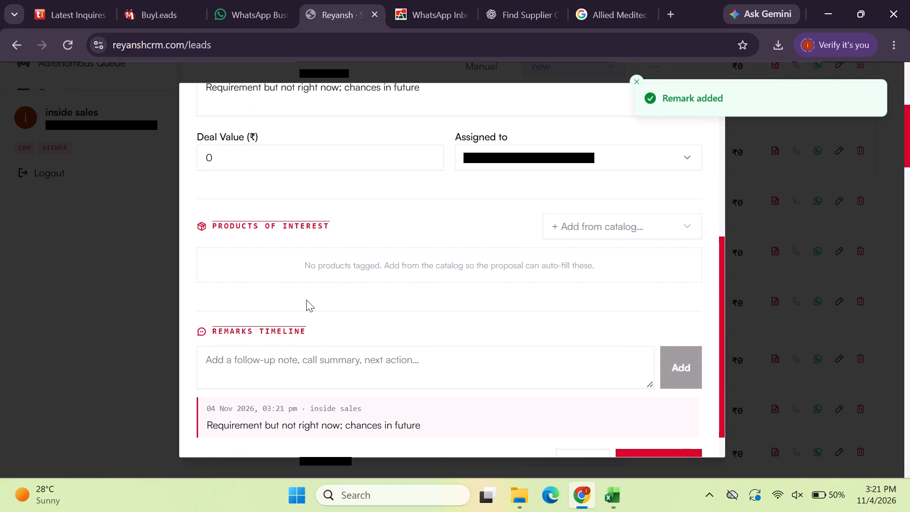
Replace the Manipur lead's entire requirement text with an entry starting "X-RA".
scroll(306, 300, up, 3)
drag(202, 305, 468, 304)
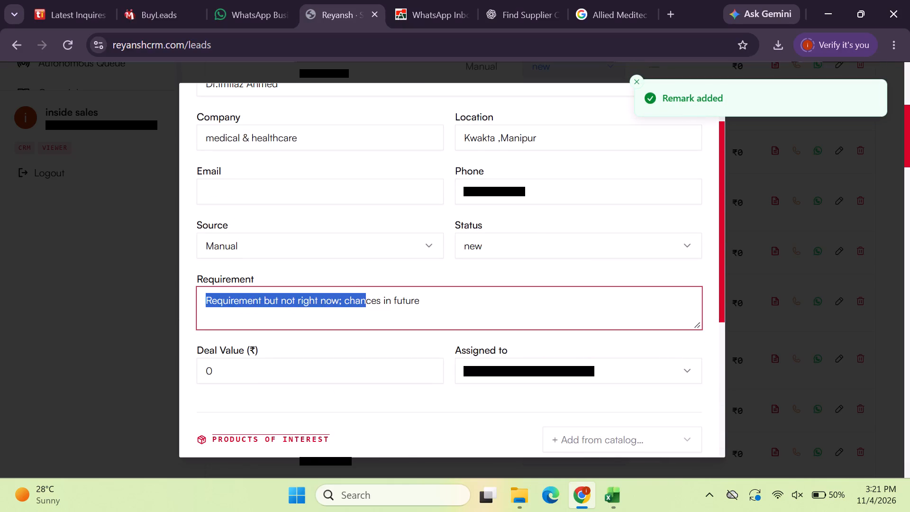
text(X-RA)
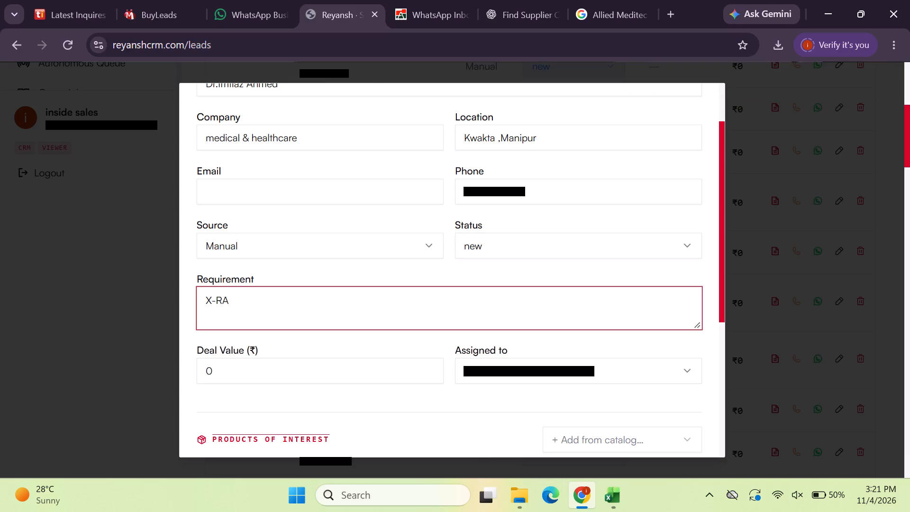
Correct "X-RA" to "X-Ray" in the requirement of the Kwakta, Manipur medical & healthcare lead.
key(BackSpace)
text(ay)
key(space)
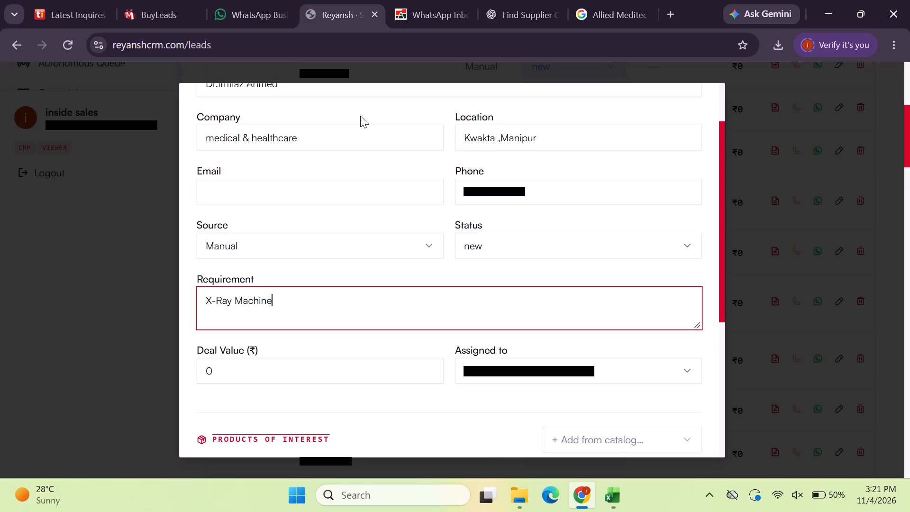
Save the changes to the Kwakta, Manipur medical & healthcare lead.
scroll(420, 181, down, 4)
click(640, 430)
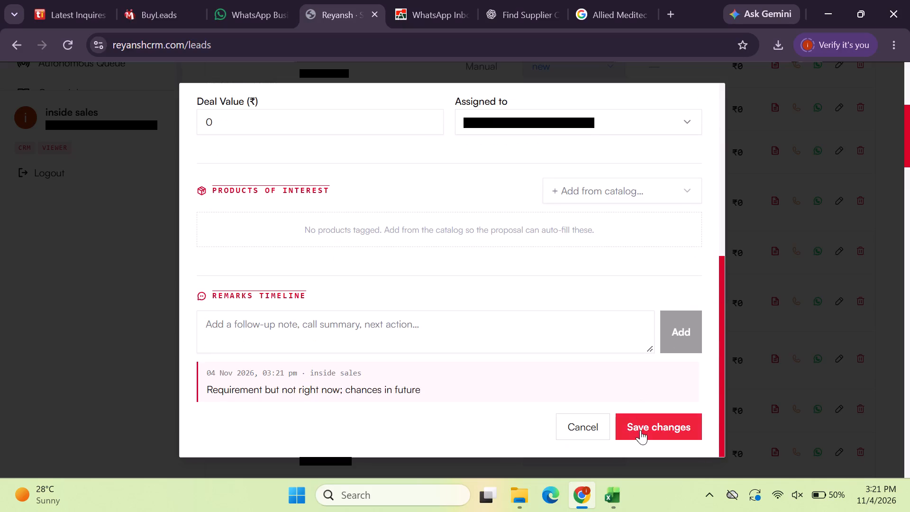
Open the new Gujarat lead without remarks and copy "no response" from its requirement into the remark entry of its timeline.
scroll(644, 337, up, 1)
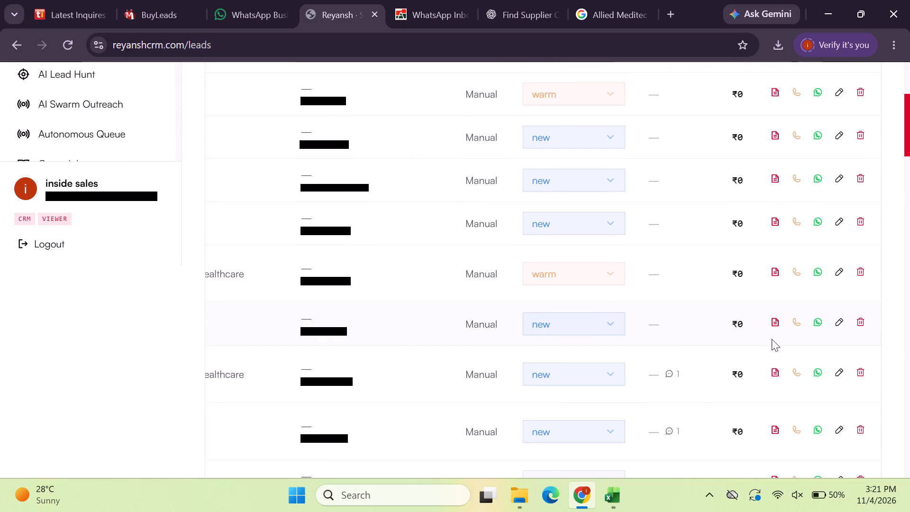
click(837, 325)
scroll(458, 335, down, 2)
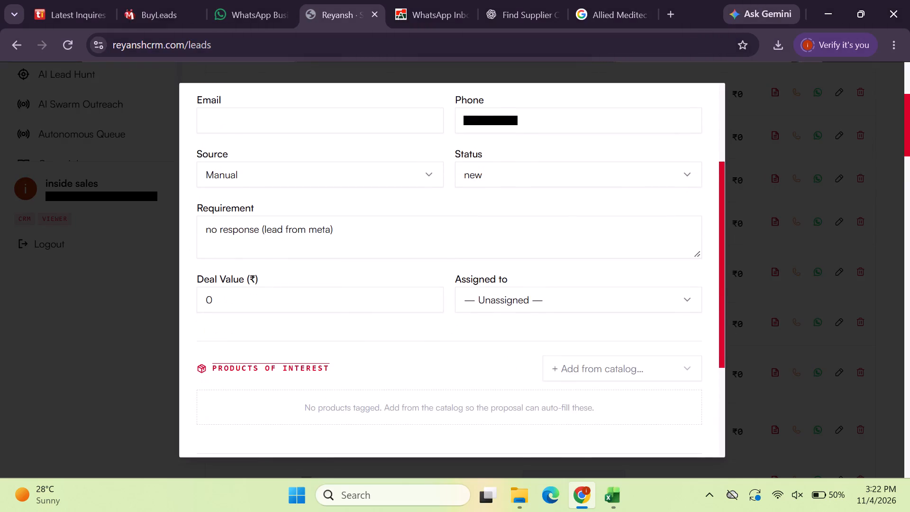
drag(200, 227, 328, 234)
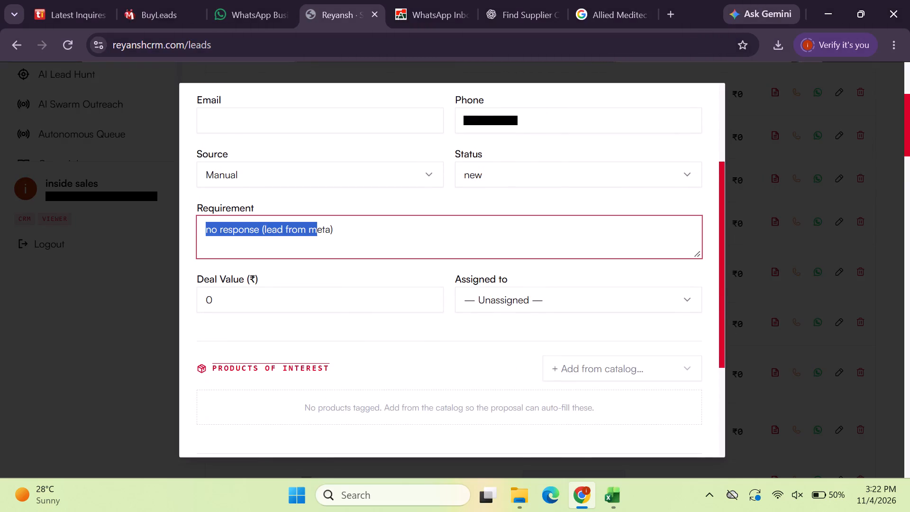
drag(328, 234, 344, 238)
click(342, 238)
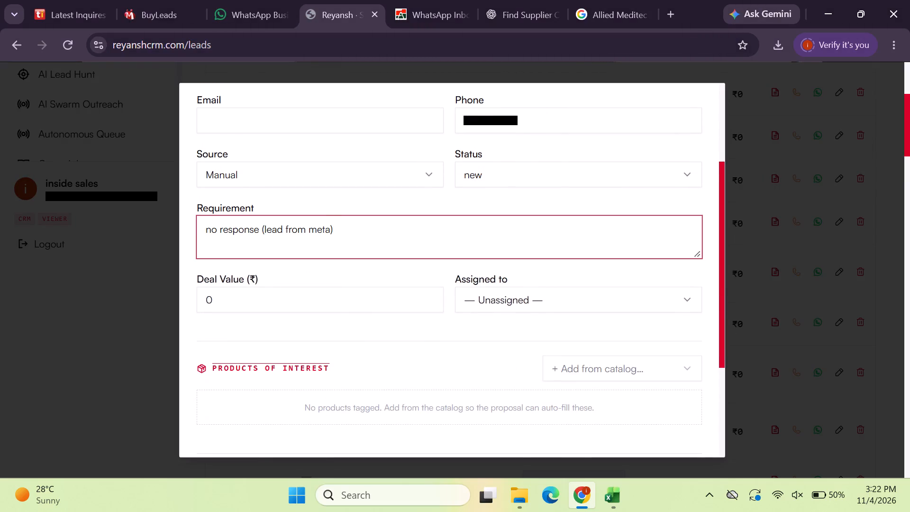
drag(203, 229, 261, 239)
key(ctrl+c)
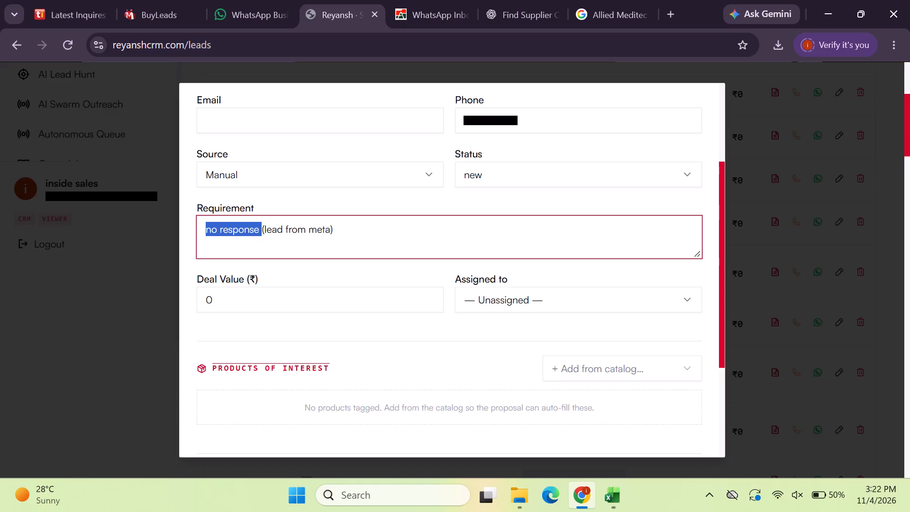
ctrl+scroll(288, 319, down, 1)
scroll(272, 374, down, 3)
click(268, 363)
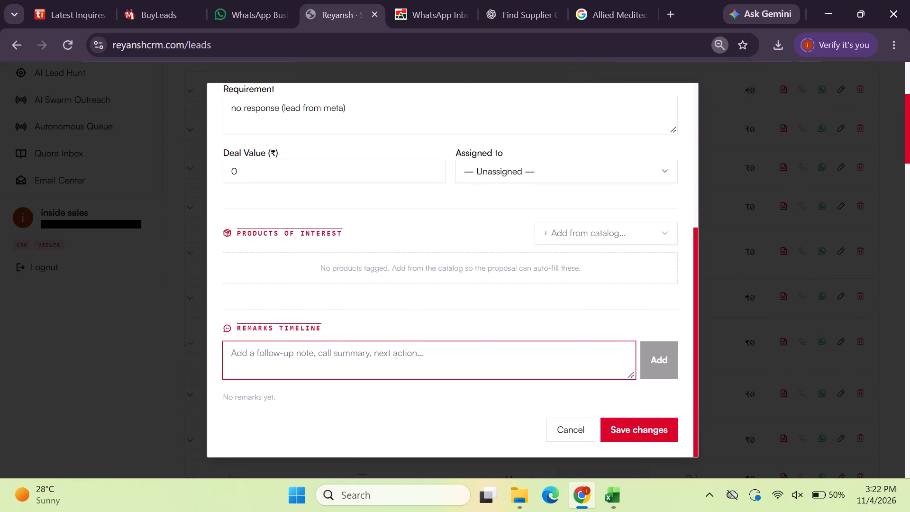
key(ctrl+v)
Select the Gujarat lead's requirement text, "no response (lead from meta)".
scroll(340, 363, up, 3)
drag(227, 317, 363, 326)
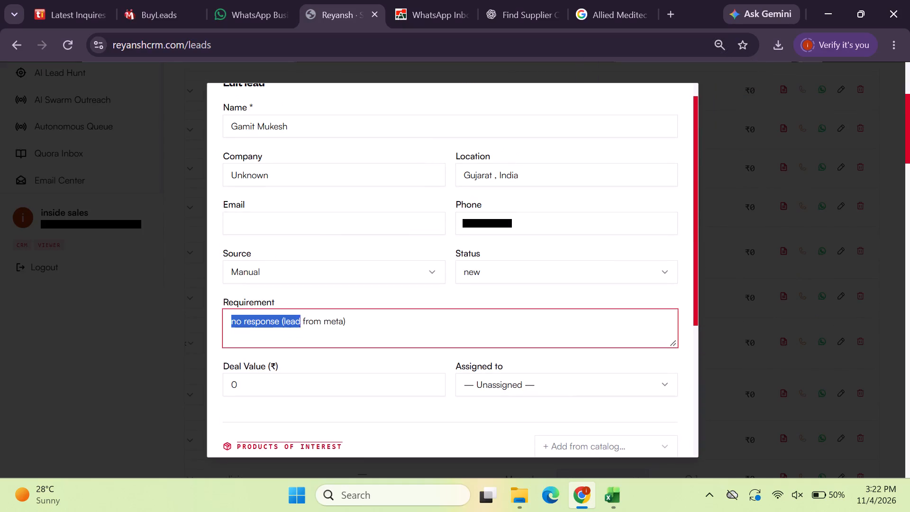
Replace the Gujarat lead's requirement "no response (lead from meta)" with "X-Ray Machine" and save the lead.
drag(363, 326, 419, 329)
key(x)
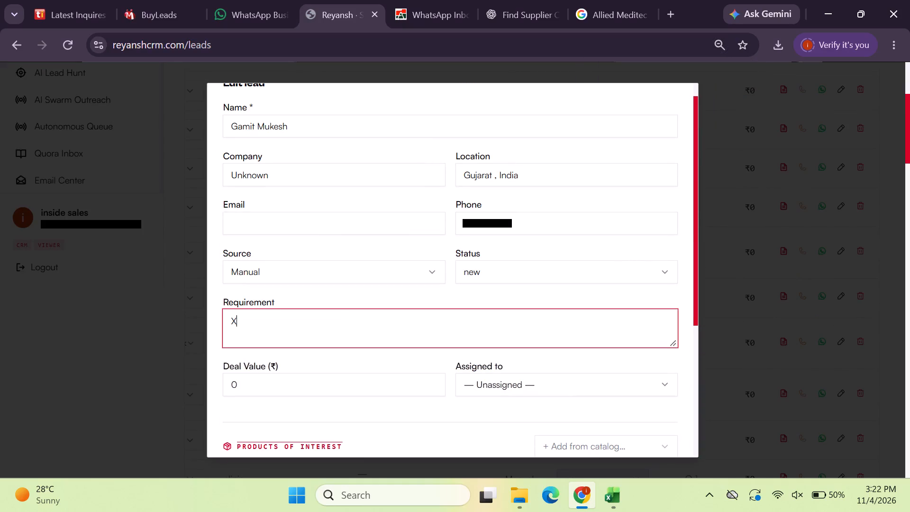
key(minus)
text(RA)
key(BackSpace)
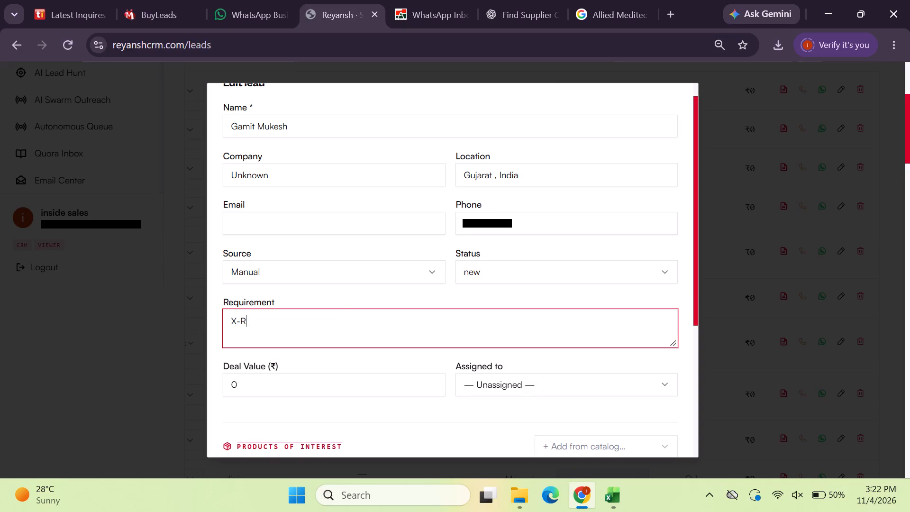
text(ay)
key(space)
key(m)
scroll(429, 338, down, 4)
scroll(511, 355, down, 2)
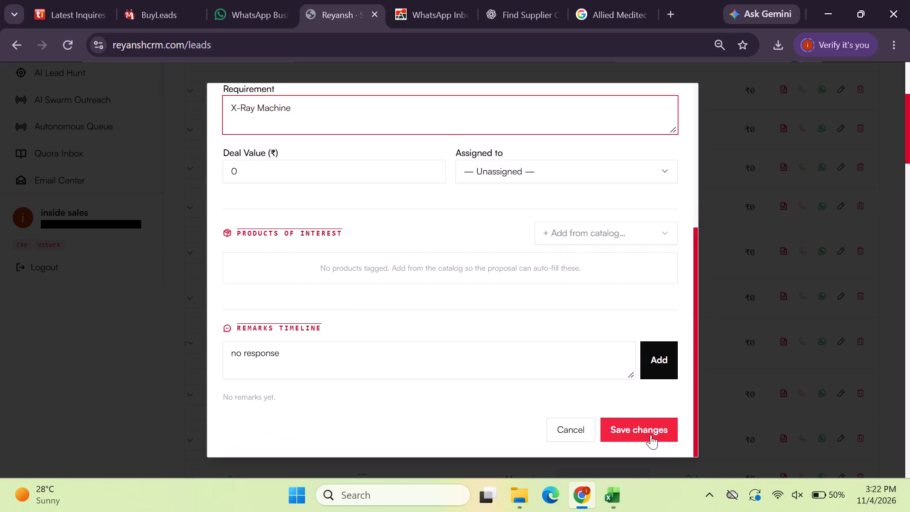
click(650, 434)
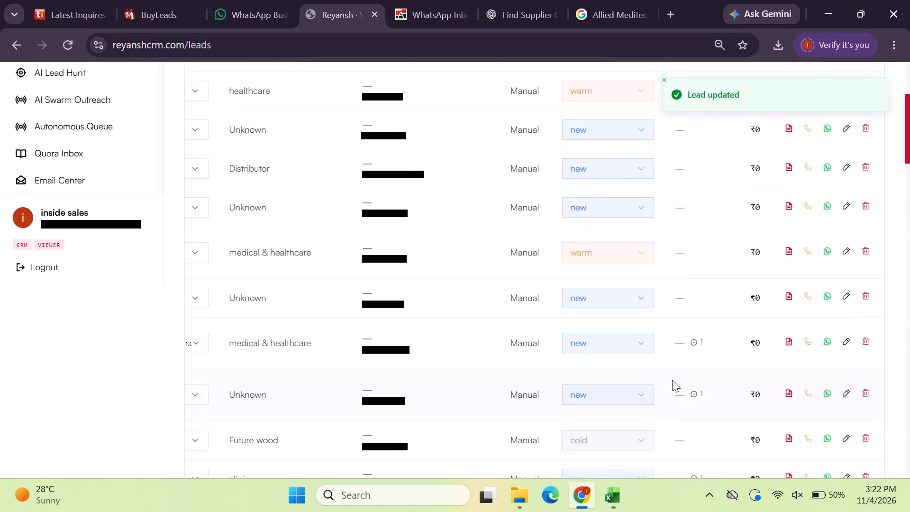
Reopen the Gujarat lead, add the remark "no response" to its timeline and save the lead.
click(850, 296)
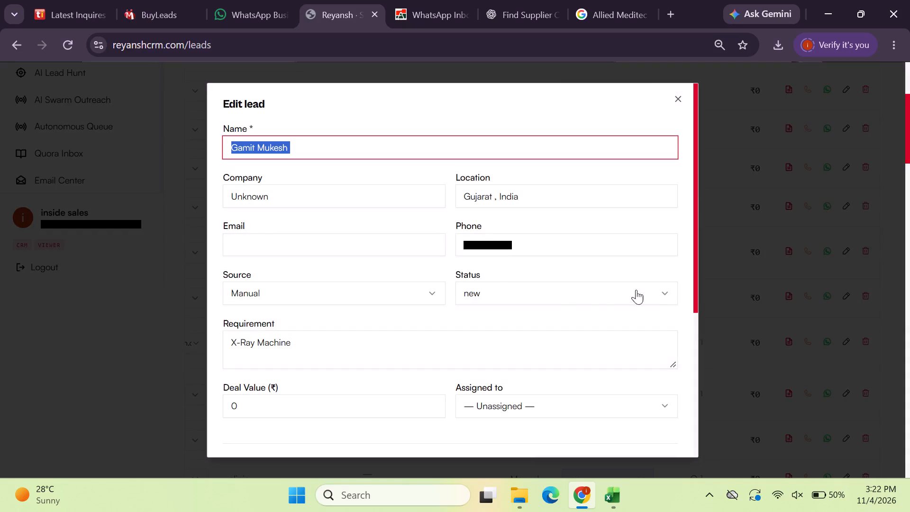
scroll(503, 290, down, 1)
scroll(336, 307, down, 4)
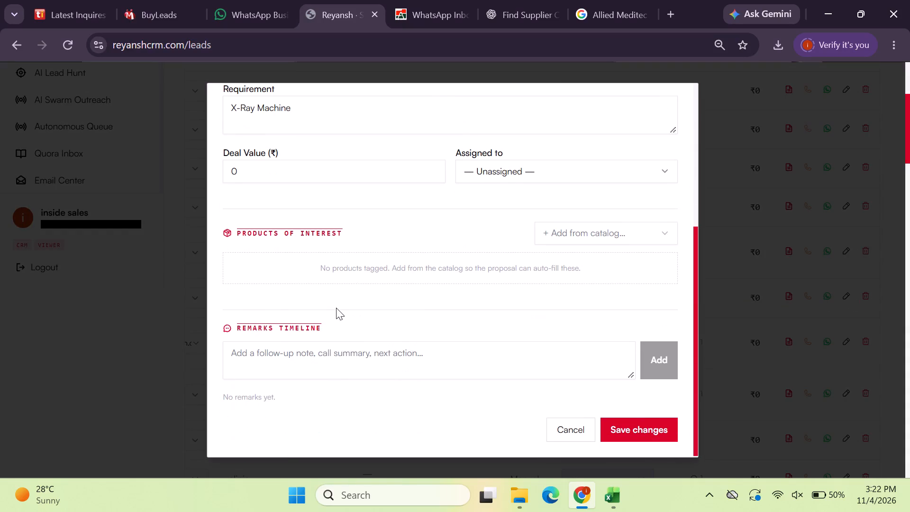
scroll(289, 336, up, 7)
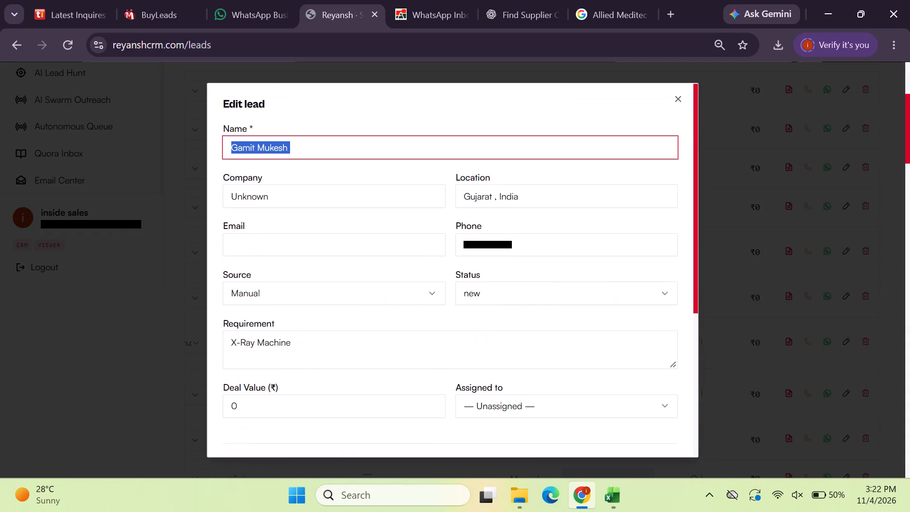
scroll(289, 336, down, 4)
click(264, 361)
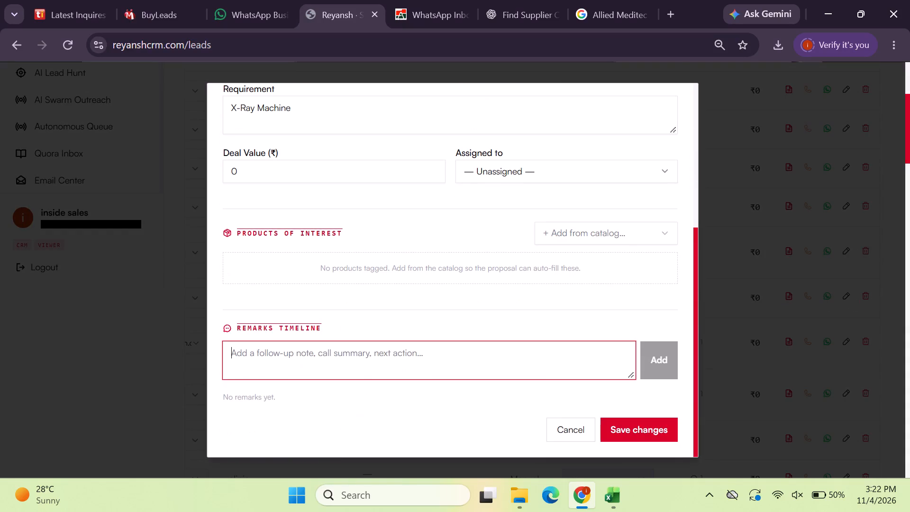
text(no)
key(space)
text(response)
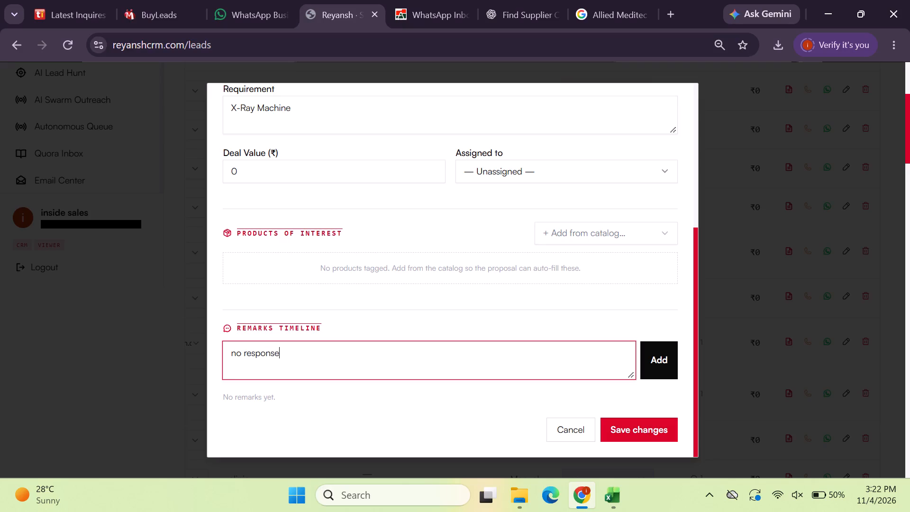
click(673, 358)
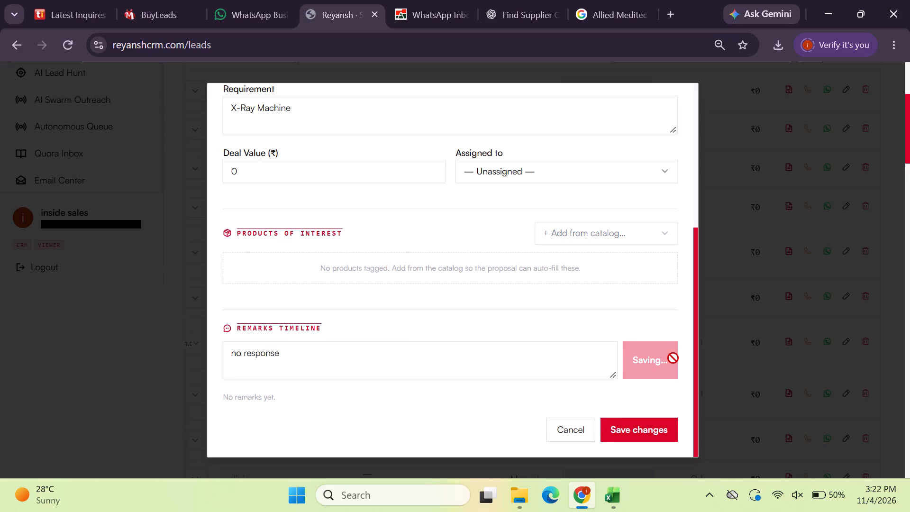
click(622, 442)
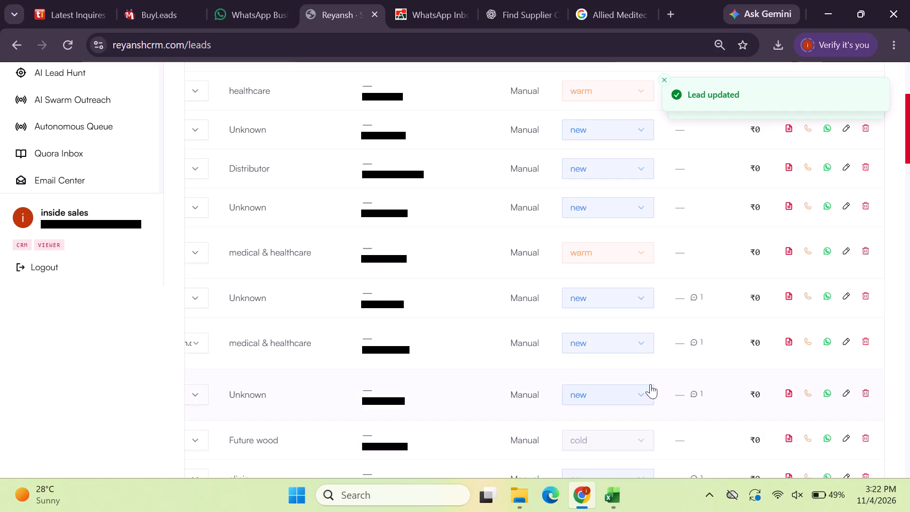
Open the Sri Nagar medical & healthcare lead for editing.
scroll(651, 382, up, 1)
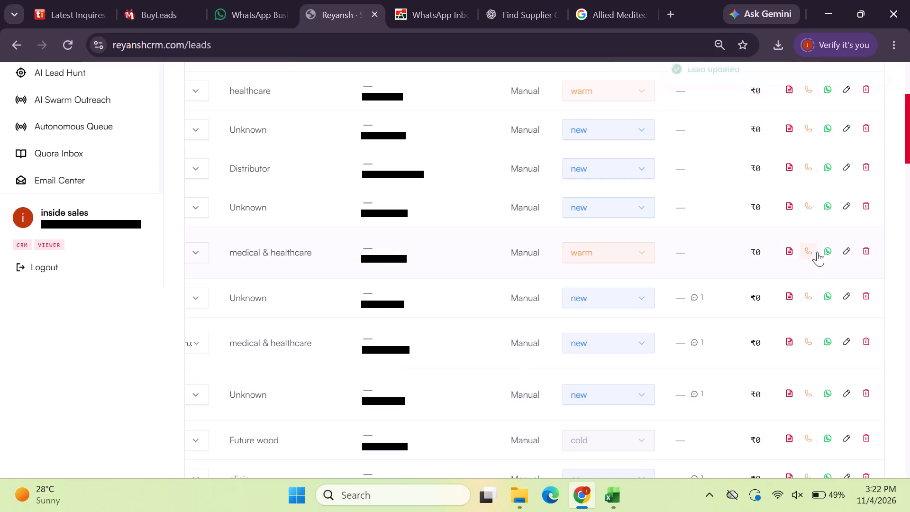
click(844, 248)
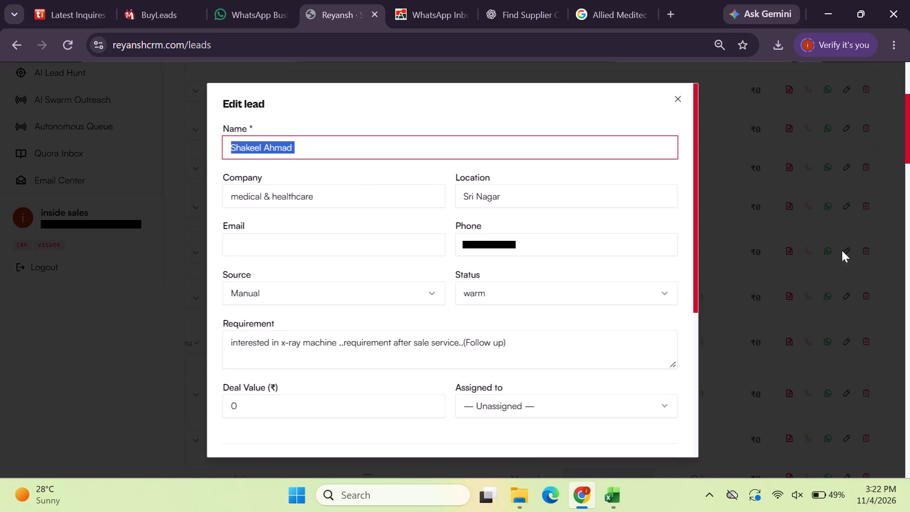
scroll(322, 298, down, 1)
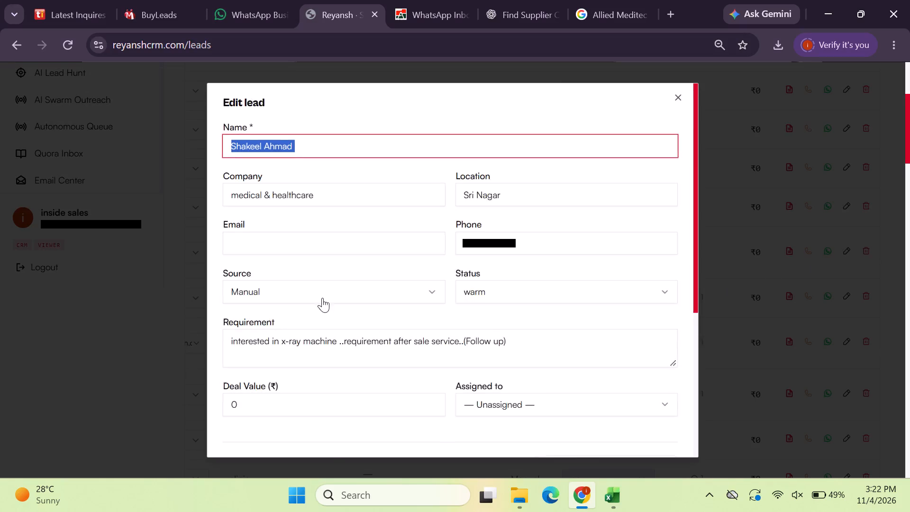
scroll(322, 298, down, 1)
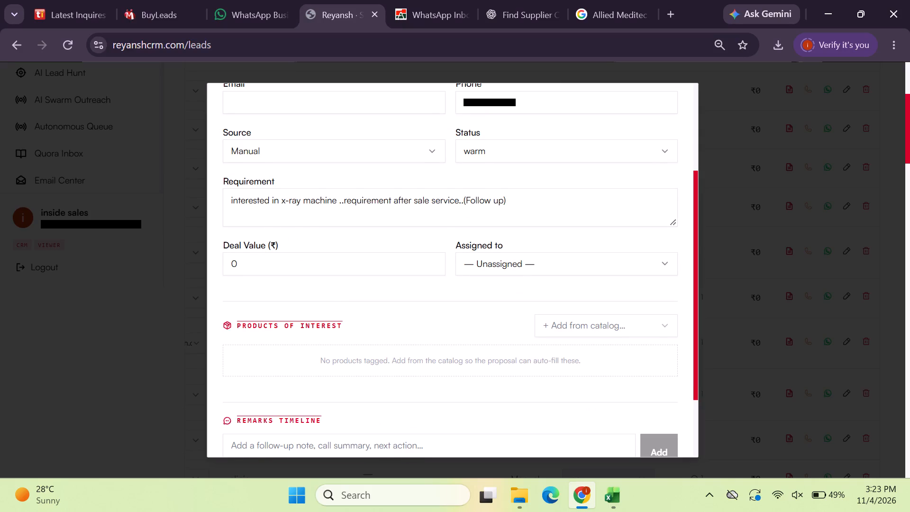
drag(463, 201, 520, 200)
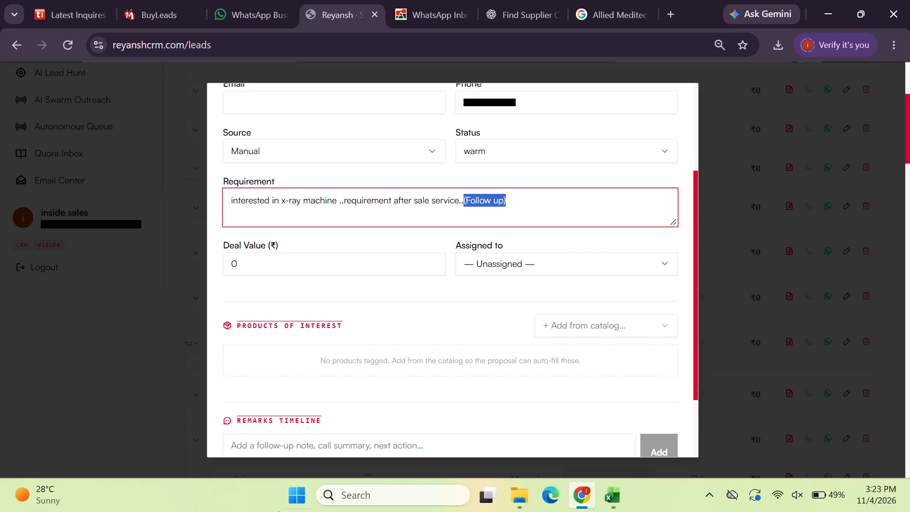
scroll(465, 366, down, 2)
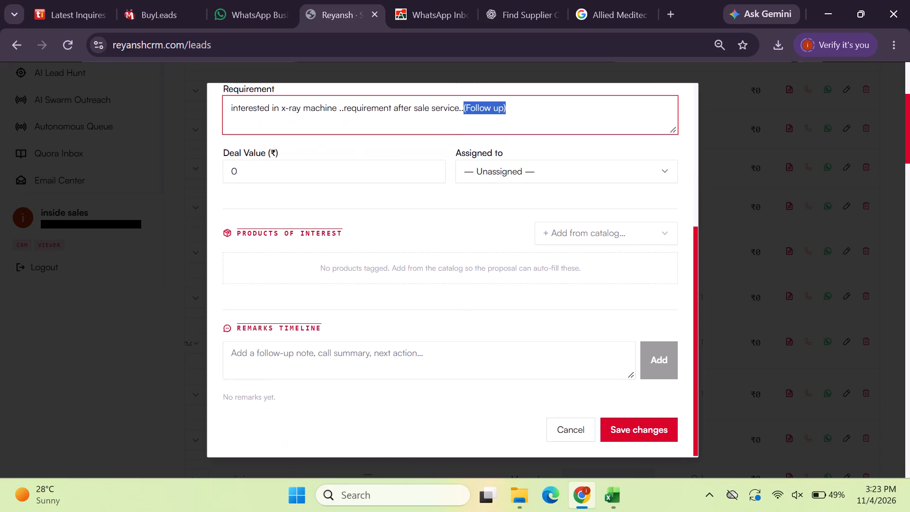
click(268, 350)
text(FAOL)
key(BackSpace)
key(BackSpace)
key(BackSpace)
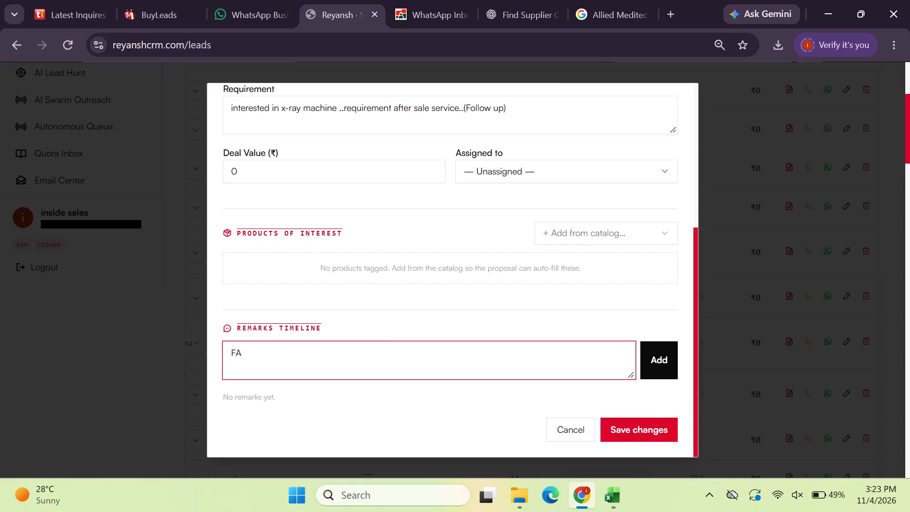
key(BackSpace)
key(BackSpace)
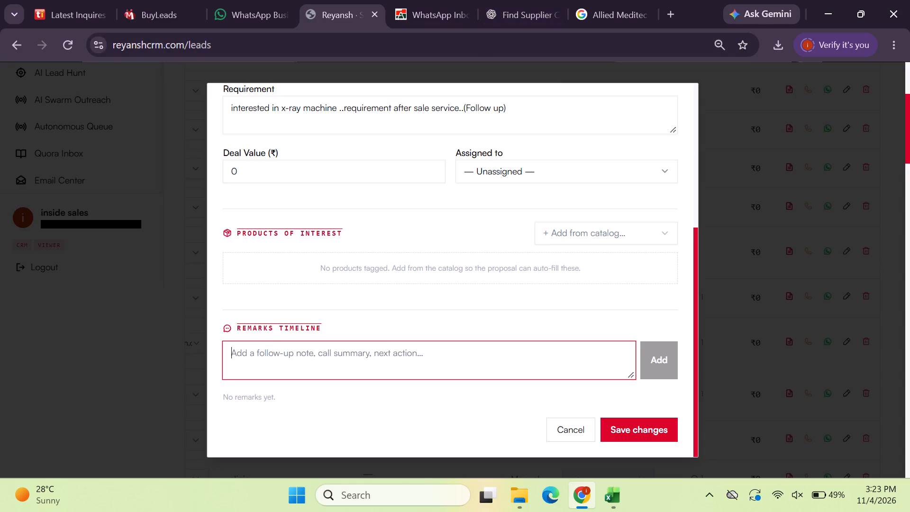
Copy "Follow up" from the requirement into a remark, extend it to "Follow up..NO Response", add it to the timeline and save the lead.
drag(466, 103, 502, 123)
key(ctrl+c)
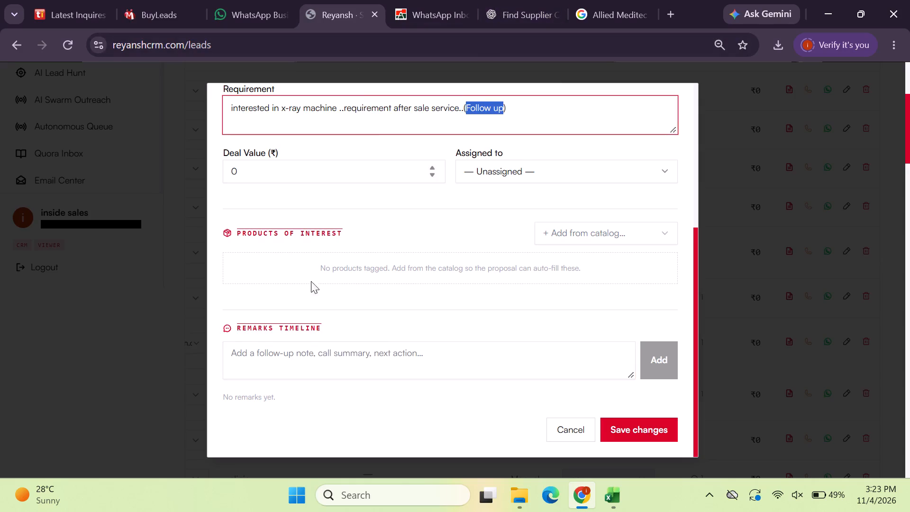
click(282, 353)
key(ctrl+v)
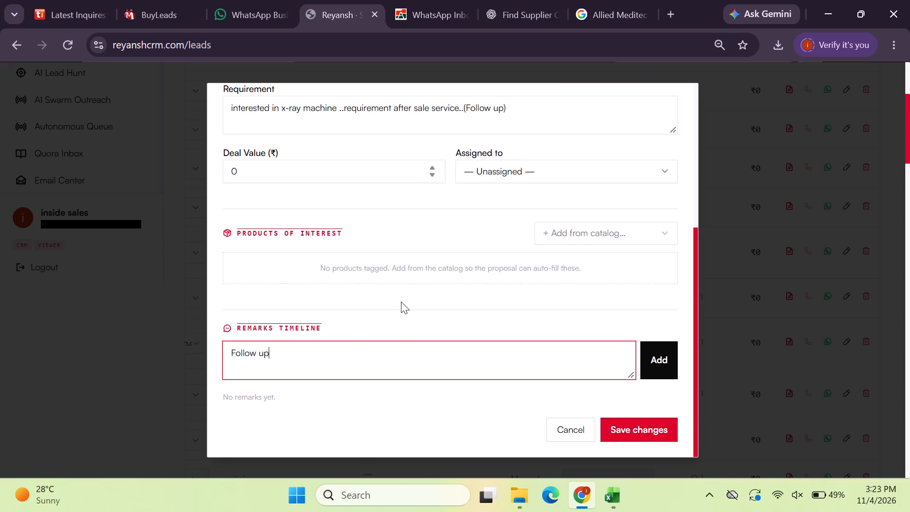
click(300, 354)
text(..NO)
key(space)
key(r)
text(esponse)
click(658, 357)
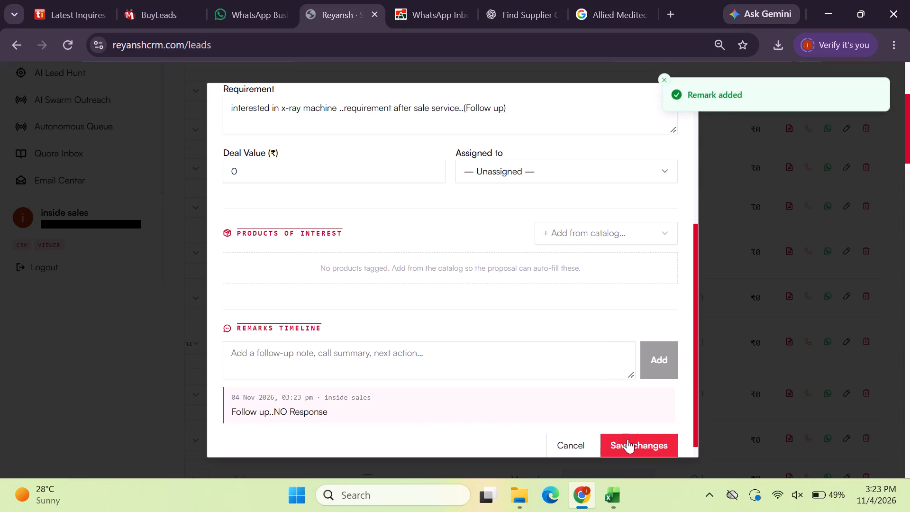
click(628, 445)
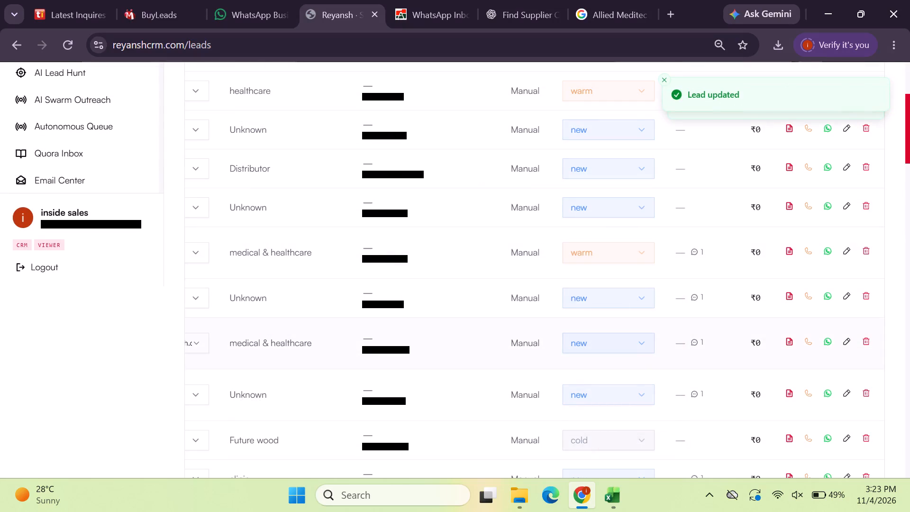
Open the India lead directly above the Sri Nagar lead and move "no response" from its requirement into the new remark text.
scroll(675, 336, up, 1)
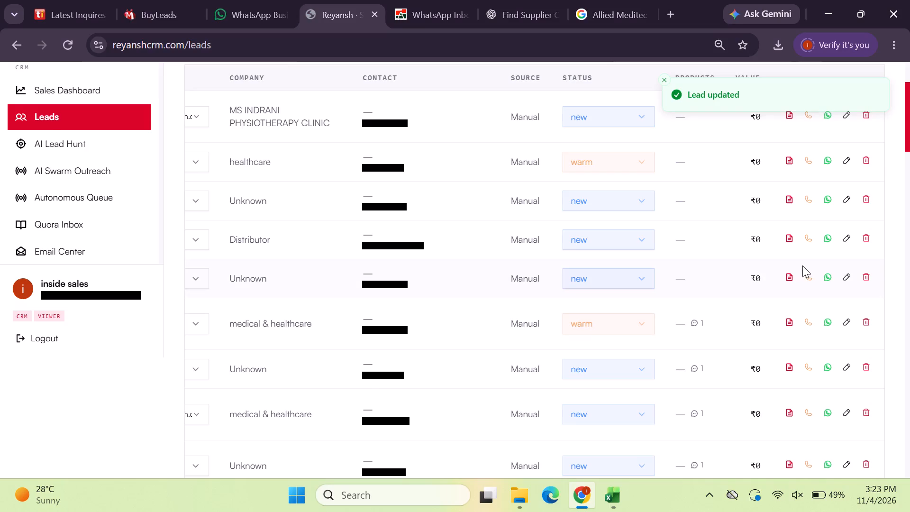
click(845, 280)
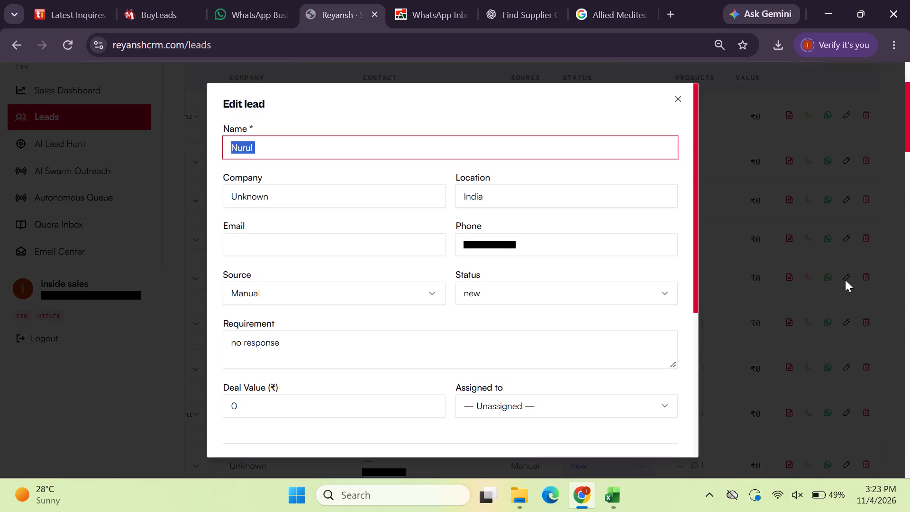
scroll(281, 311, down, 2)
drag(228, 205, 453, 190)
key(ctrl+x)
scroll(331, 422, down, 2)
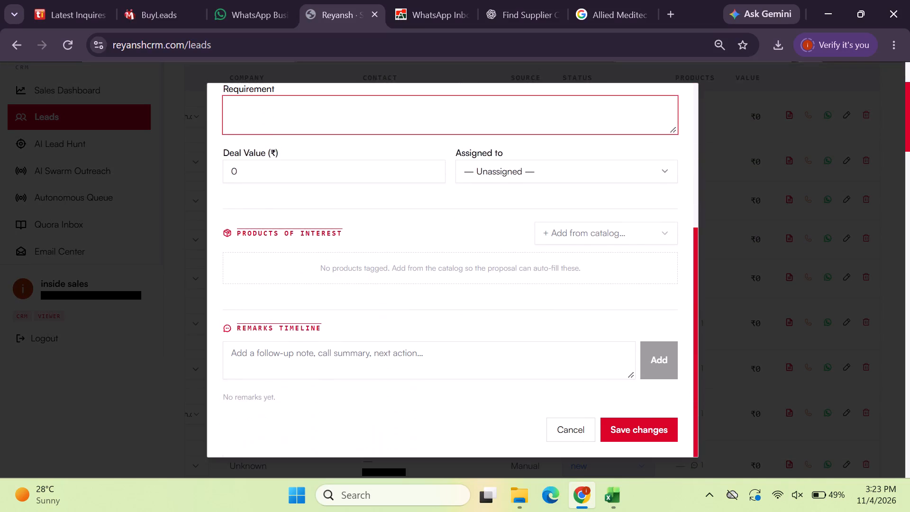
click(279, 358)
key(ctrl+v)
Set the requirement to "X-Ray Machine", add the "no response" remark to the timeline and save the lead.
scroll(279, 358, up, 3)
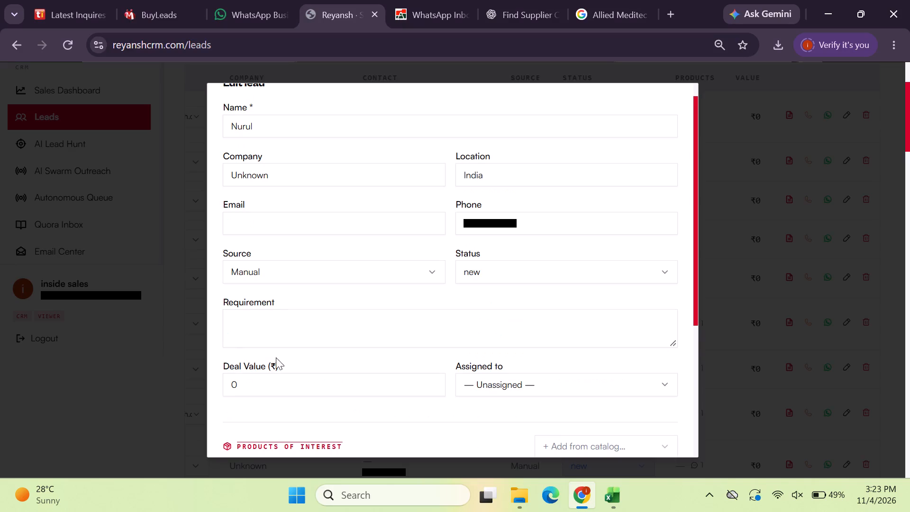
click(243, 328)
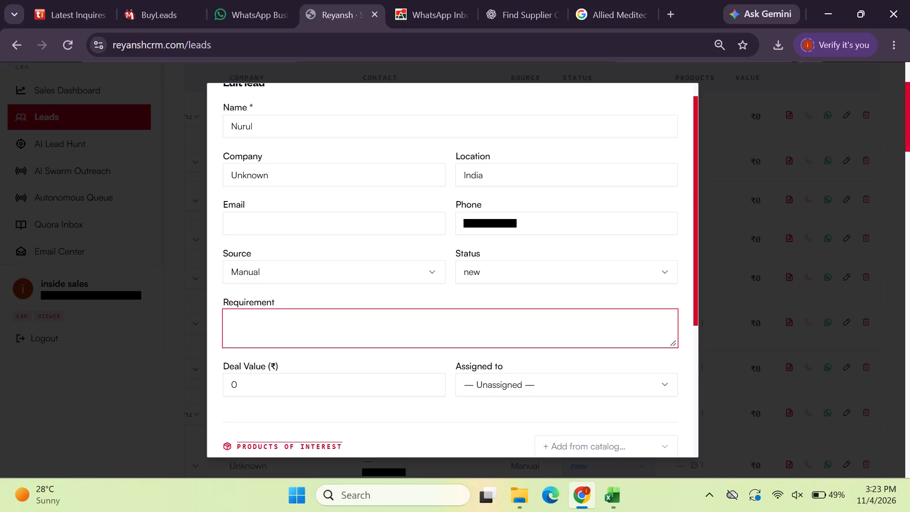
key(minus)
key(r)
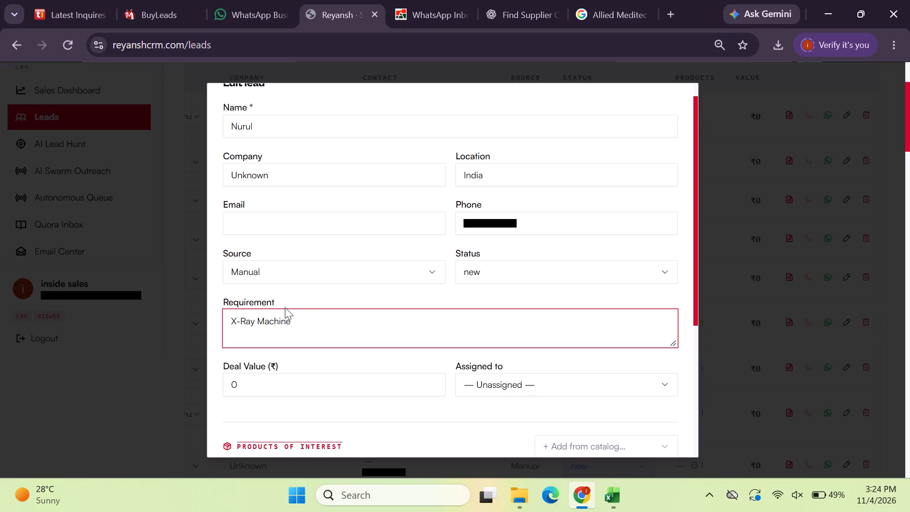
scroll(285, 309, down, 5)
scroll(317, 286, down, 4)
click(660, 359)
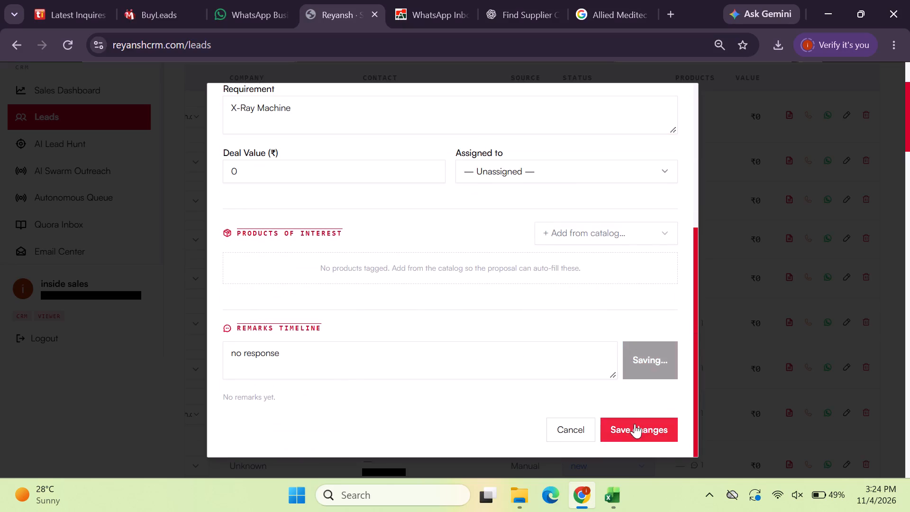
click(633, 441)
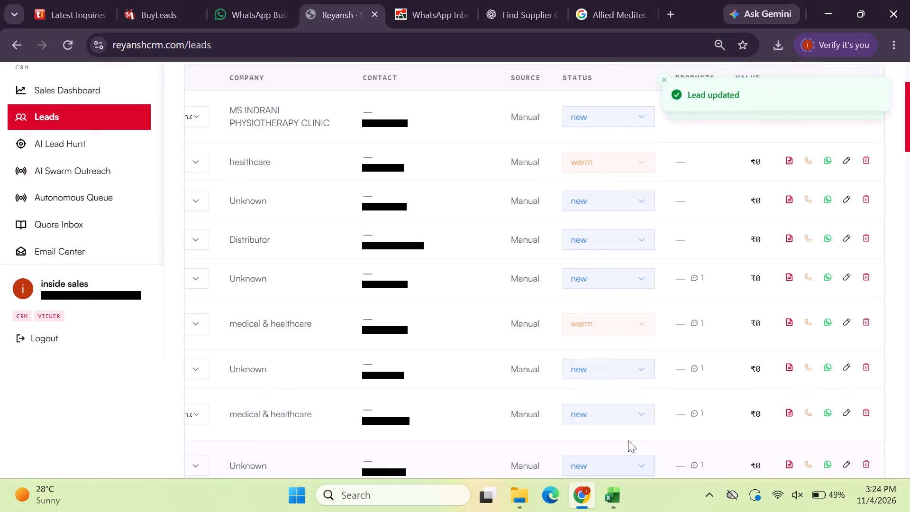
Review the Pakistan distributor lead's details and requirement, and close it without changes.
scroll(632, 277, up, 1)
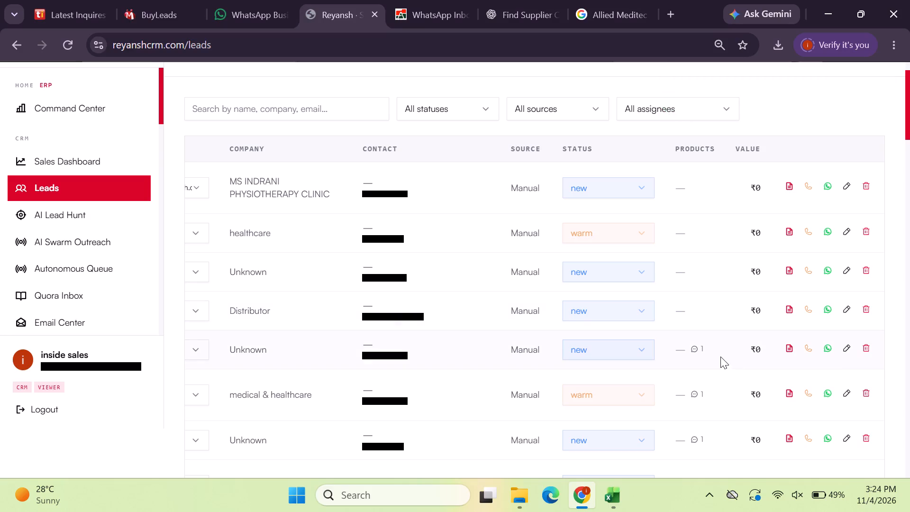
click(845, 312)
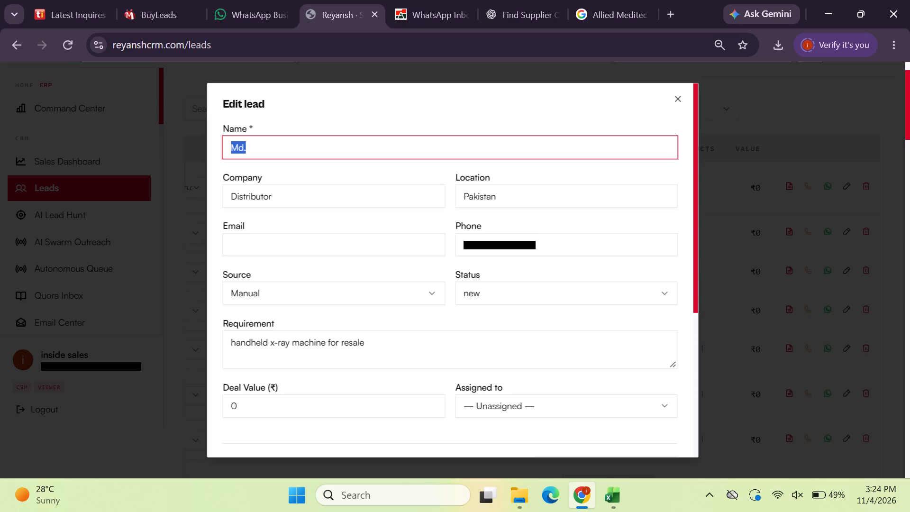
scroll(599, 338, down, 3)
scroll(599, 338, up, 6)
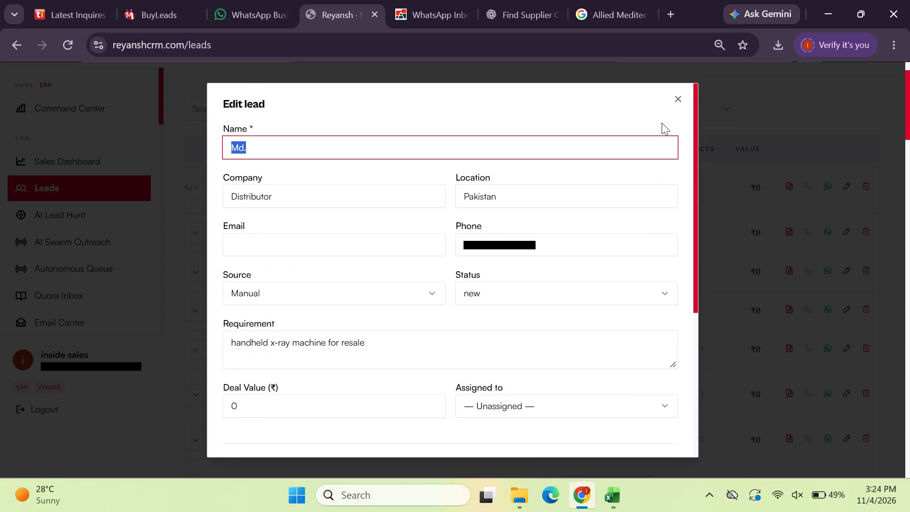
click(676, 103)
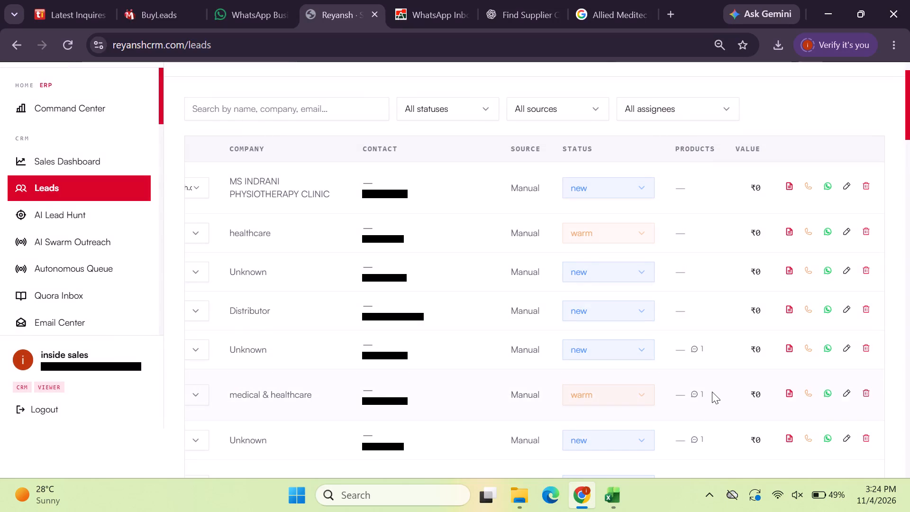
Copy the requirement "no response (hanging up)" of the India lead above the distributor into a timeline remark and save the lead.
scroll(712, 392, up, 1)
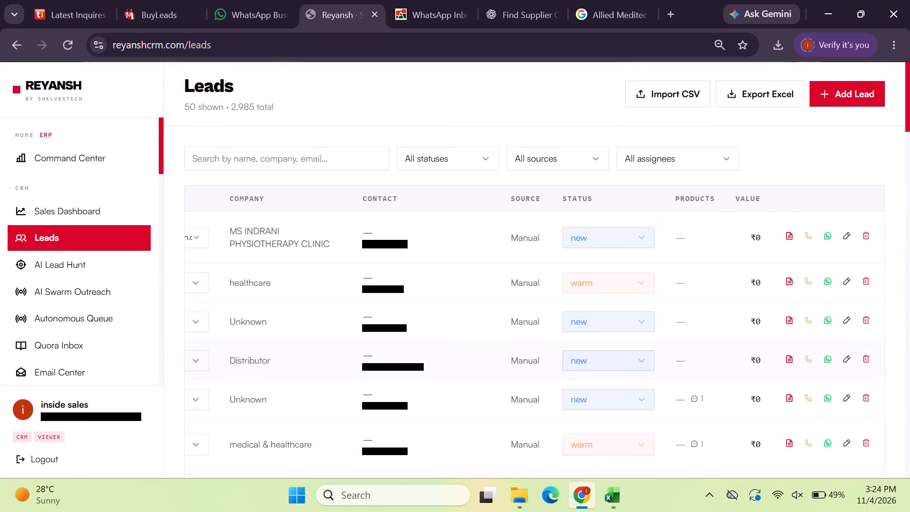
scroll(642, 380, up, 1)
click(853, 320)
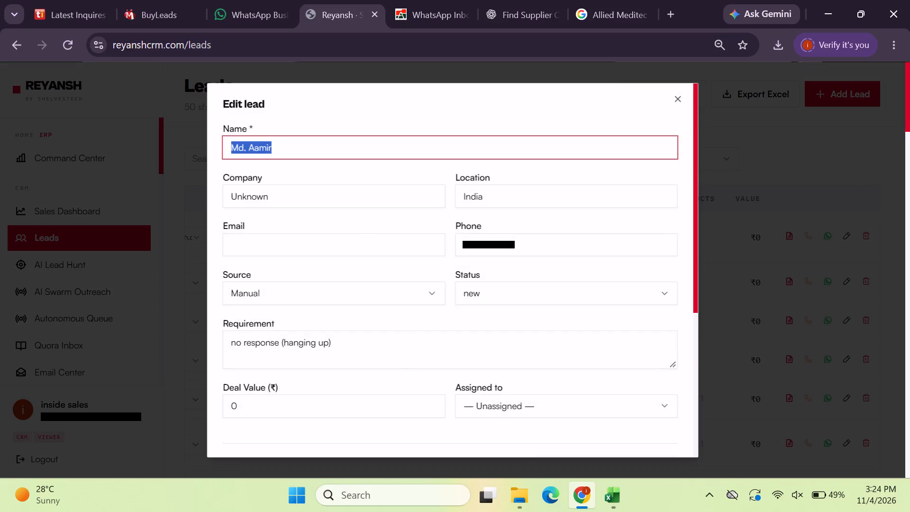
drag(229, 341, 366, 346)
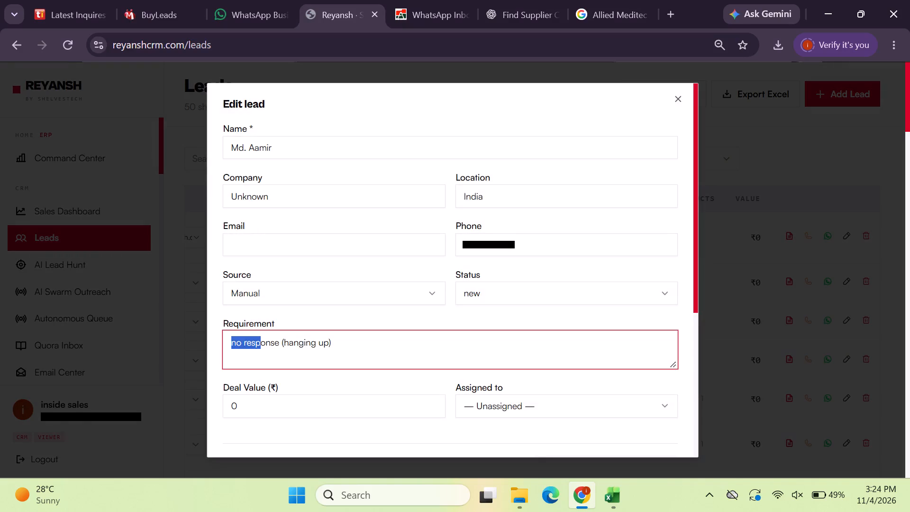
key(ctrl+c)
scroll(373, 350, down, 4)
click(285, 360)
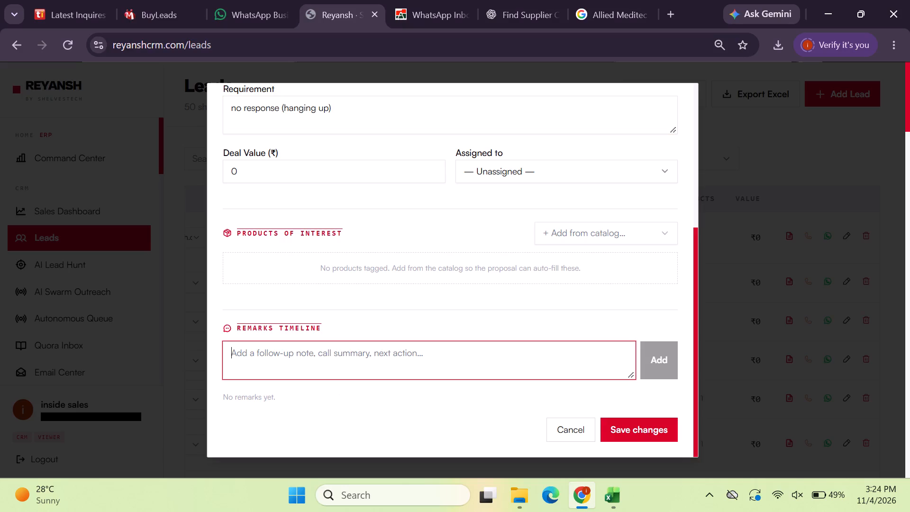
key(ctrl+v)
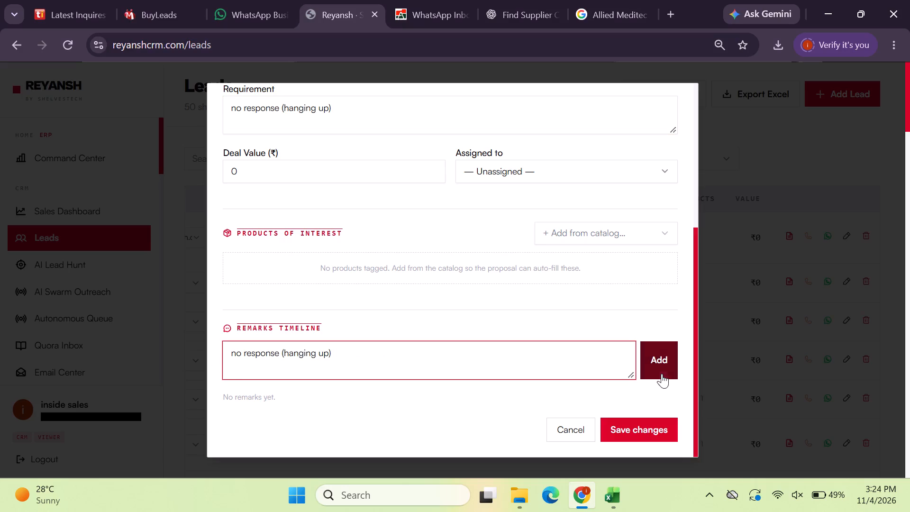
click(656, 365)
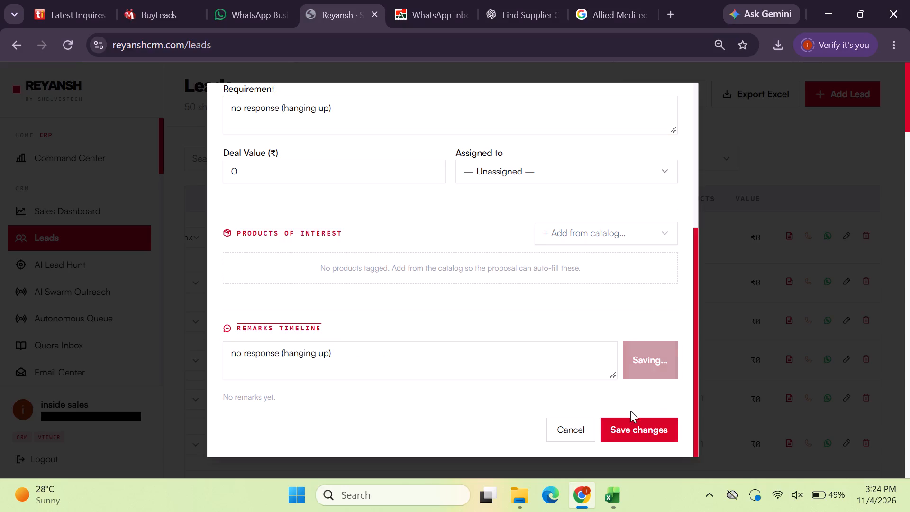
click(627, 446)
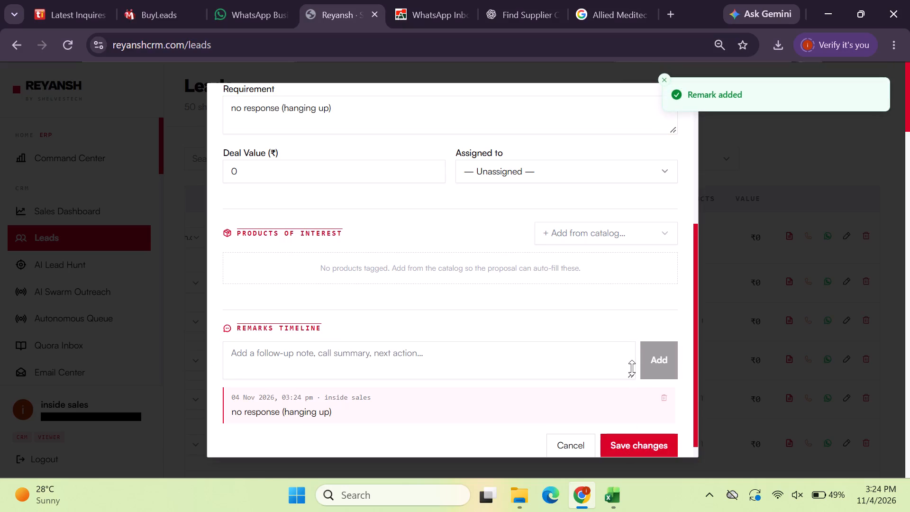
scroll(783, 347, up, 1)
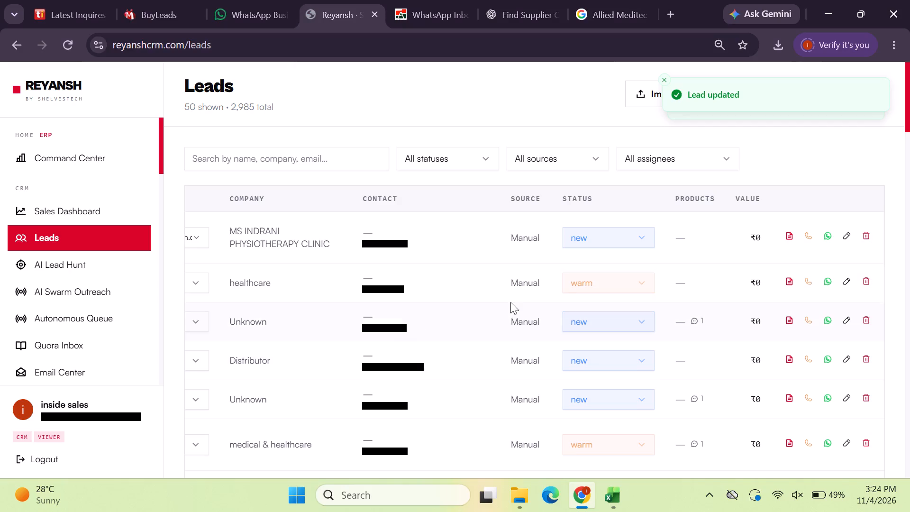
Open the Assam healthcare lead and copy "(follow up)" from its requirement into the new remark text.
click(842, 282)
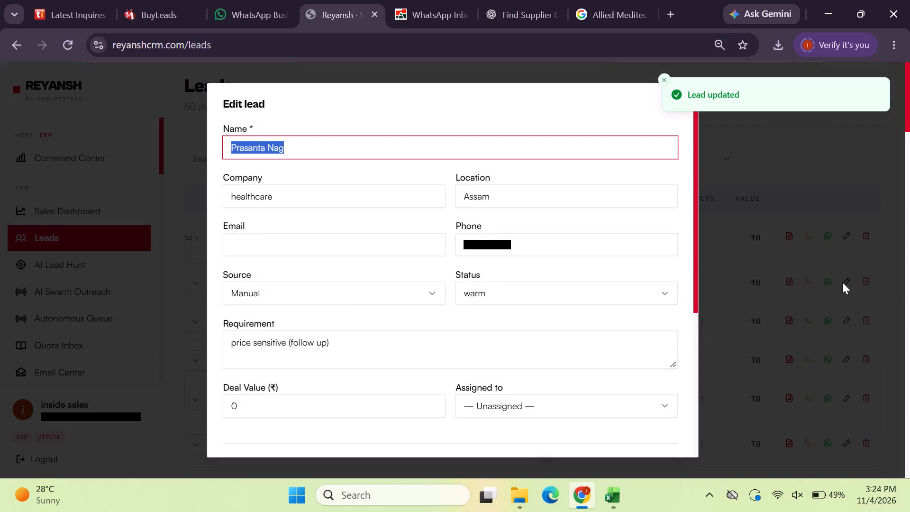
scroll(340, 329, down, 1)
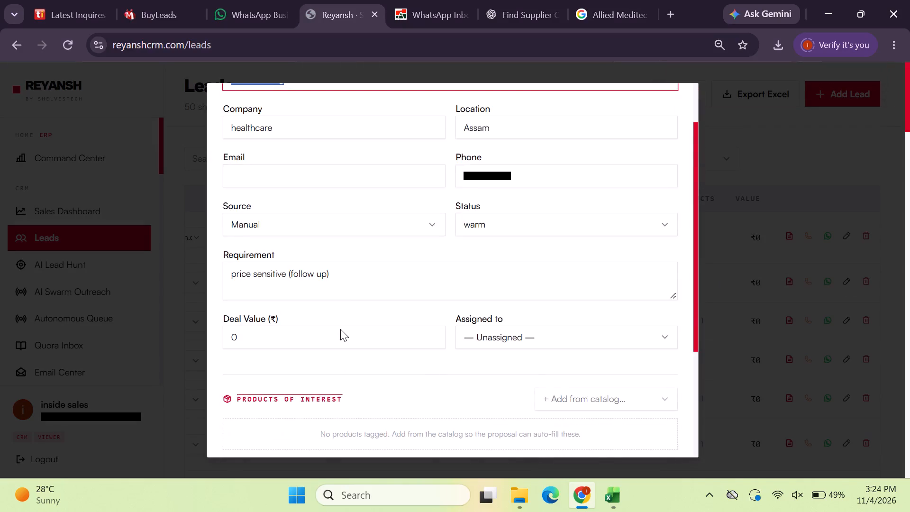
scroll(340, 329, down, 1)
drag(227, 204, 252, 204)
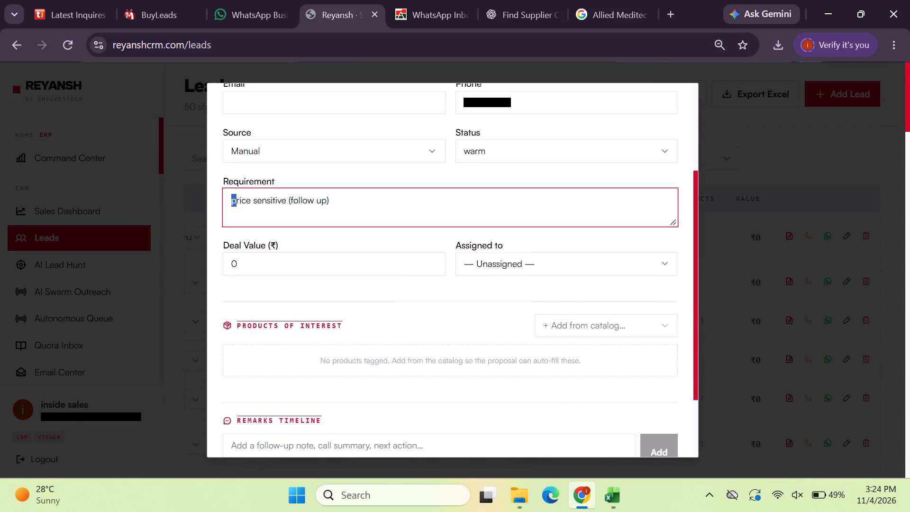
drag(252, 204, 285, 212)
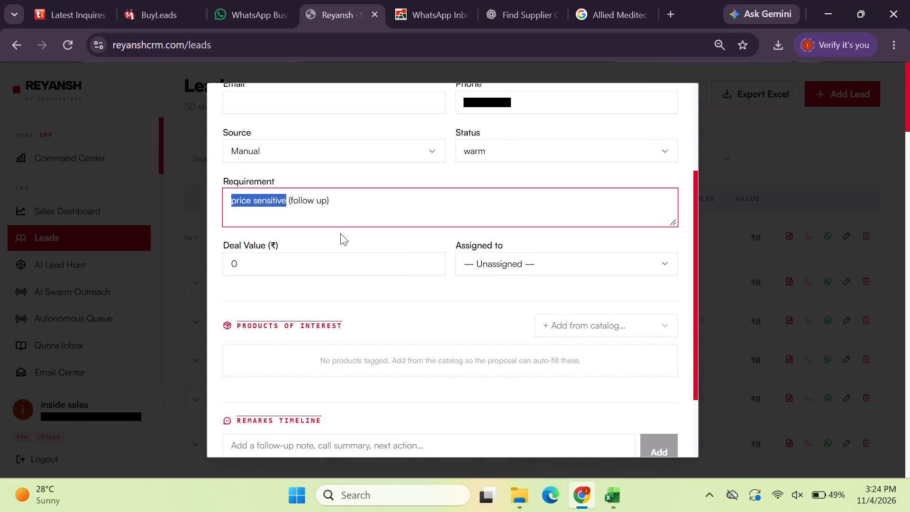
click(340, 233)
drag(291, 201, 328, 201)
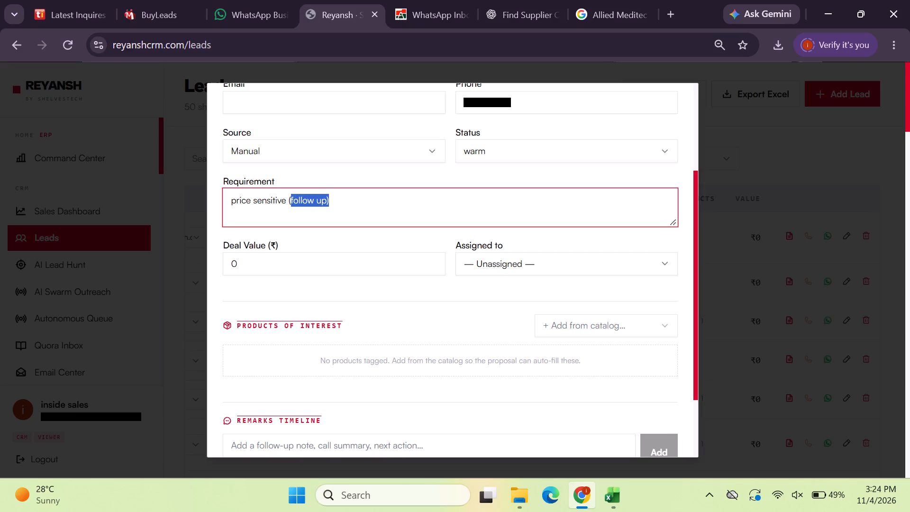
drag(328, 201, 328, 201)
click(343, 211)
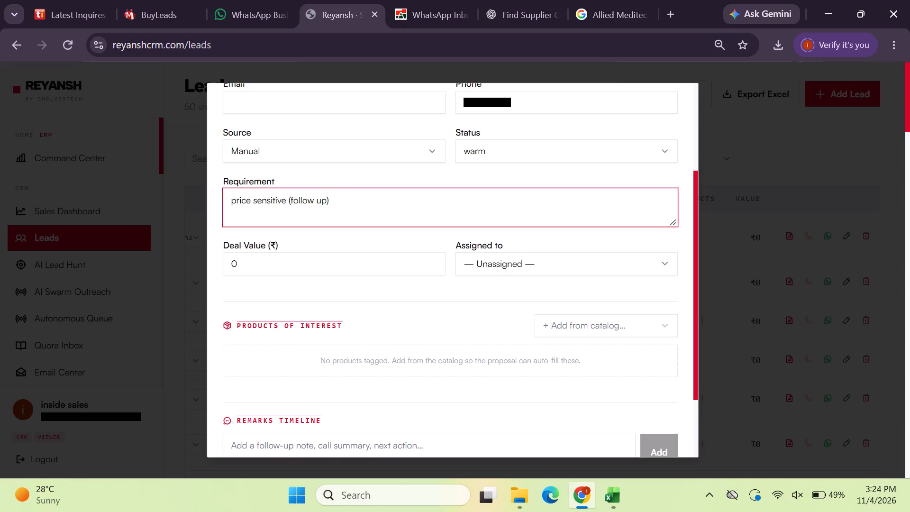
drag(288, 200, 344, 202)
key(ctrl+c)
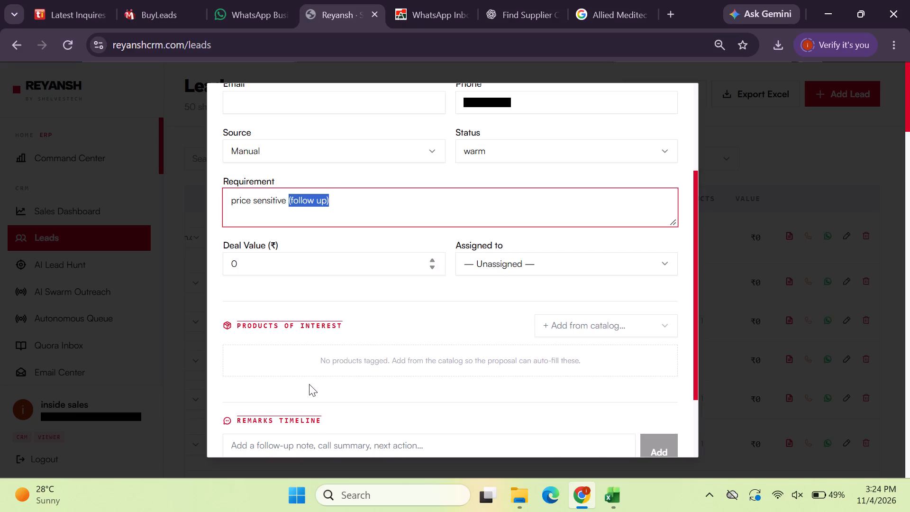
scroll(309, 384, down, 3)
click(286, 361)
key(ctrl+v)
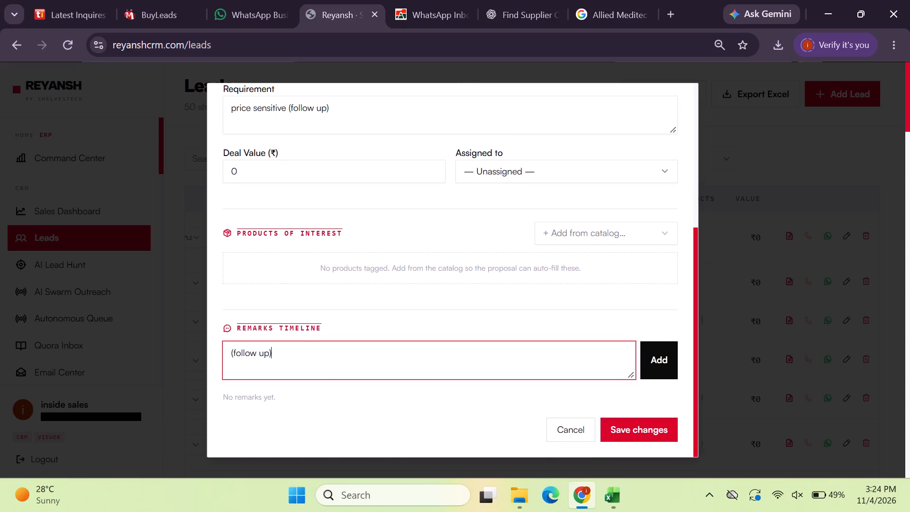
Complete the remark as "(follow up)..no response", add it to the timeline and save the lead.
text(..no response)
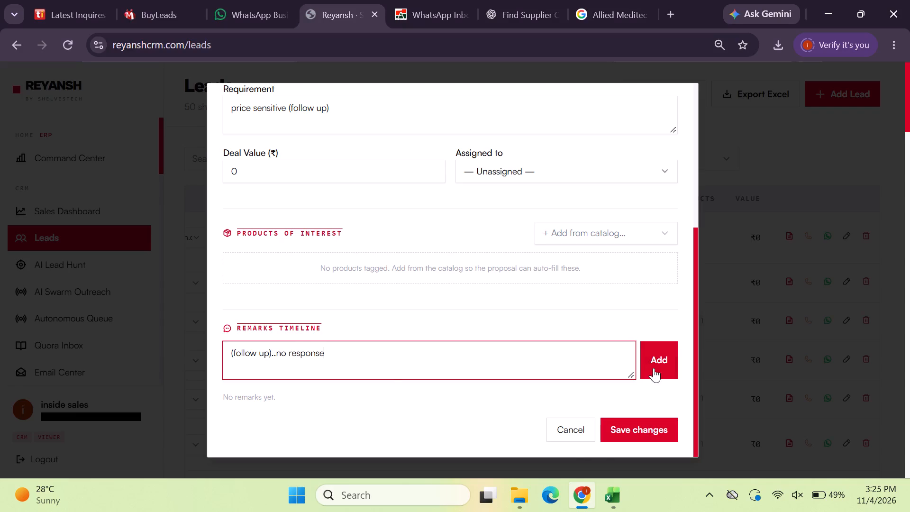
click(656, 363)
click(640, 446)
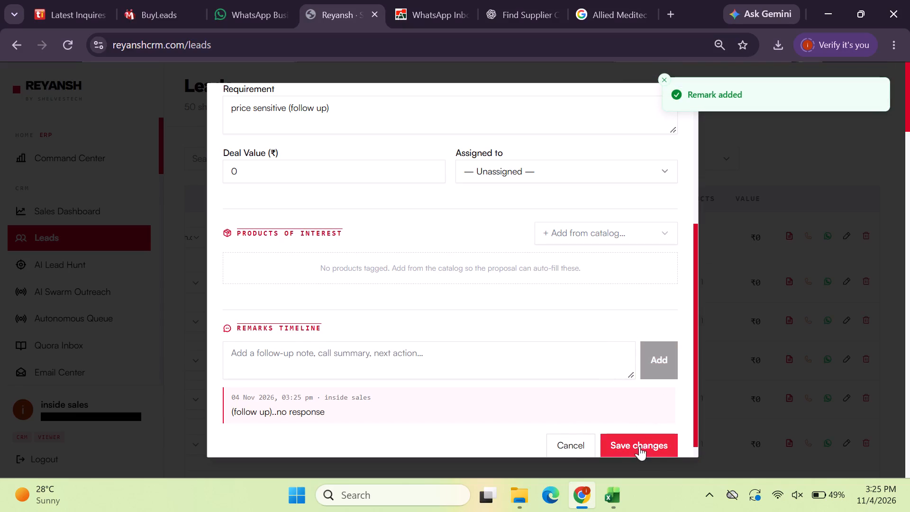
Set the Assam healthcare lead's status to new.
scroll(801, 301, up, 2)
click(646, 280)
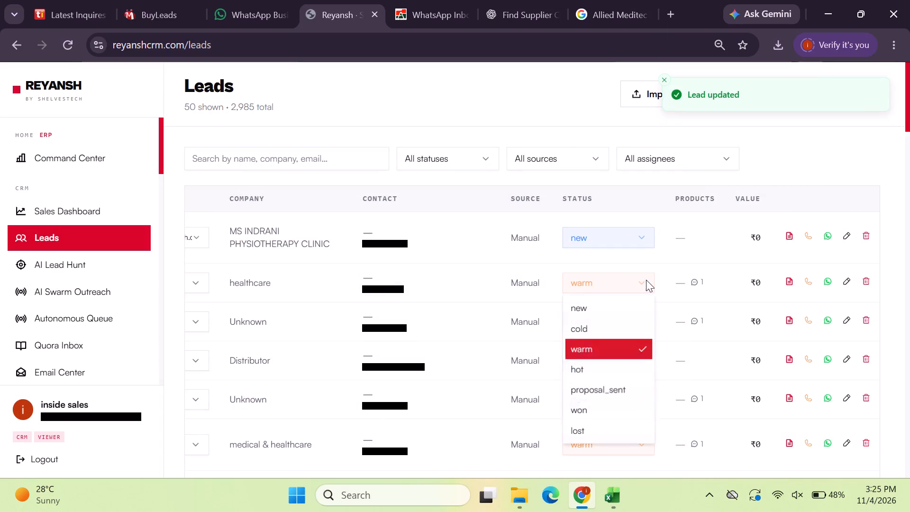
click(580, 308)
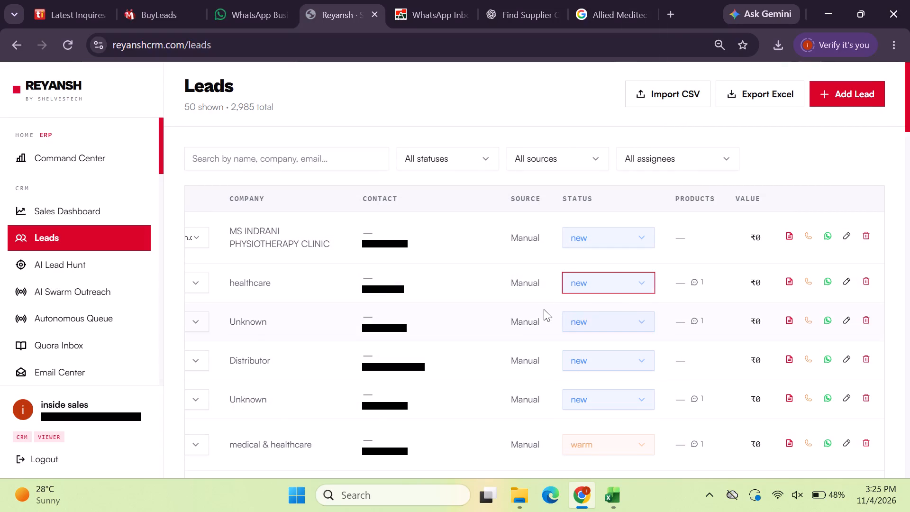
Copy "follow up no response" from the MS INDRANI PHYSIOTHERAPY CLINIC lead's requirement into a timeline remark and save the lead.
click(845, 239)
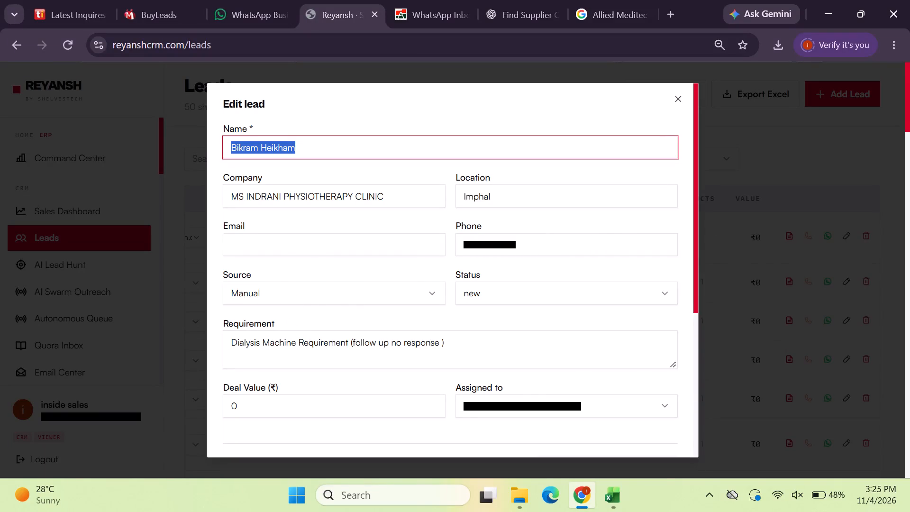
drag(352, 344, 415, 338)
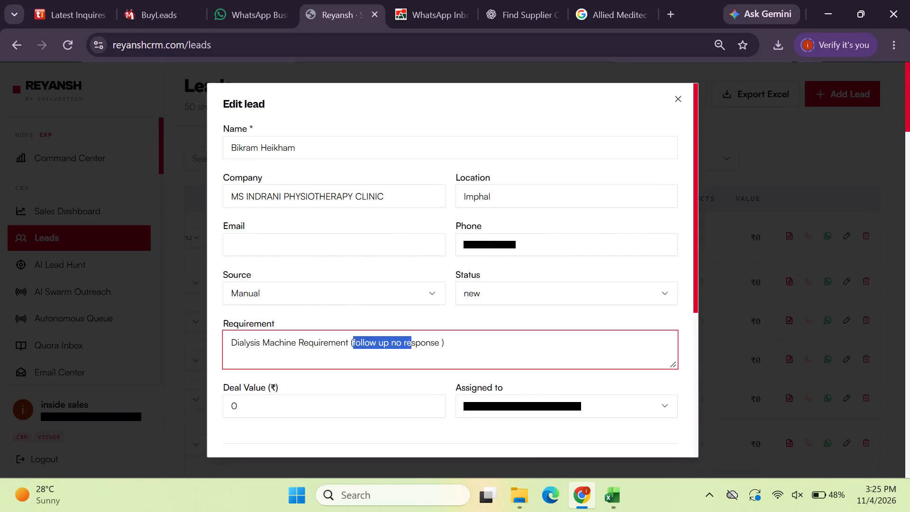
drag(415, 338, 439, 350)
key(ctrl+c)
scroll(440, 353, down, 3)
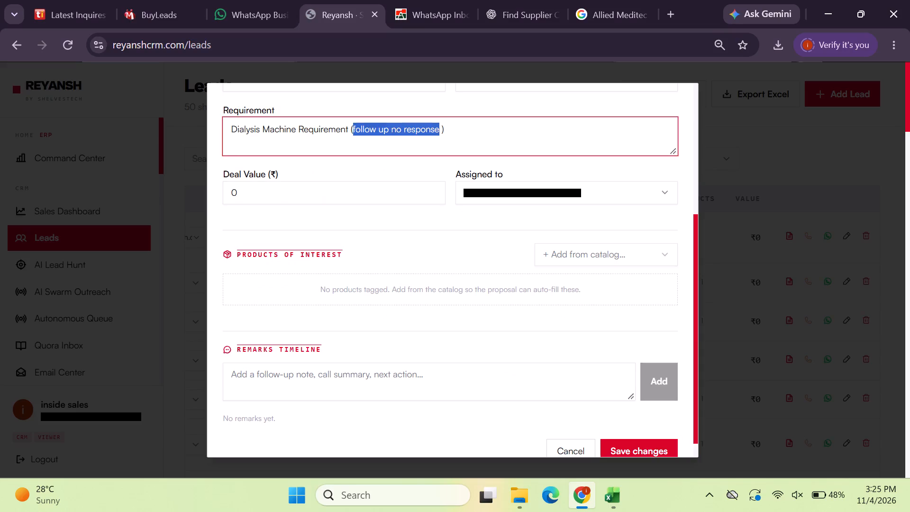
click(244, 378)
key(ctrl+v)
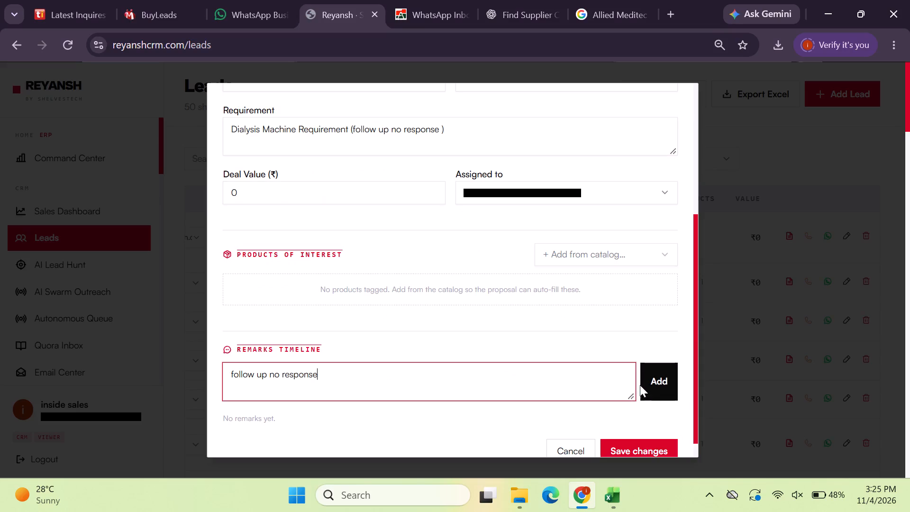
click(659, 387)
scroll(669, 375, down, 2)
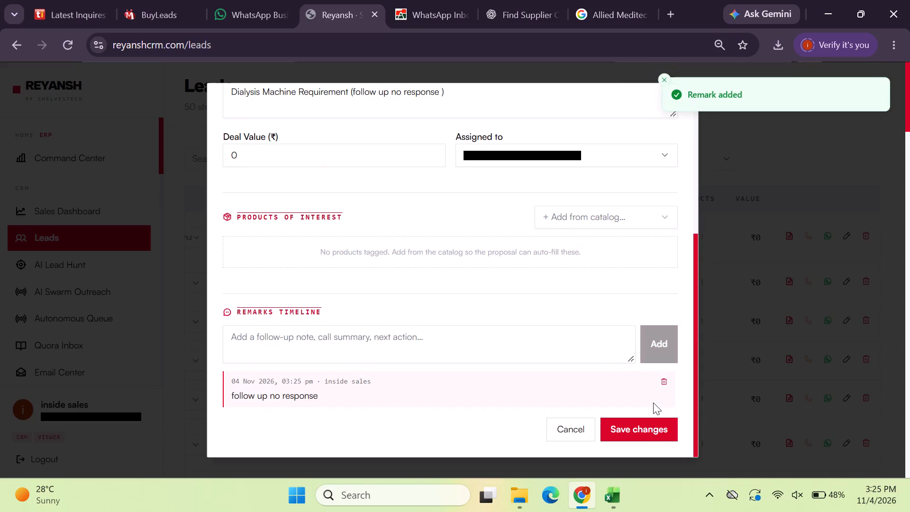
scroll(653, 402, down, 1)
click(633, 428)
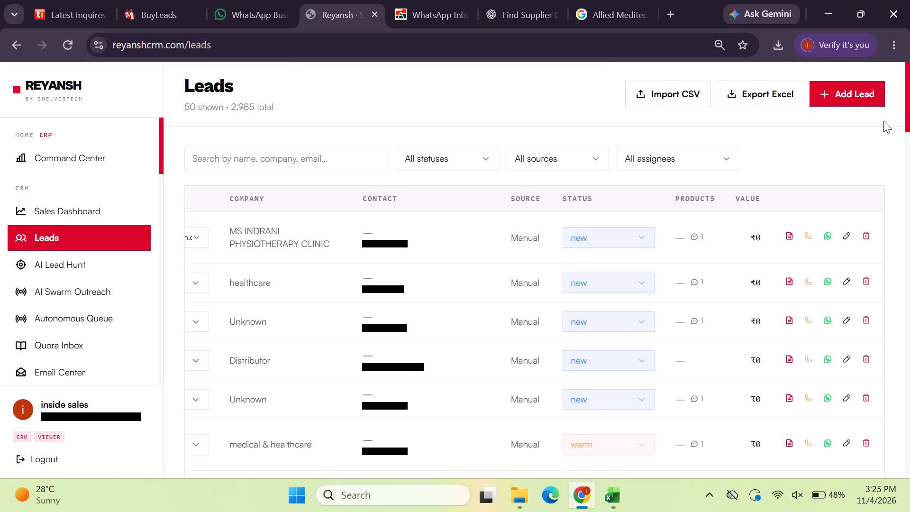
Set the status of the Sri Nagar medical & healthcare lead to new.
click(324, 246)
key(Left)
key(Left)
key(Left)
key(Left)
key(Left)
key(Left)
key(Left)
key(Left)
key(Left)
key(Left)
key(Left)
key(Left)
key(Left)
key(Left)
key(Left)
key(Left)
key(Left)
key(Left)
key(Left)
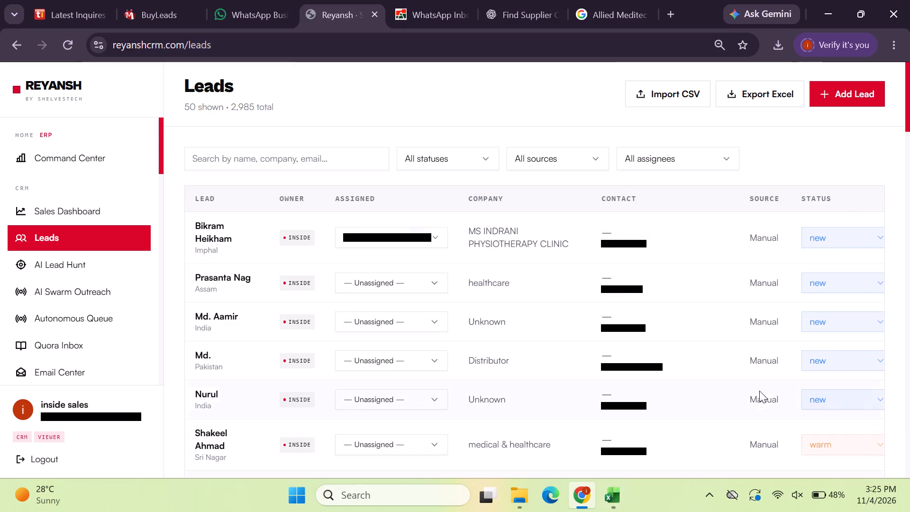
click(856, 448)
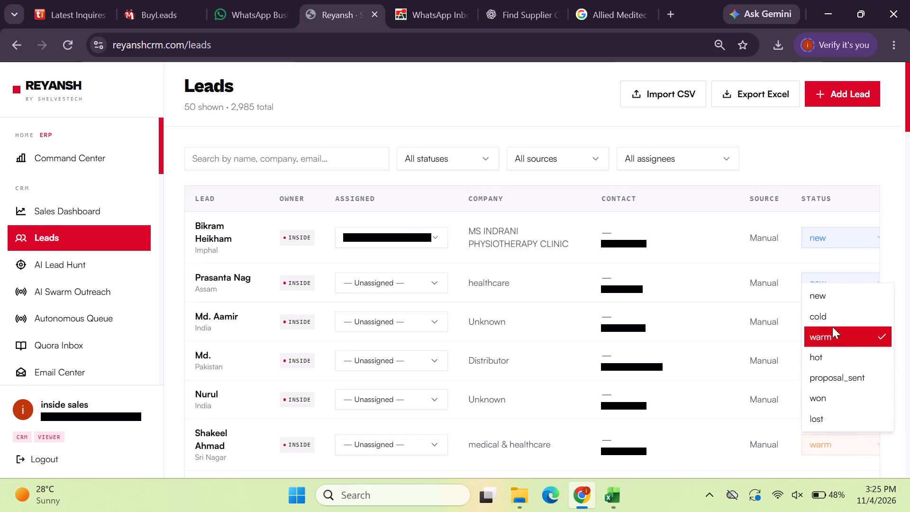
click(826, 301)
Find the warm A.N. Healthcare Centre lead further down the list and set its status to new.
scroll(734, 366, down, 2)
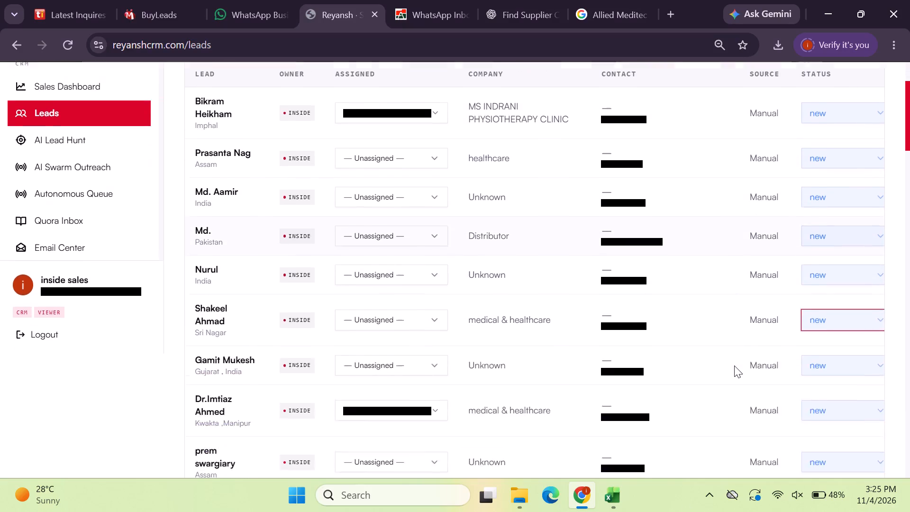
scroll(734, 366, down, 4)
scroll(745, 352, up, 2)
scroll(745, 352, down, 2)
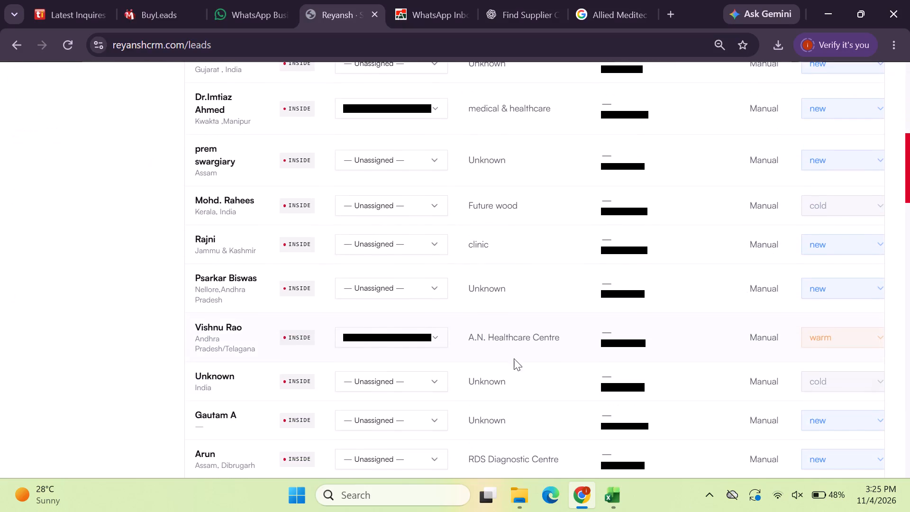
click(415, 355)
key(Right)
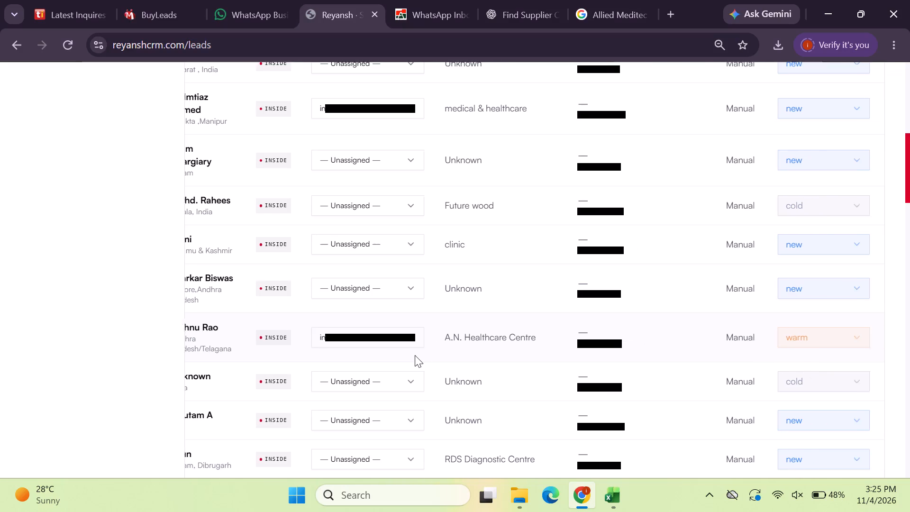
key(Right)
key(Right)
key(Right)
key(Right)
key(Right)
key(Right)
key(Right)
click(691, 336)
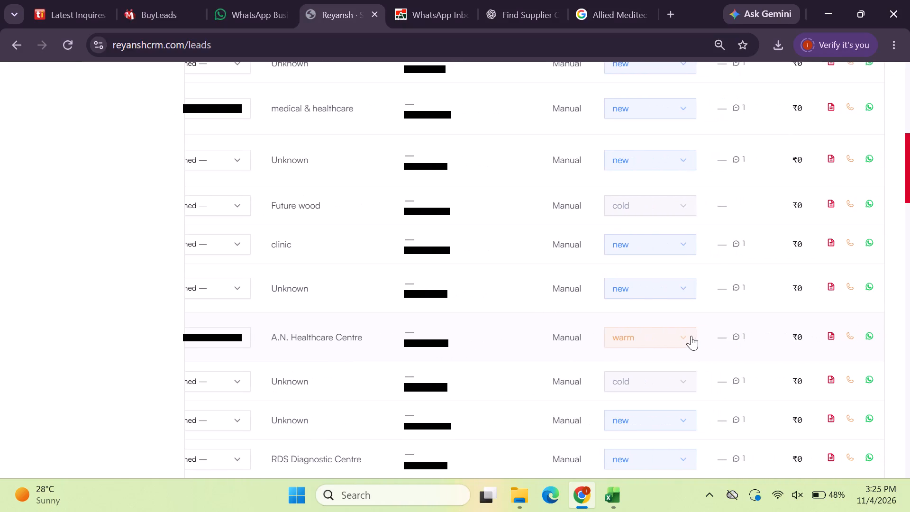
click(625, 191)
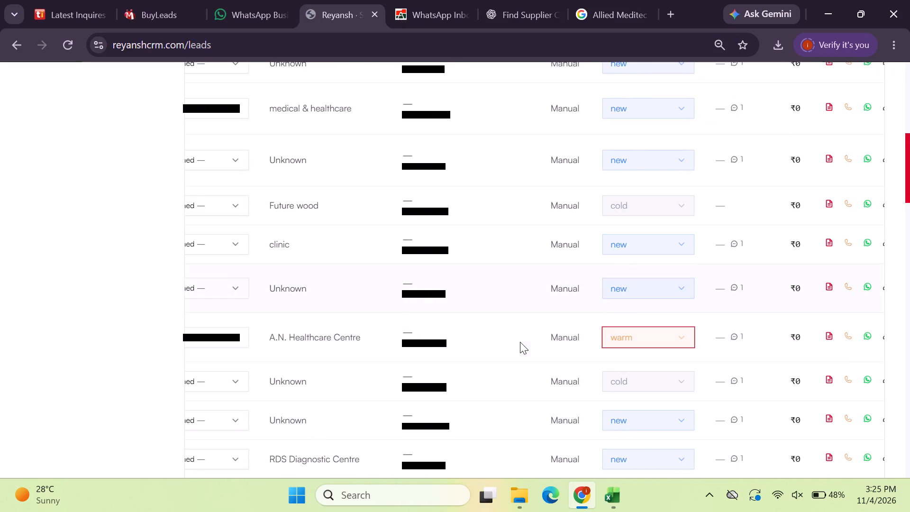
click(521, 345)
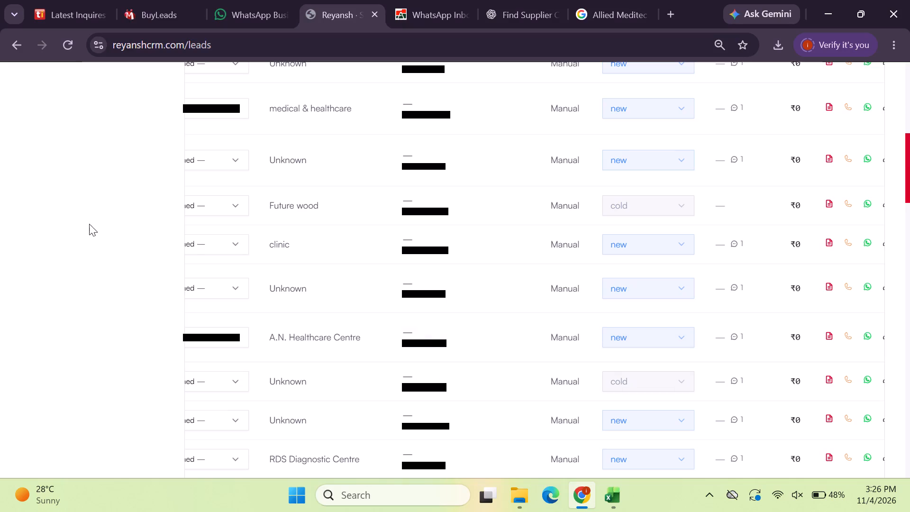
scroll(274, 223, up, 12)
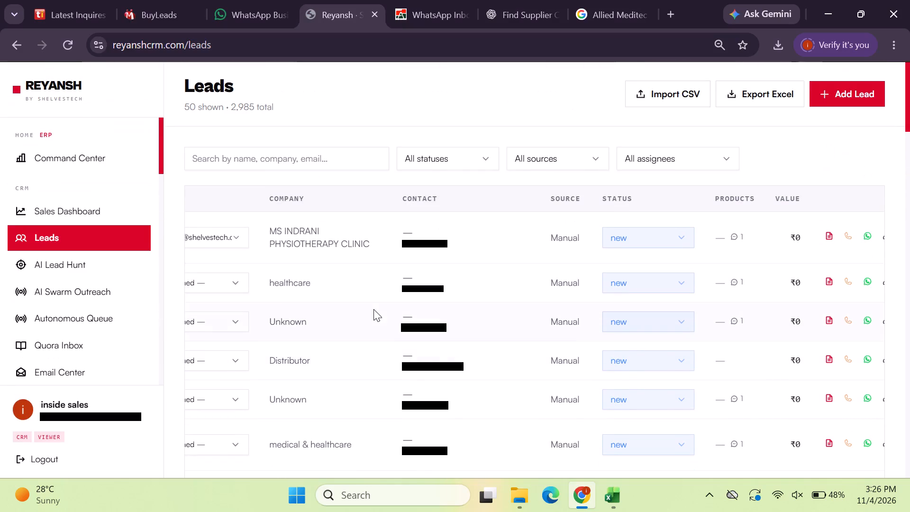
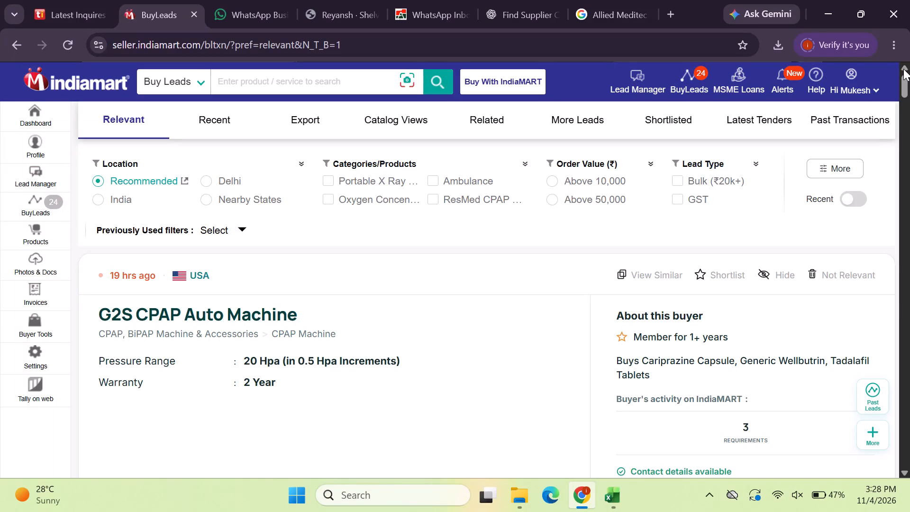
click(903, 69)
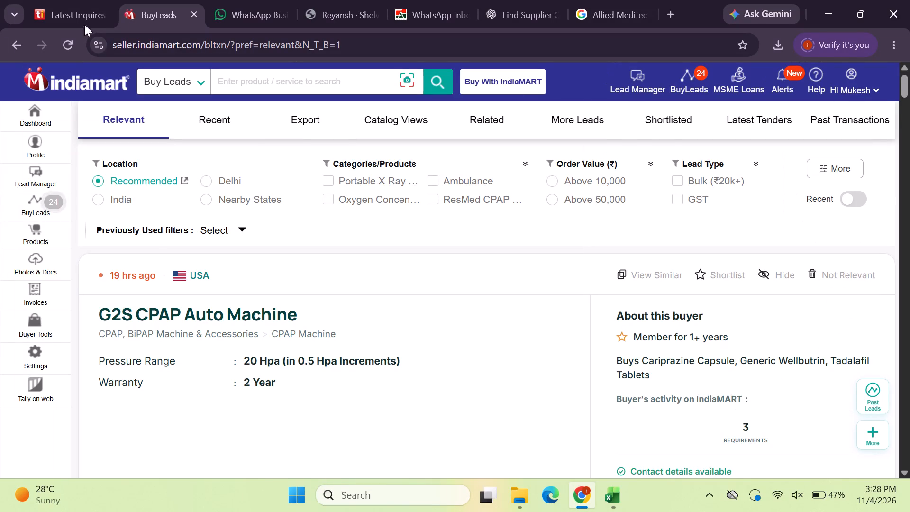
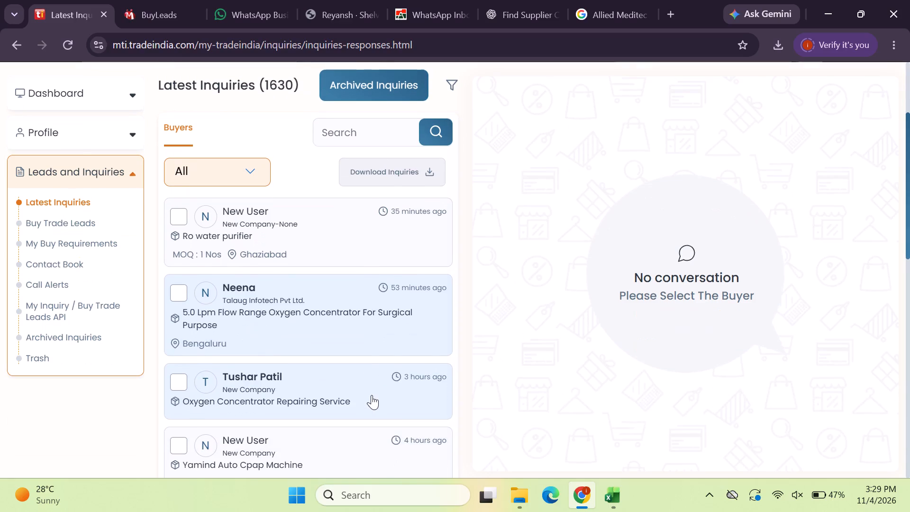
Review the latest inquiries for the oxygen concentrator repairing service, Yamind Auto CPAP machine and gravity water purifier, including the buyer details.
click(372, 395)
scroll(371, 387, down, 4)
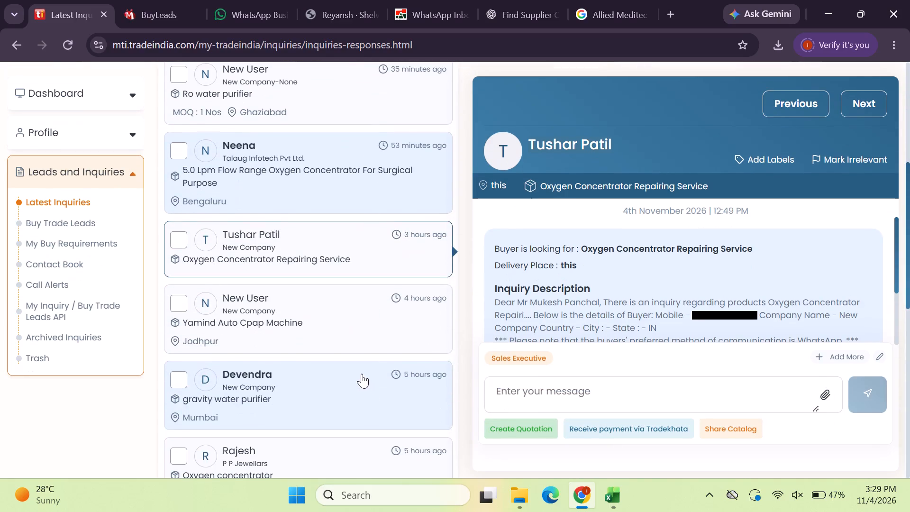
click(343, 323)
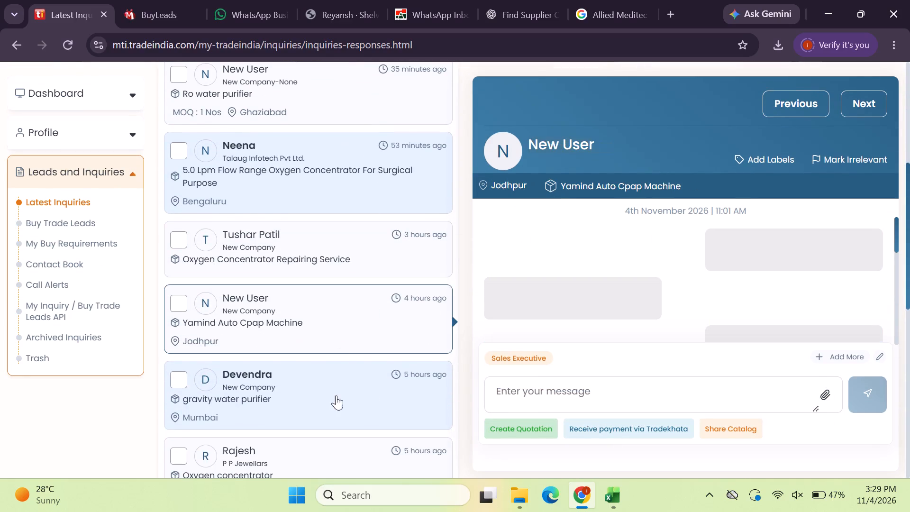
click(335, 411)
scroll(336, 404, down, 2)
scroll(340, 362, down, 2)
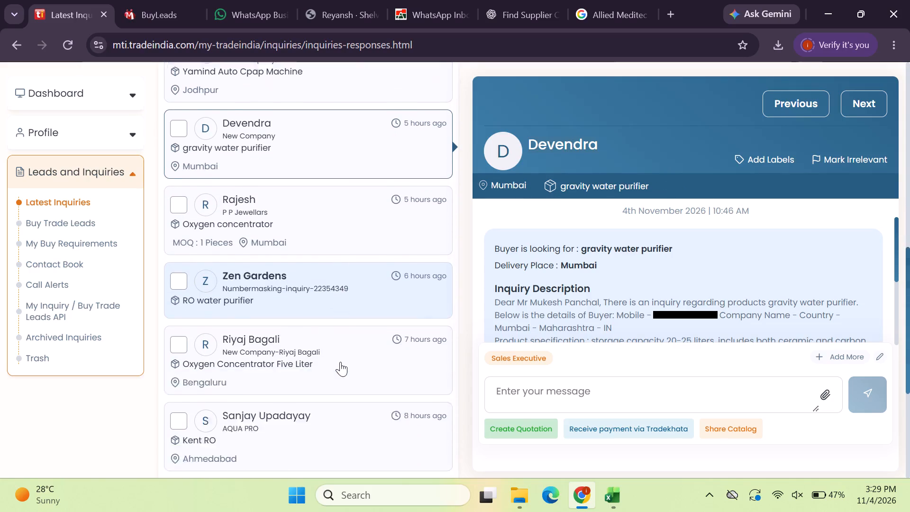
scroll(340, 362, down, 2)
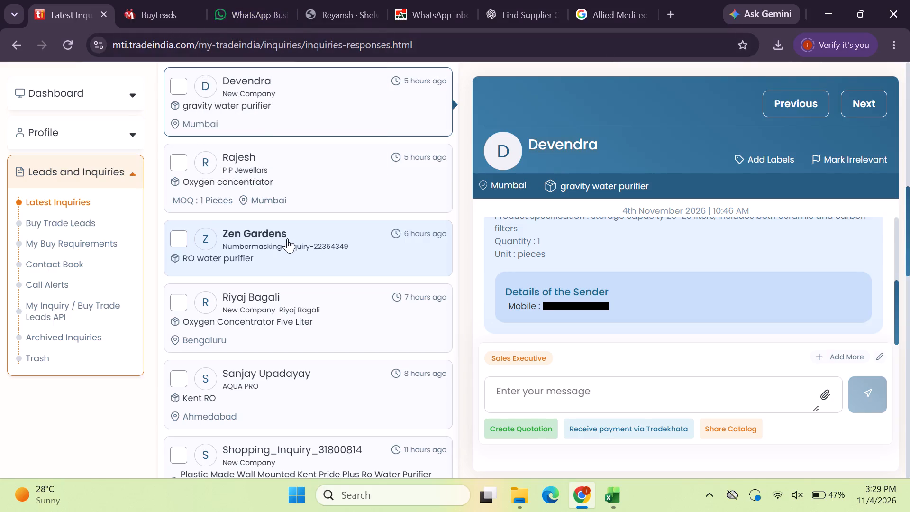
scroll(316, 286, up, 4)
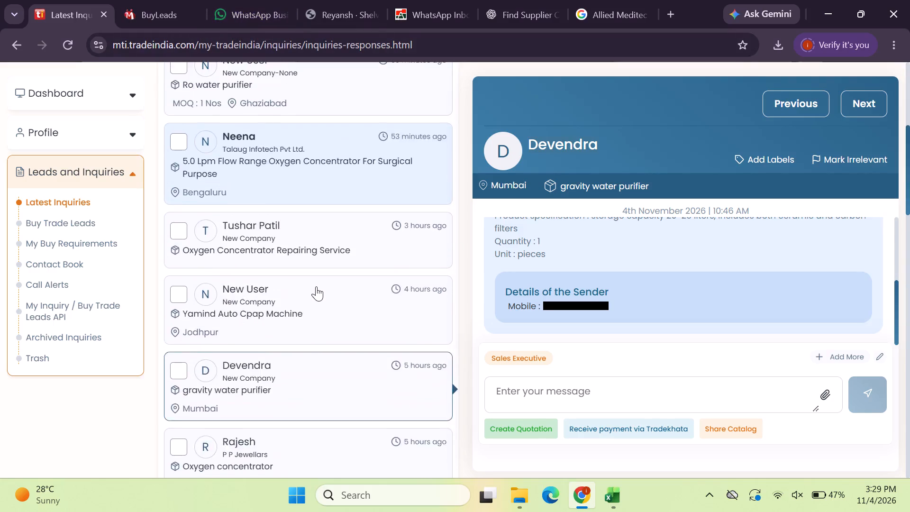
scroll(316, 285, up, 3)
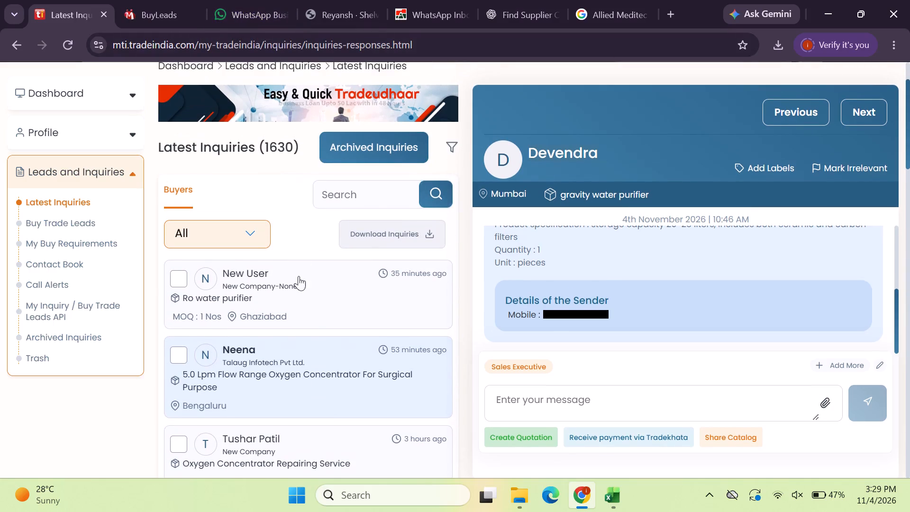
Examine the Ghaziabad RO water purifier inquiry and the Talaug Infotech 5.0 Lpm oxygen concentrator inquiry's description and sender details.
click(312, 297)
scroll(325, 290, down, 2)
click(321, 258)
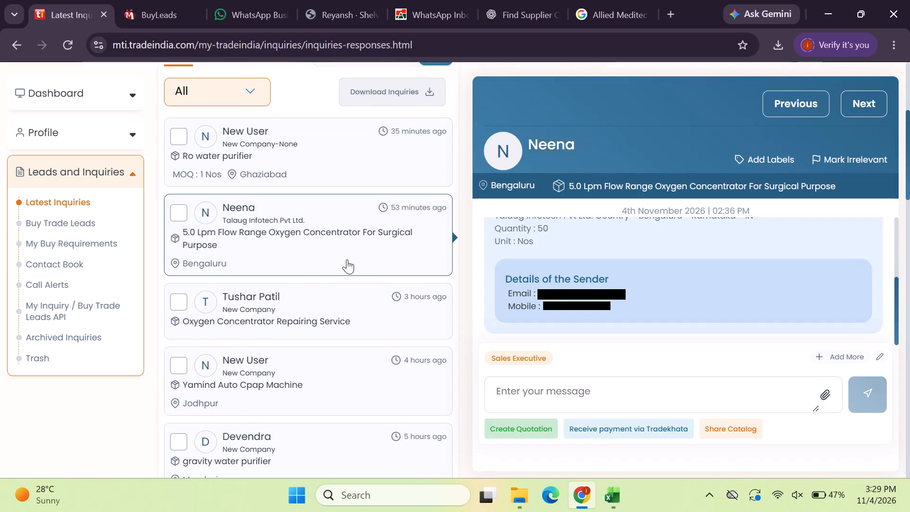
scroll(527, 275, down, 1)
scroll(527, 275, up, 1)
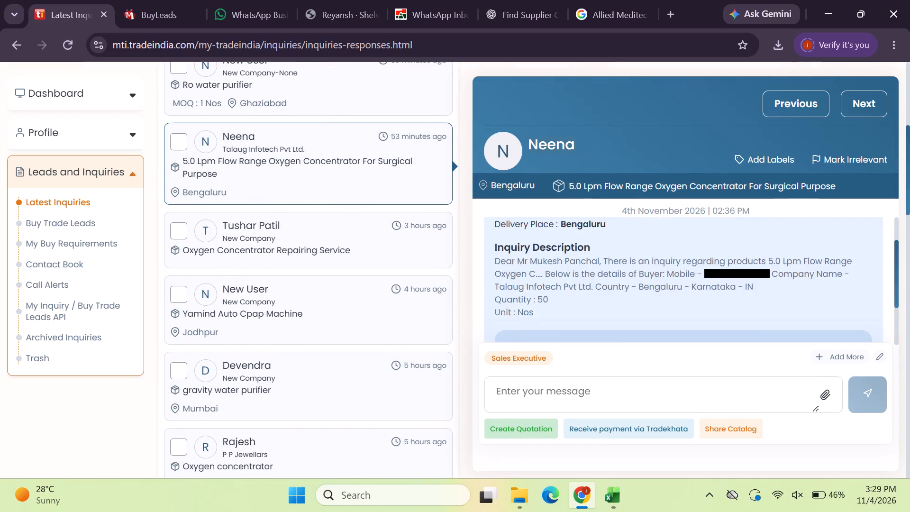
scroll(533, 276, up, 2)
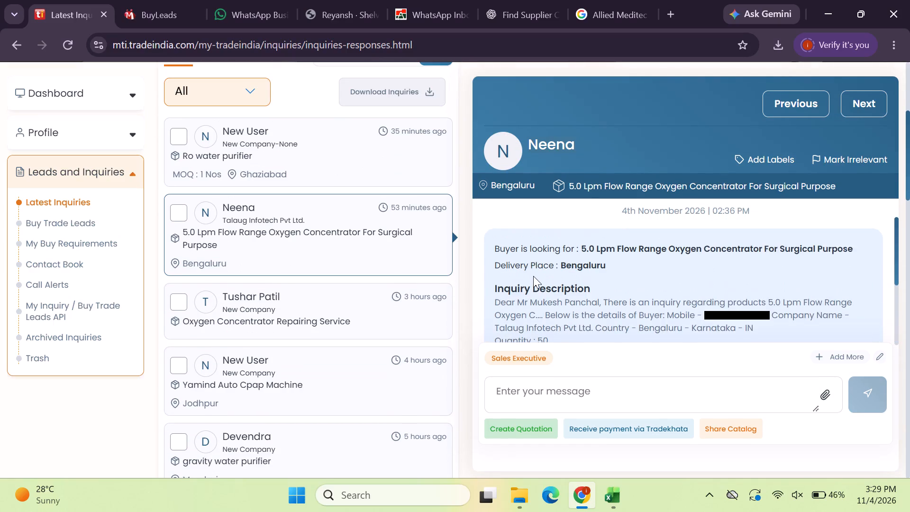